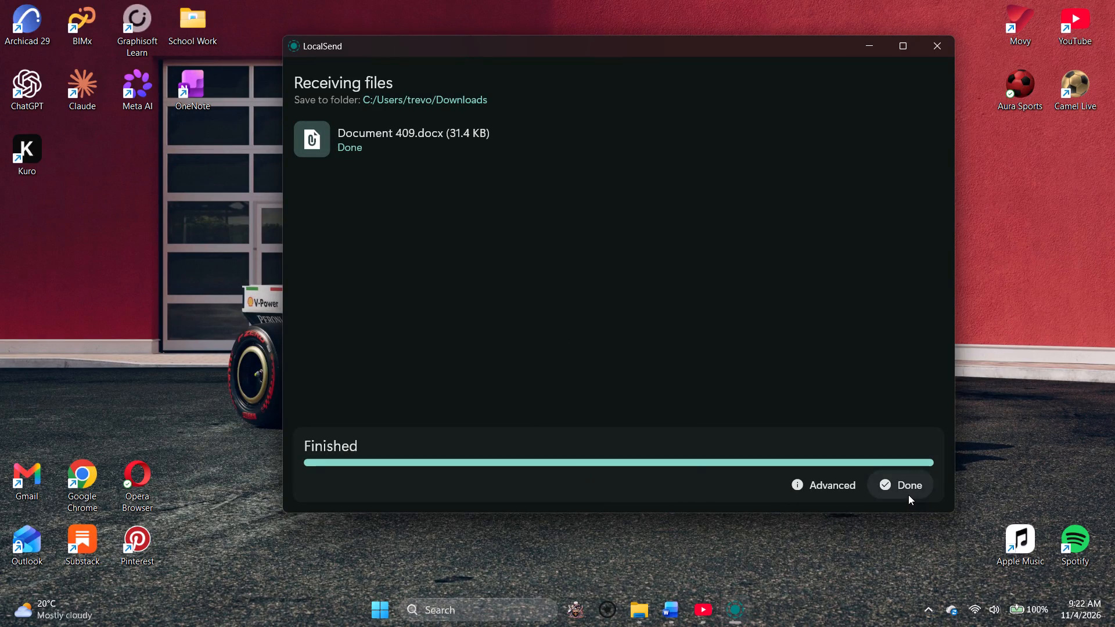
Finish the LocalSend transfer and open the received Document 409 from the Downloads folder.
left_click(909, 495)
left_click(679, 603)
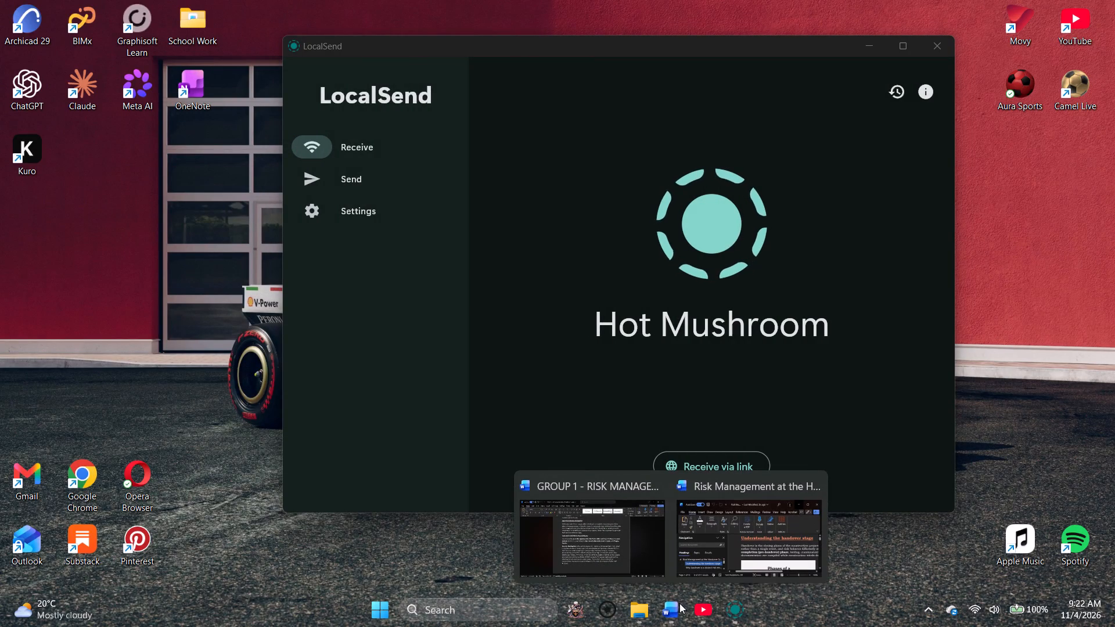
left_click(628, 610)
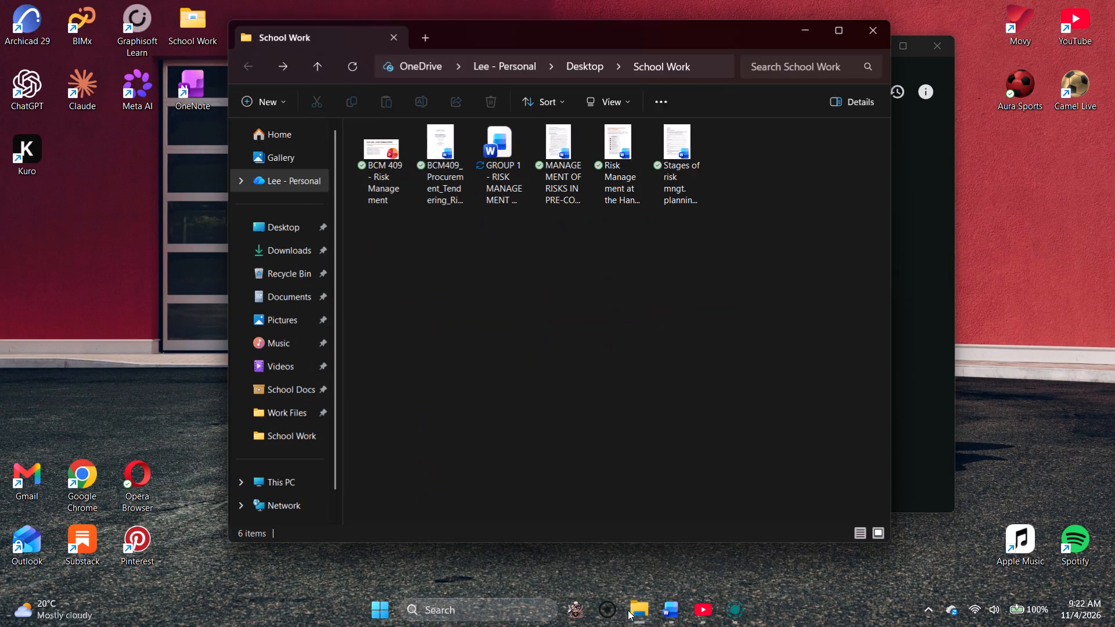
left_click(271, 250)
left_click(380, 183)
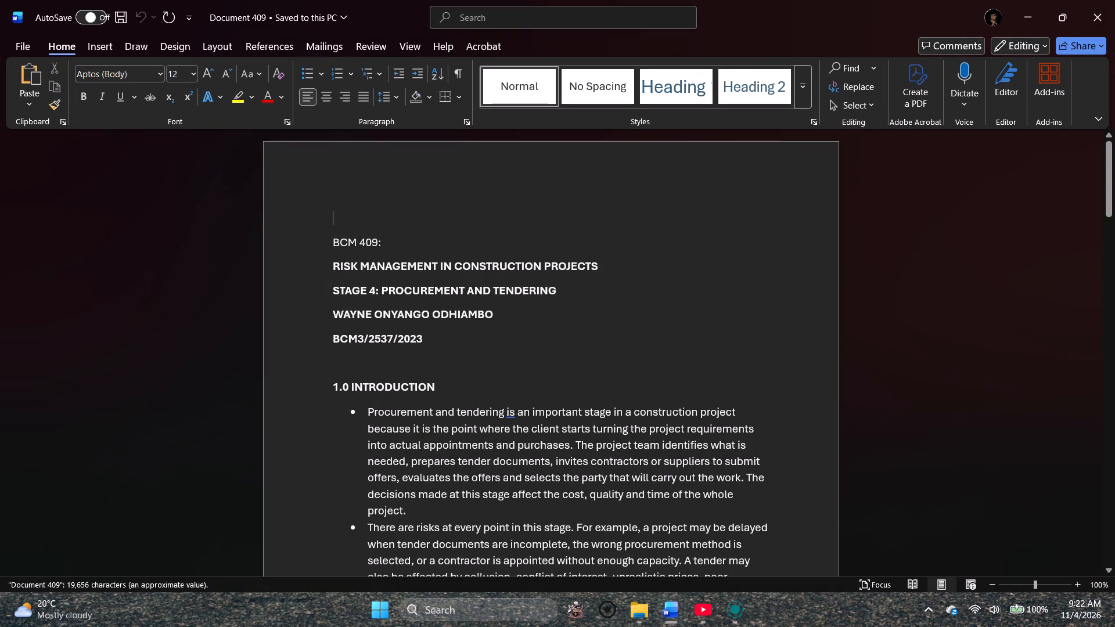
Skim the opening sections of Document 409 and snap its window into the lower-right quarter of the screen.
scroll(540, 342, "down", 2)
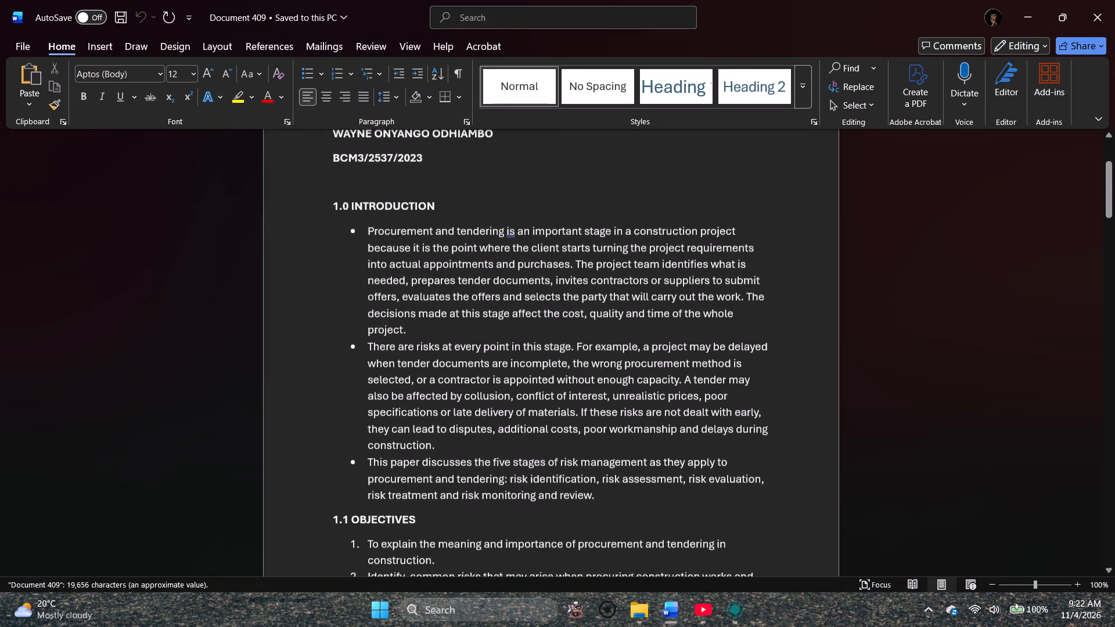
scroll(540, 342, "down", 4)
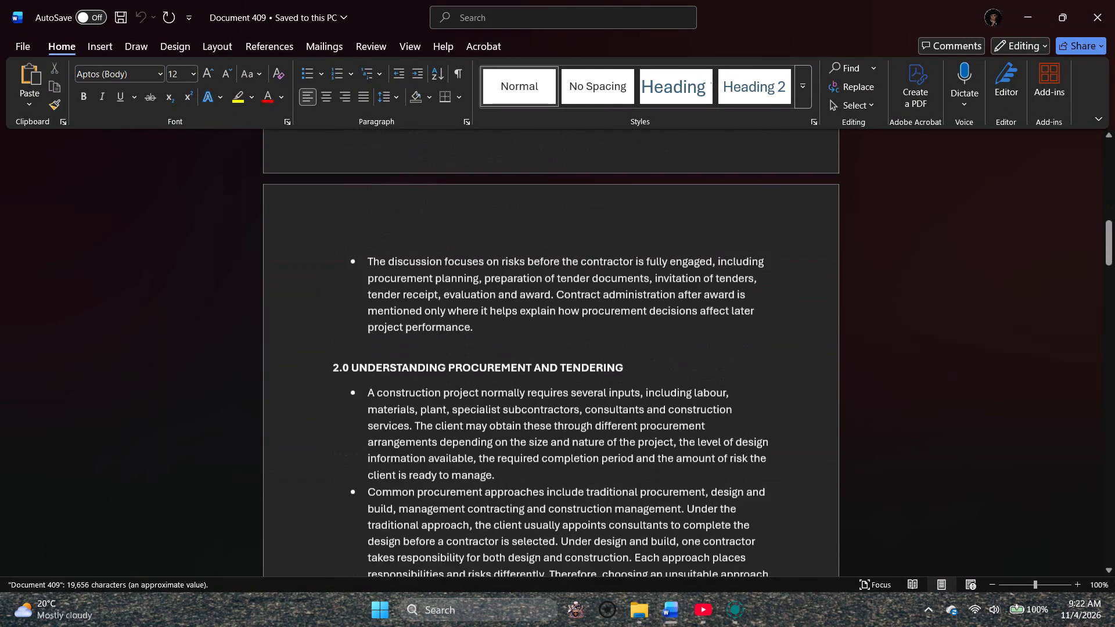
scroll(540, 342, "down", 3)
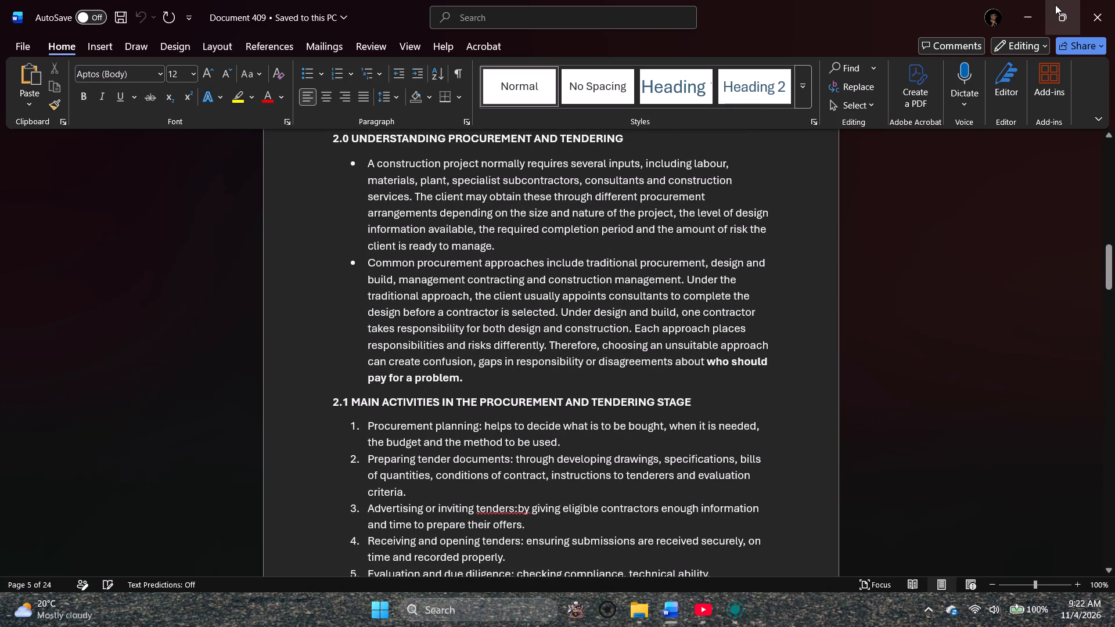
left_click(1081, 184)
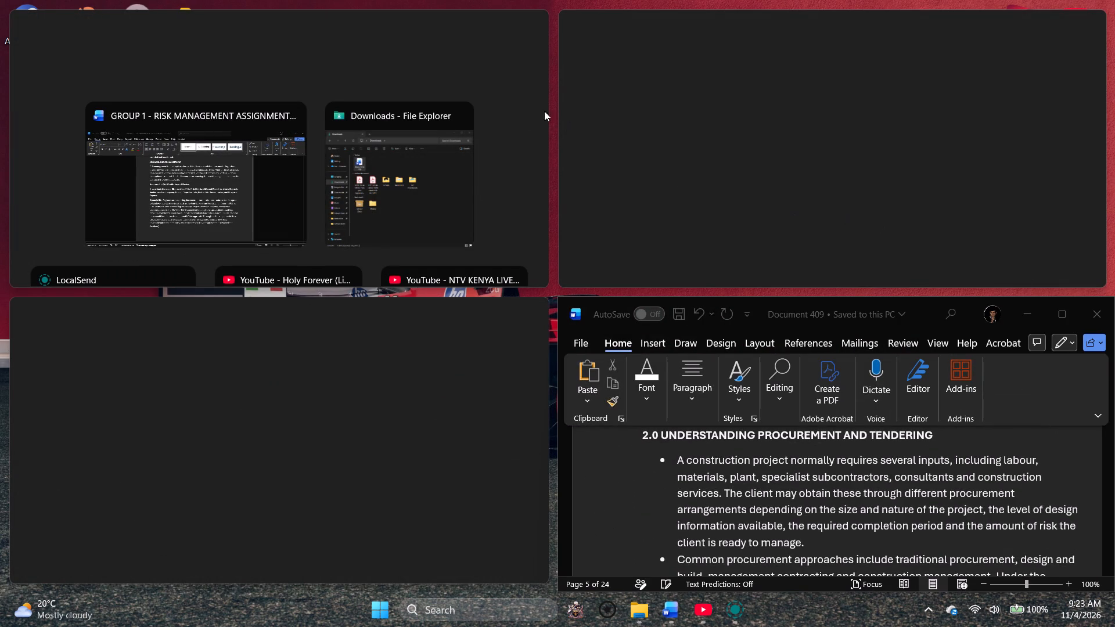
left_click(528, 123)
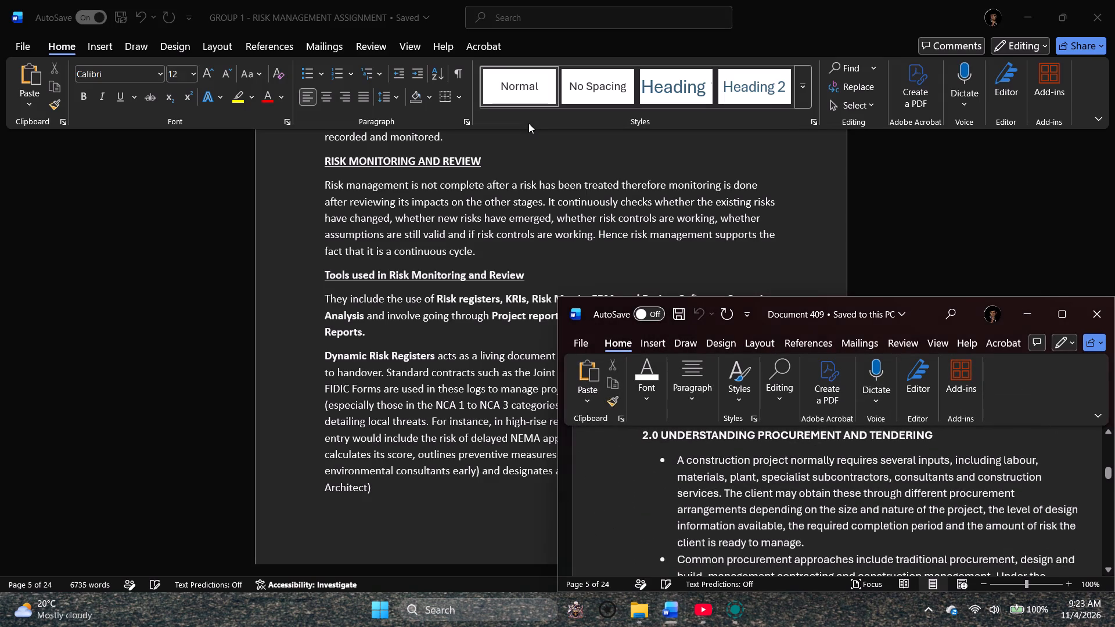
Look through the GROUP 1 risk management assignment from the risk assessment sections to the references on its final page.
scroll(950, 173, "up", 1)
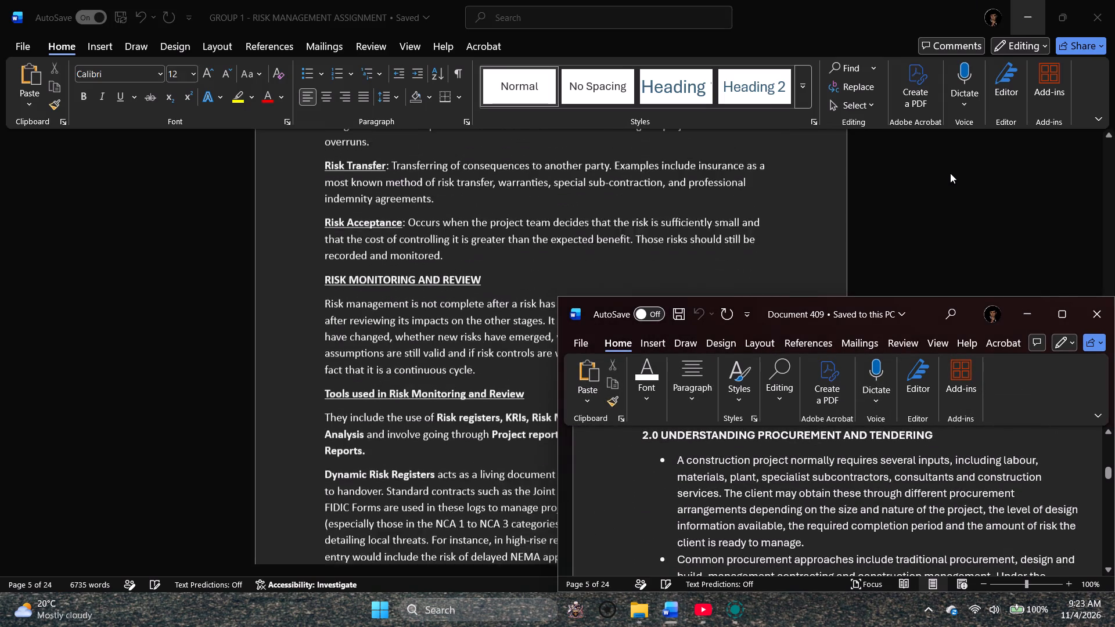
scroll(950, 173, "down", 8)
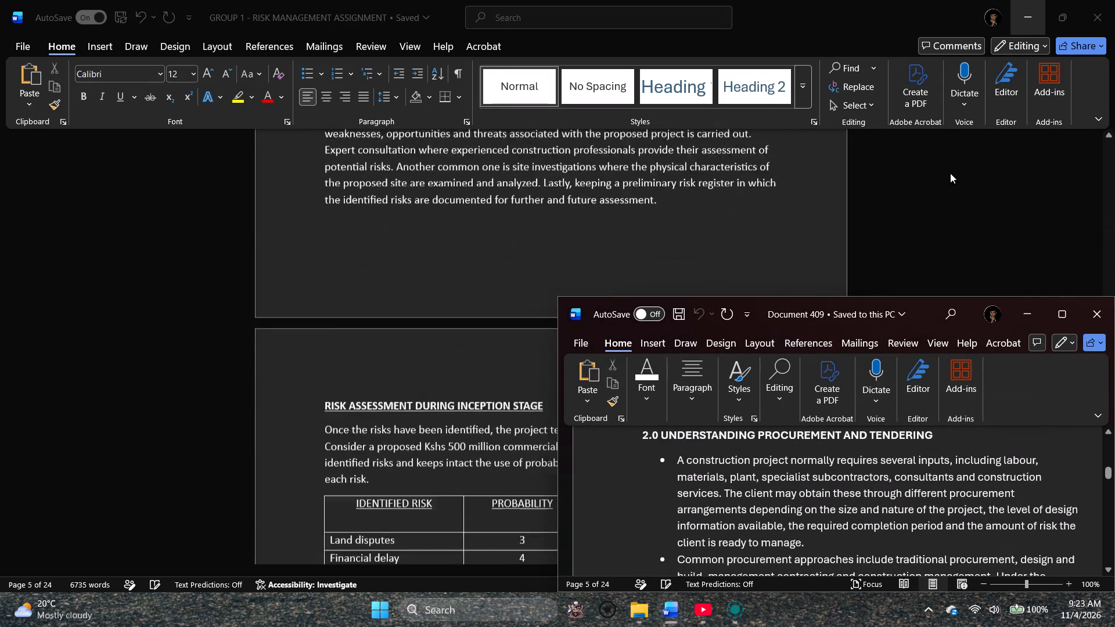
scroll(950, 173, "down", 14)
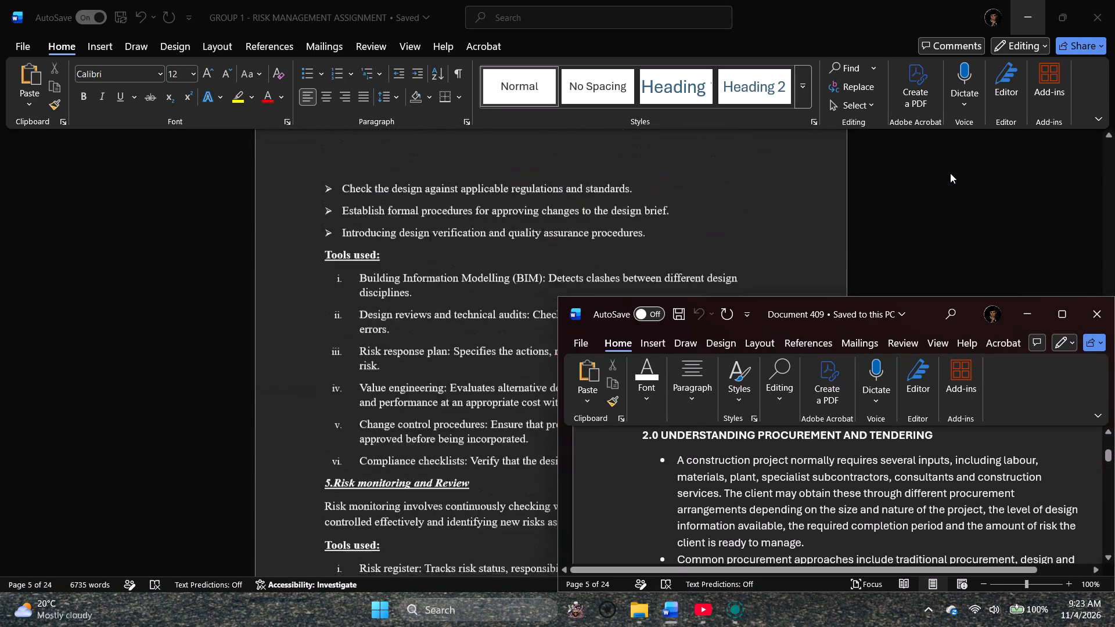
scroll(950, 173, "down", 3)
scroll(950, 173, "up", 3)
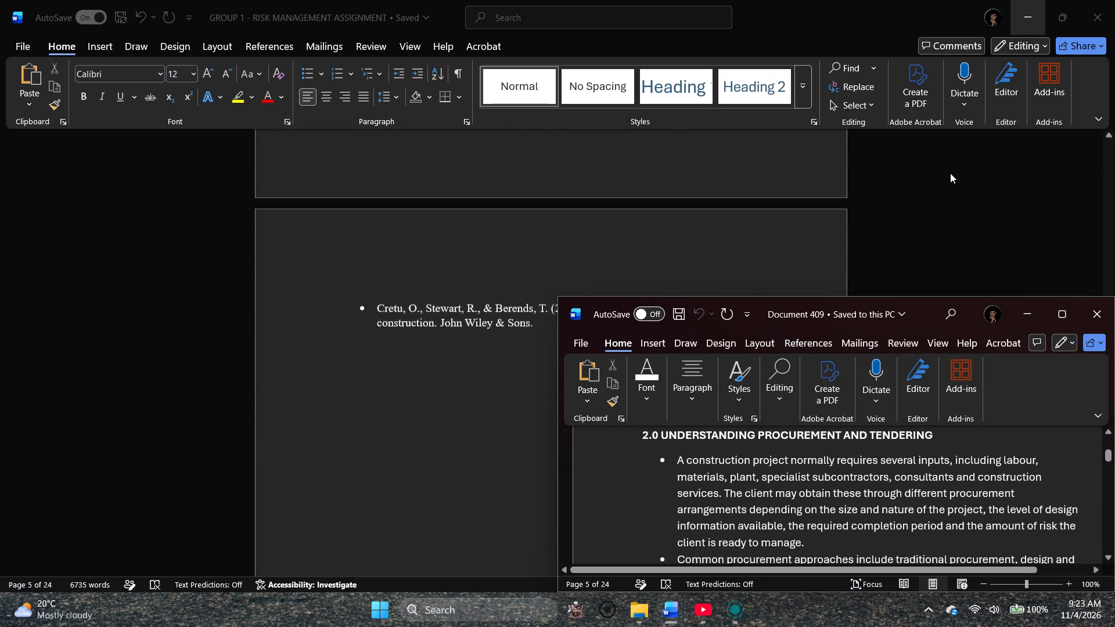
scroll(950, 173, "up", 1)
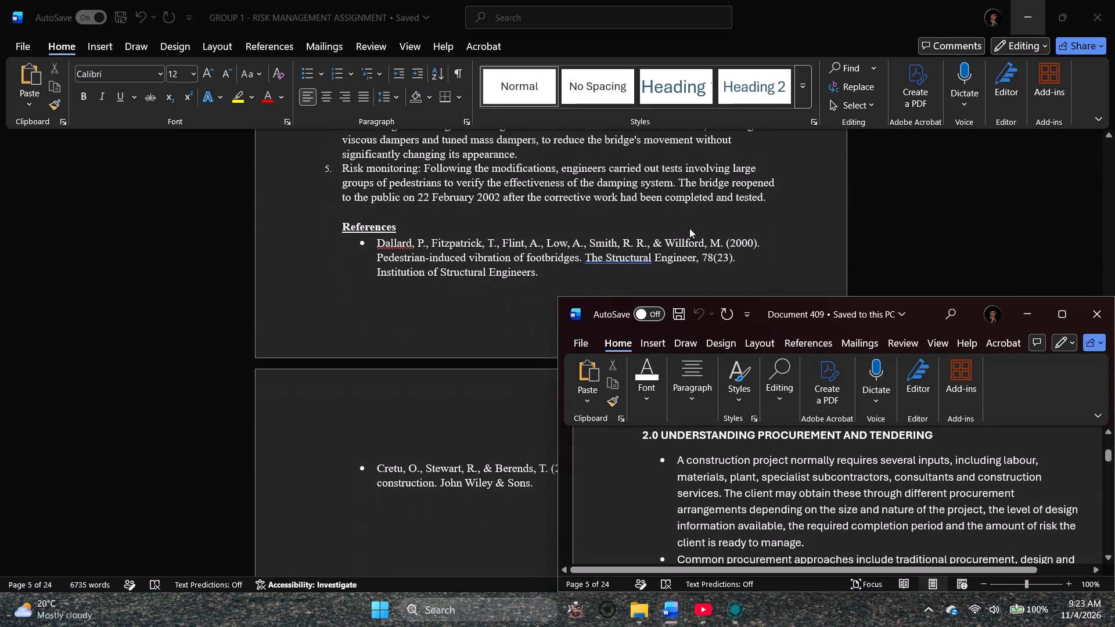
scroll(919, 217, "down", 3)
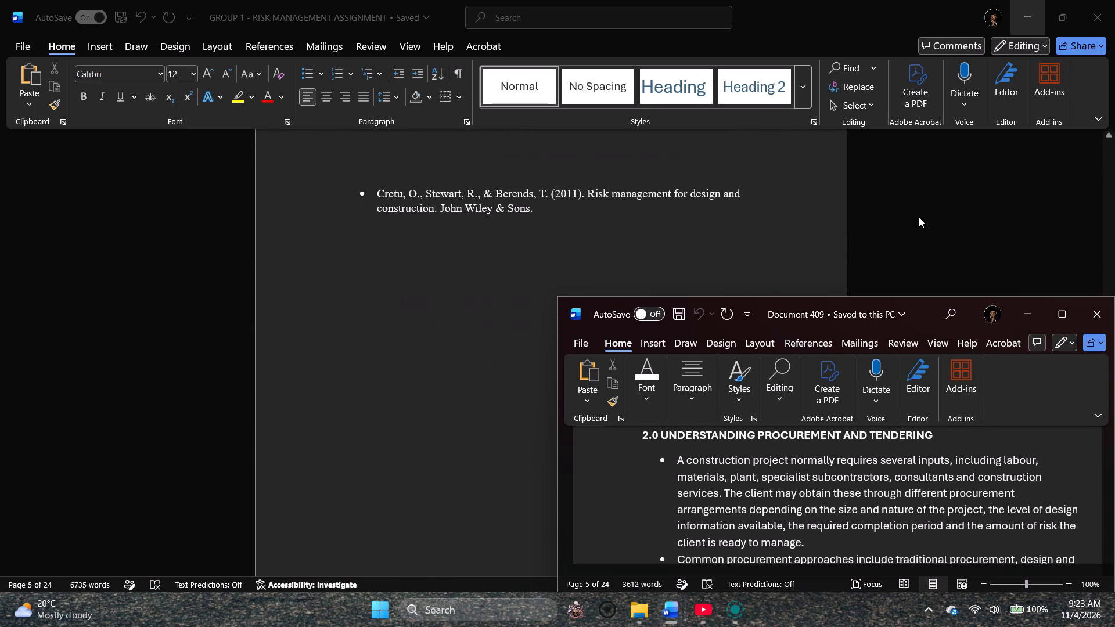
scroll(919, 217, "down", 1)
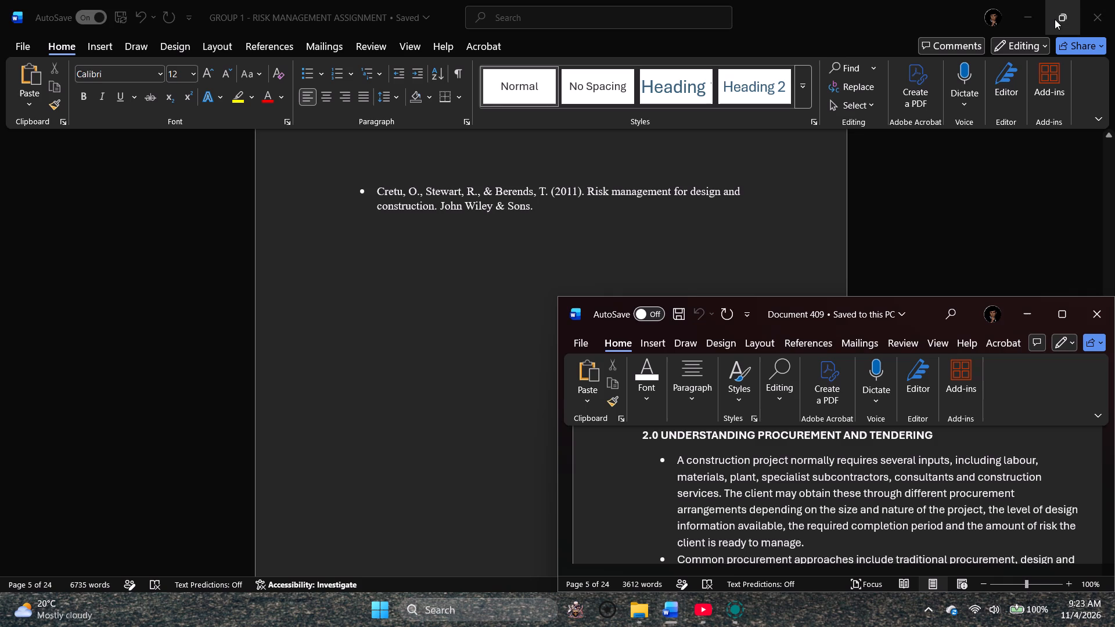
Snap the GROUP 1 assignment into the upper-left quarter of the screen and minimise File Explorer and LocalSend.
left_click(1049, 149)
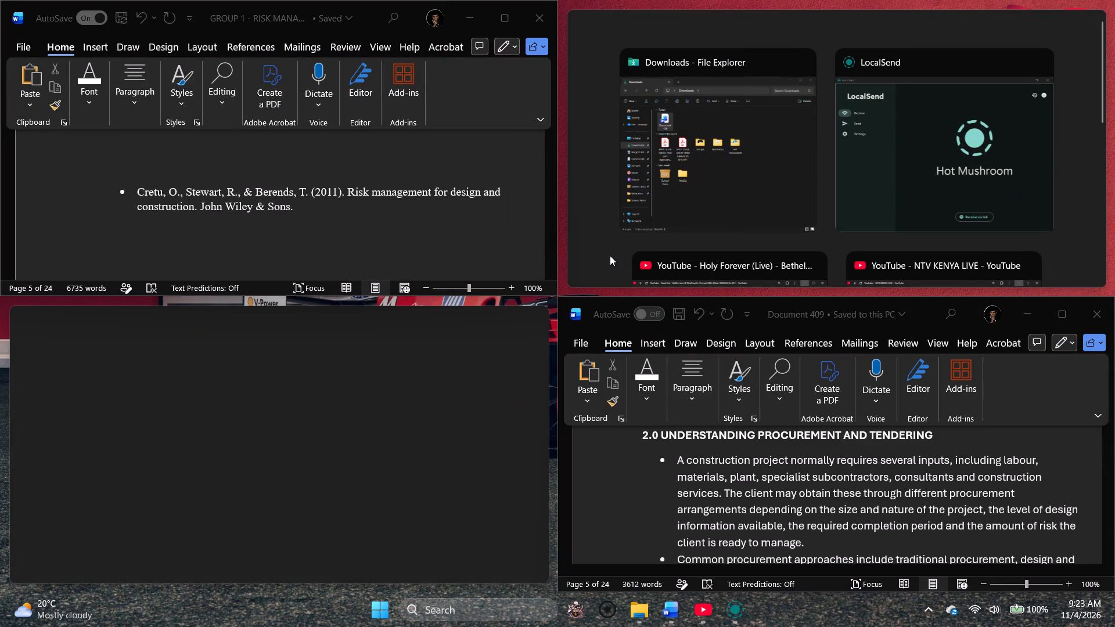
left_click(607, 248)
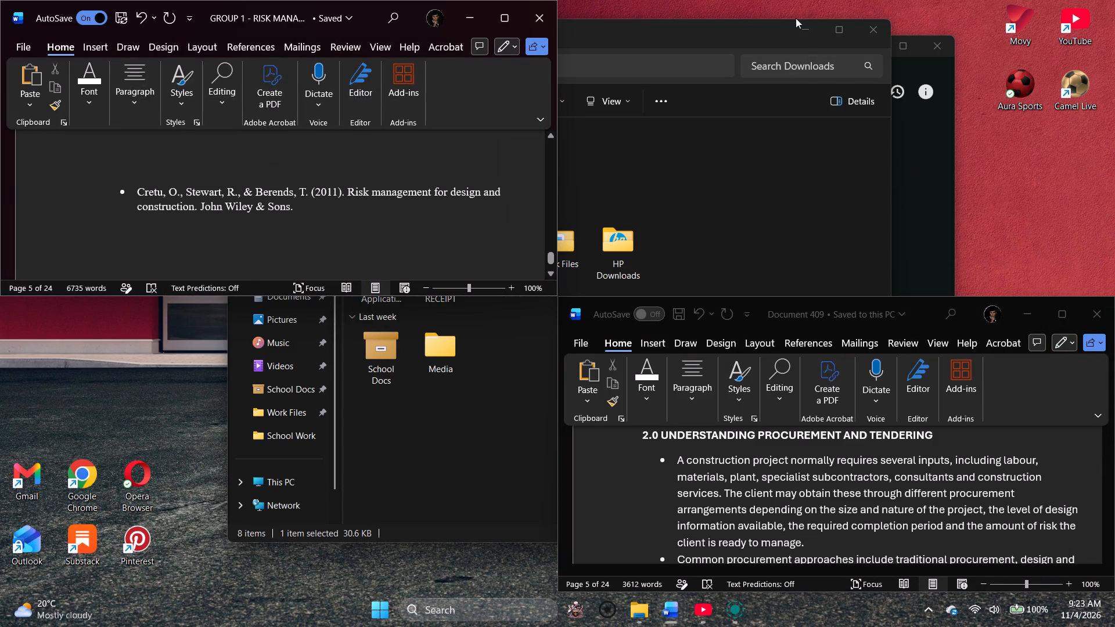
left_click(803, 26)
left_click(864, 48)
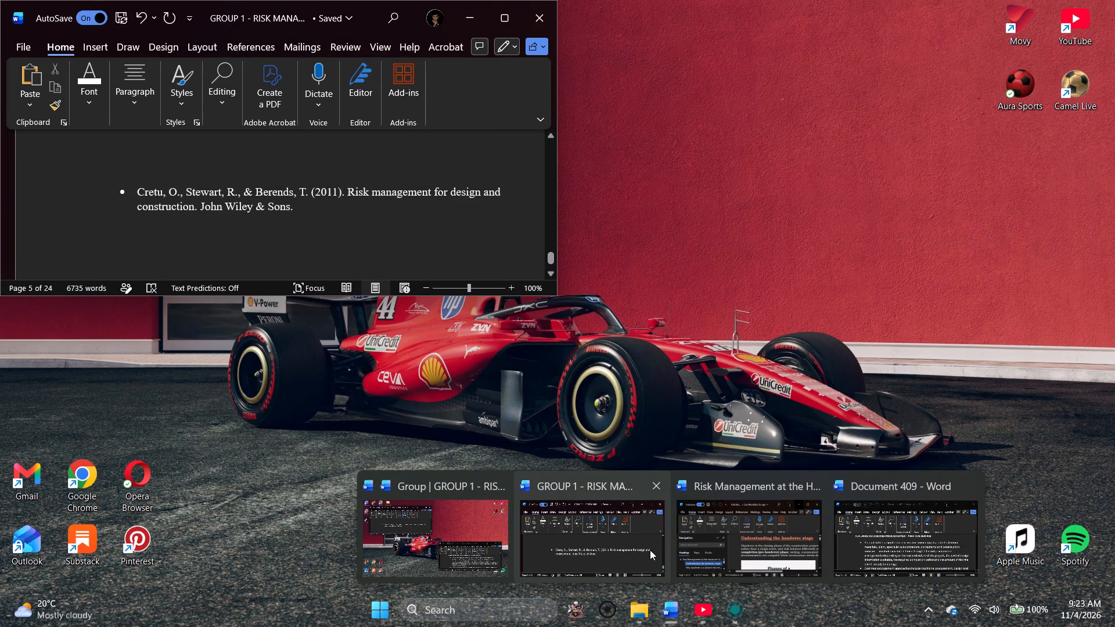
Bring up the Risk Management at the Handover Stage document in the lower-left quarter of the screen.
left_click(706, 553)
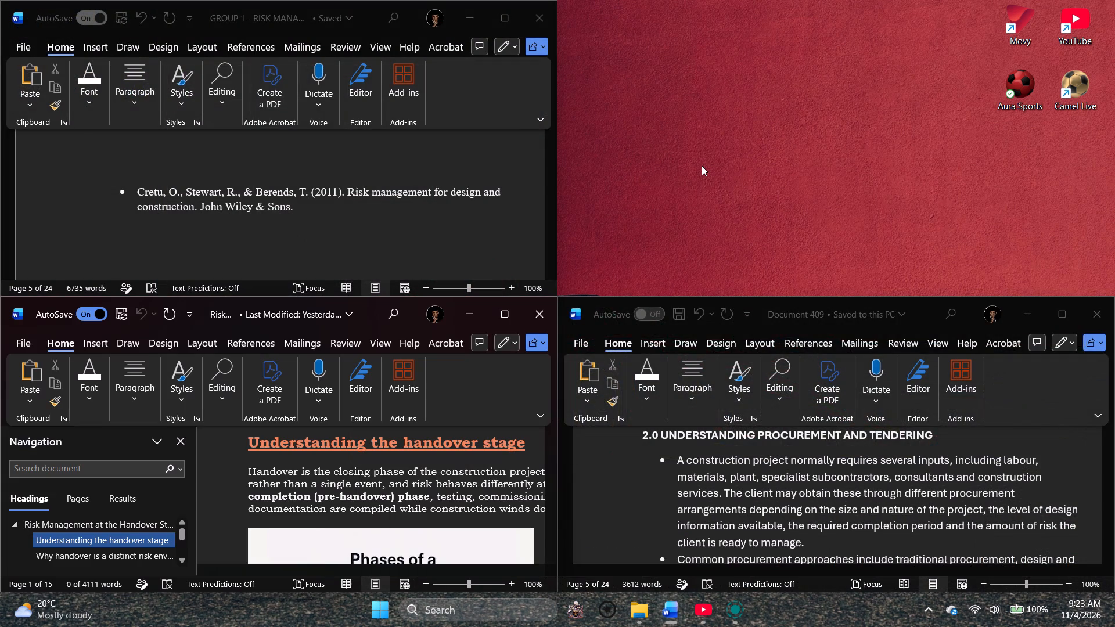
left_click(702, 165)
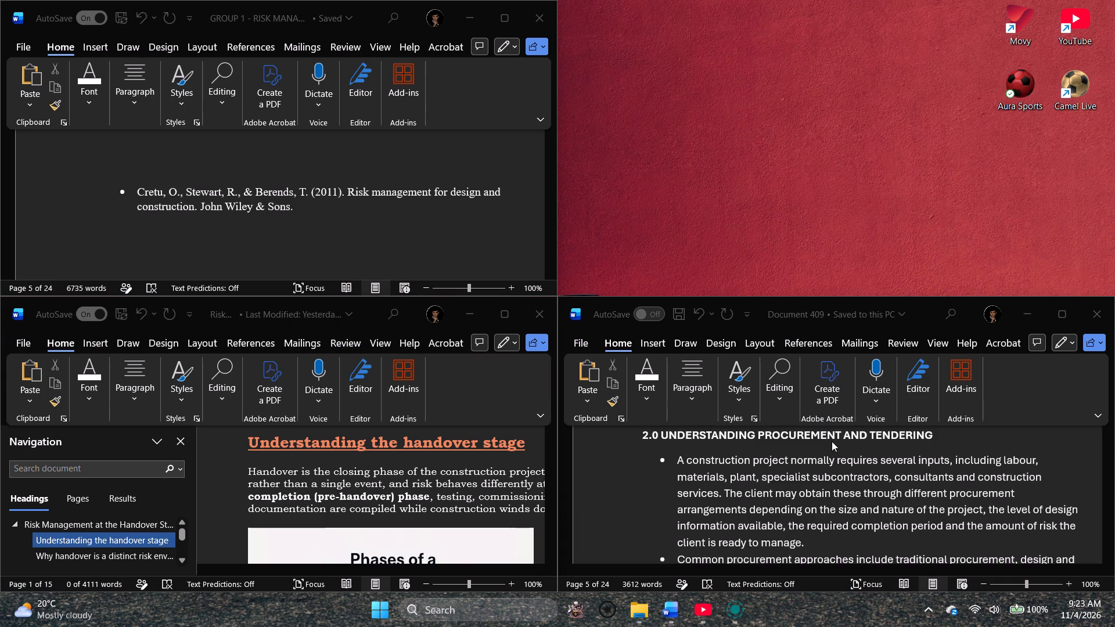
Copy the author's name and registration number lines from the title block at the start of Document 409.
scroll(832, 441, "down", 1)
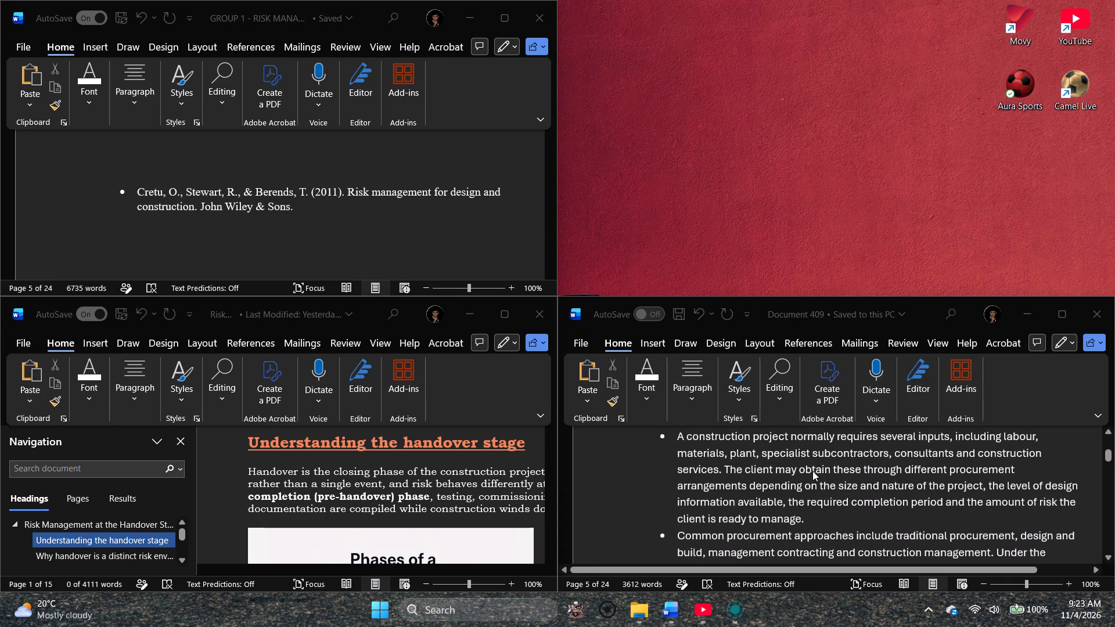
scroll(812, 471, "up", 4)
scroll(812, 471, "down", 1)
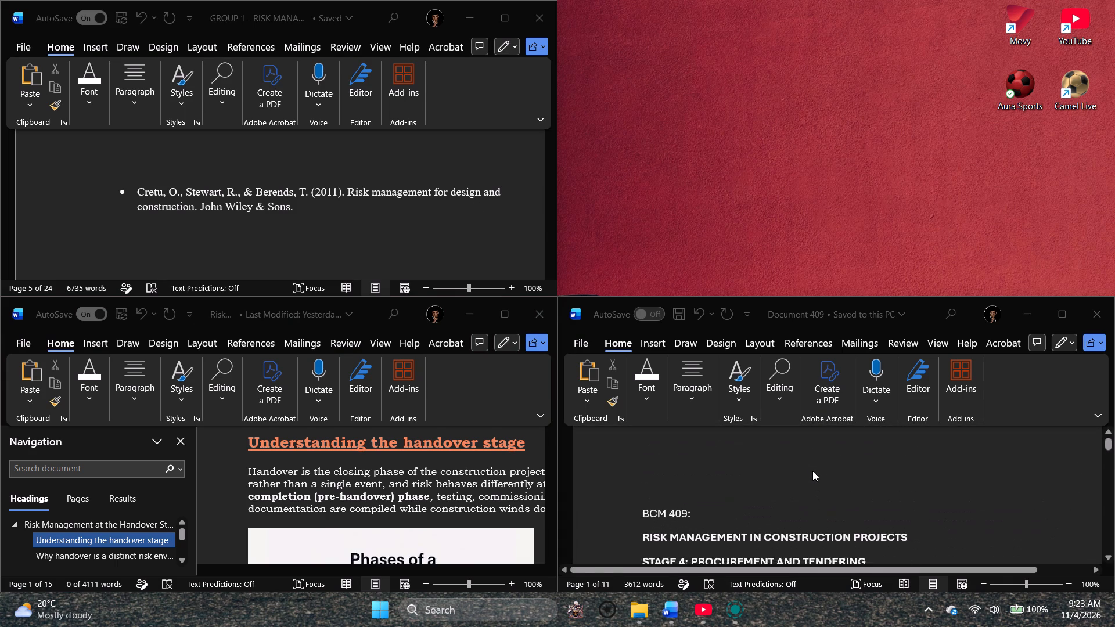
scroll(812, 471, "down", 1)
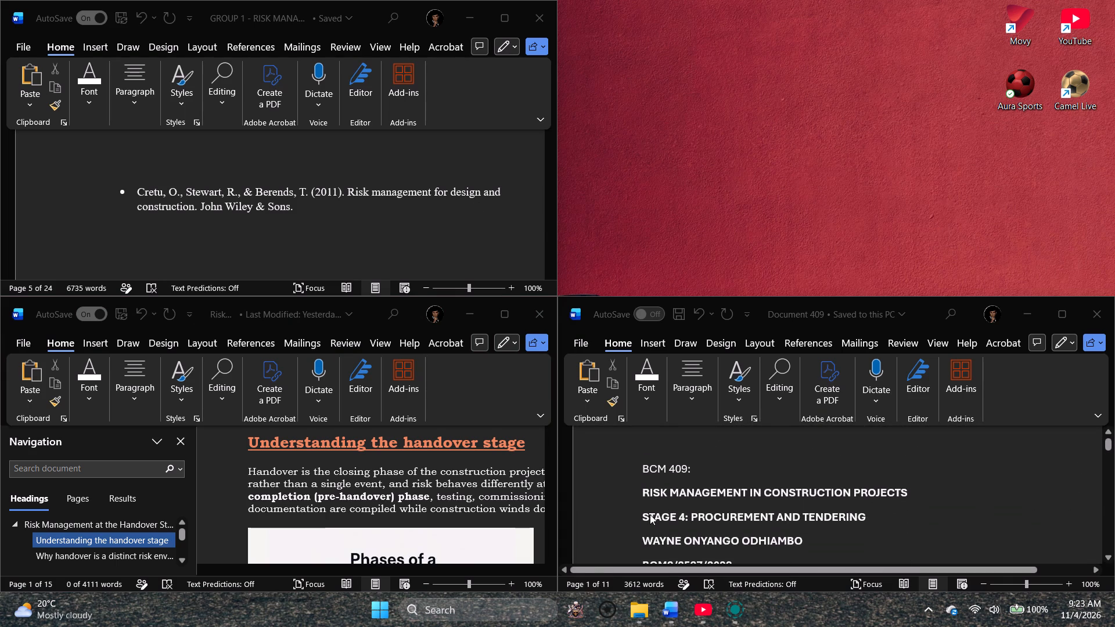
left_click_drag(636, 520, 843, 531)
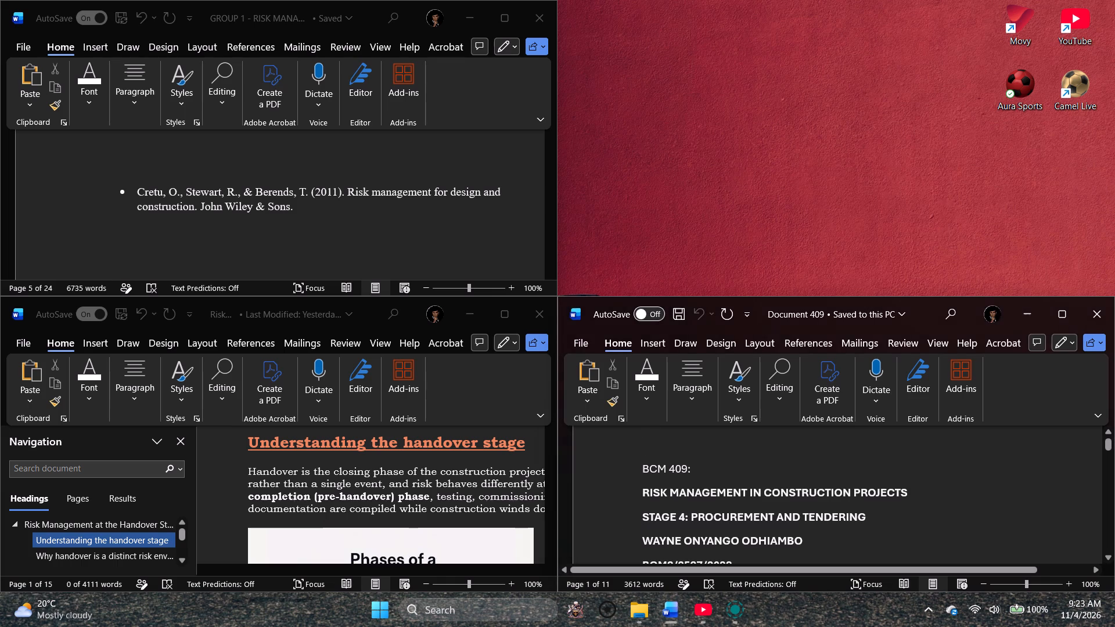
left_click_drag(843, 531, 860, 522)
left_click_drag(874, 520, 642, 515)
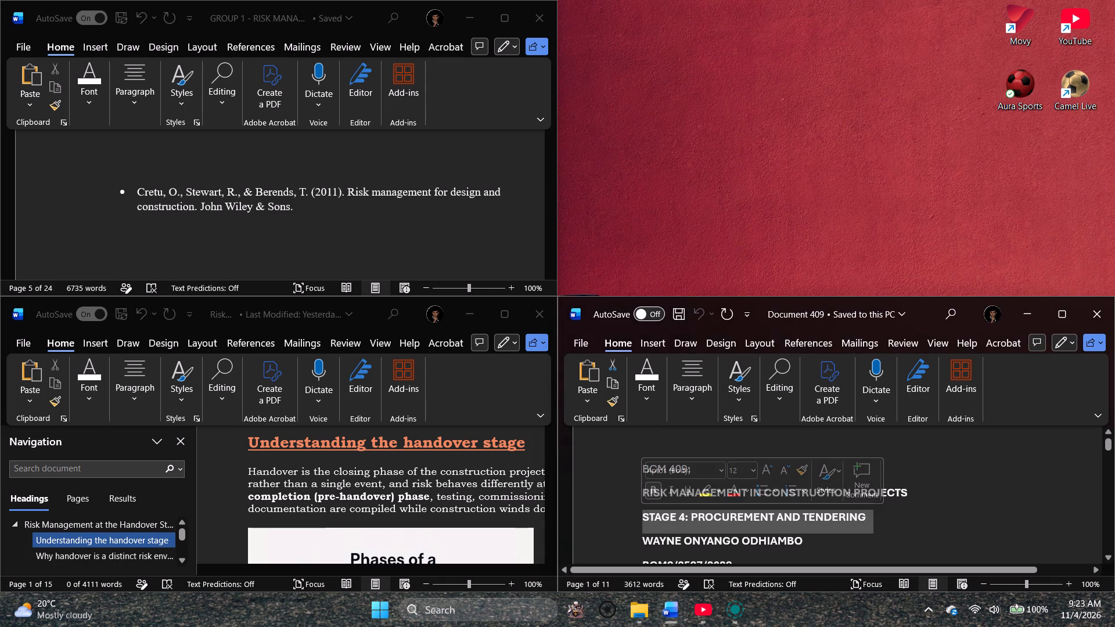
left_click(760, 537)
scroll(760, 537, "down", 1)
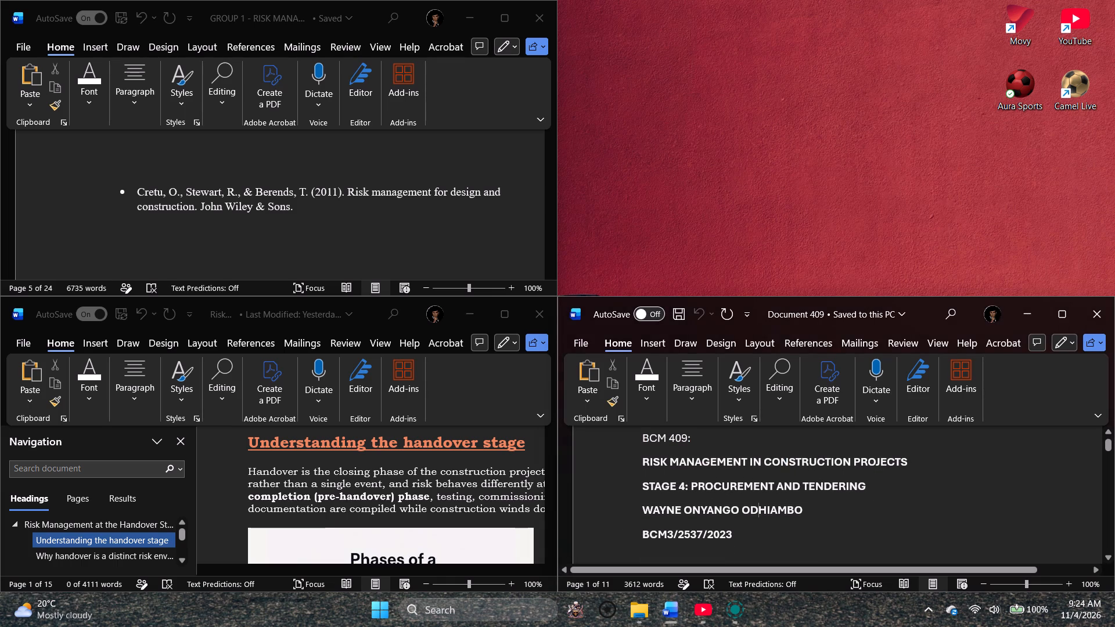
left_click_drag(639, 507, 727, 531)
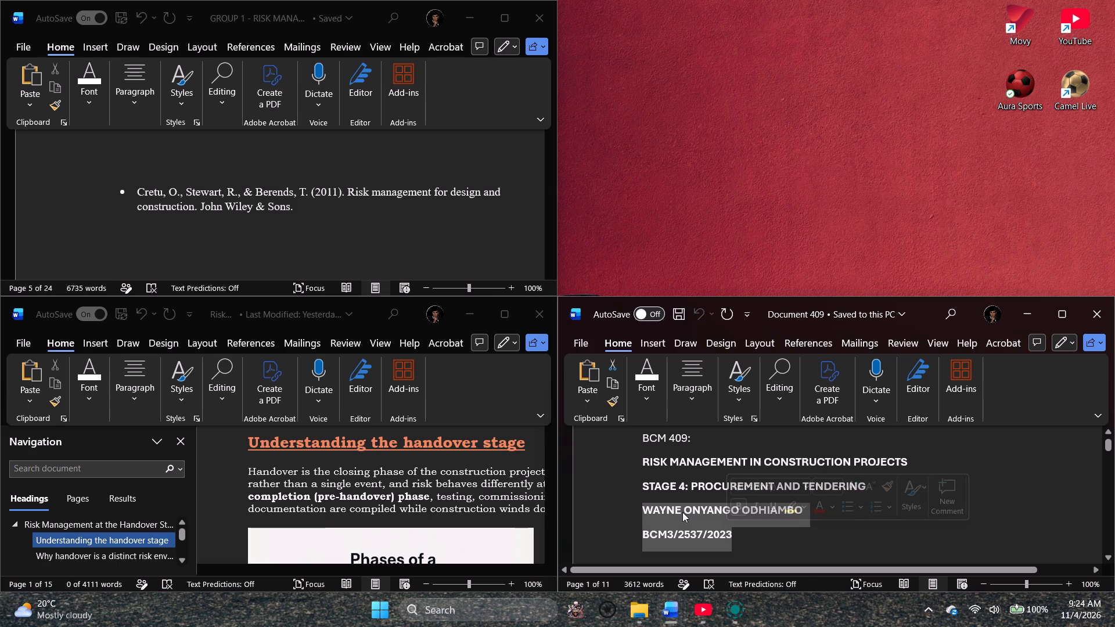
key("ctrl+c")
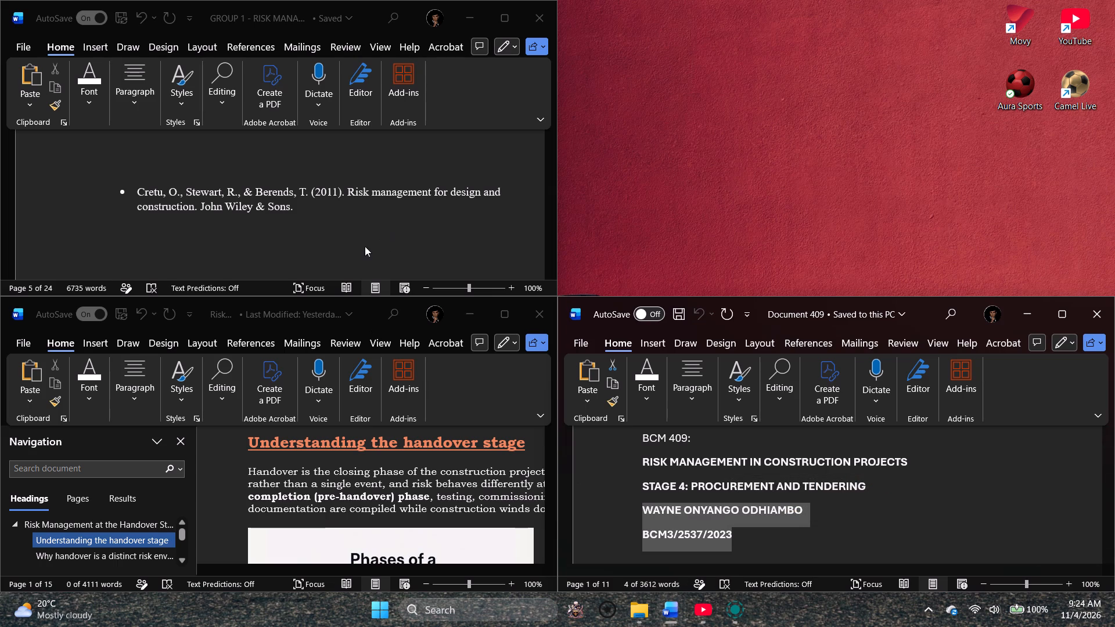
Switch to the GROUP 1 assignment at its final references page.
left_click(364, 246)
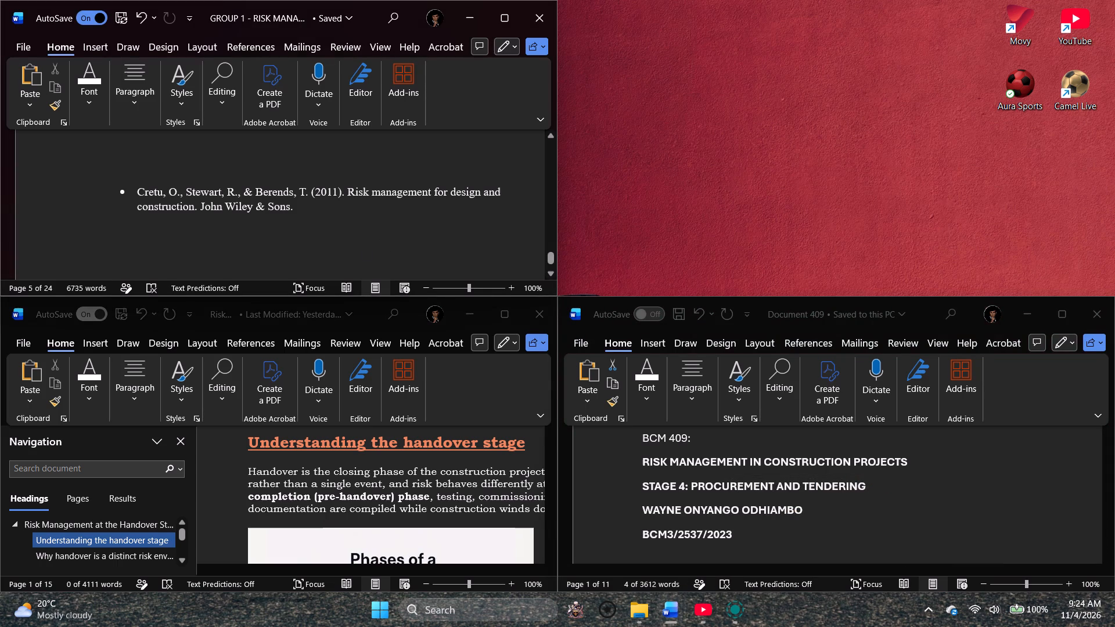
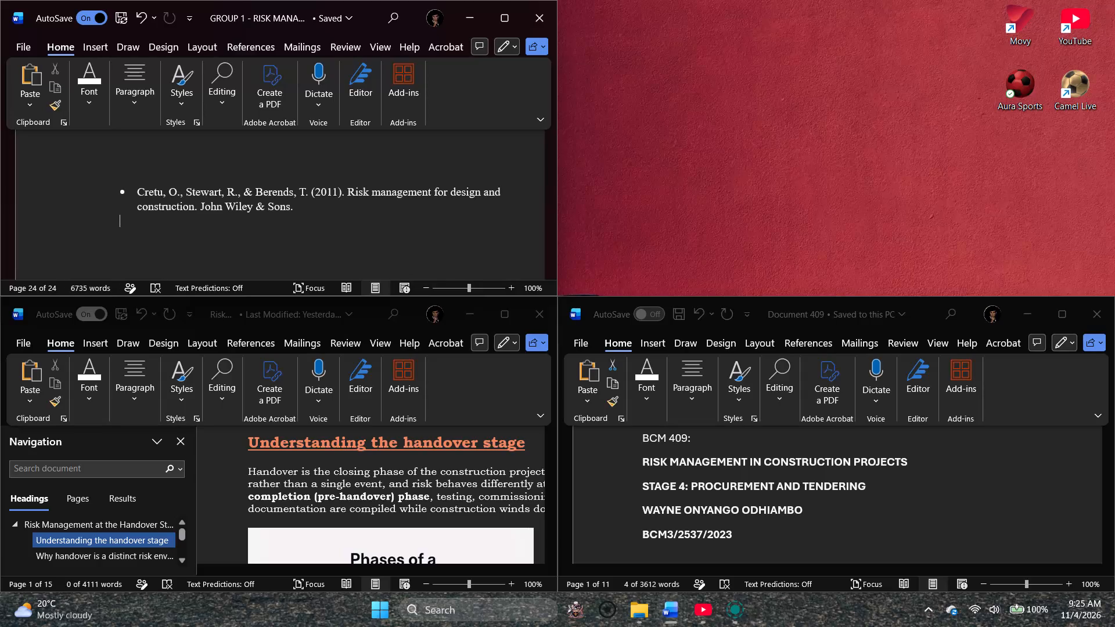
Write the heading "STAGE 4 : PROCUREMENT & TENDERING" as unbulleted text below the last reference in the GROUP 1 assignment.
key("Return")
key("BackSpace")
key("BackSpace")
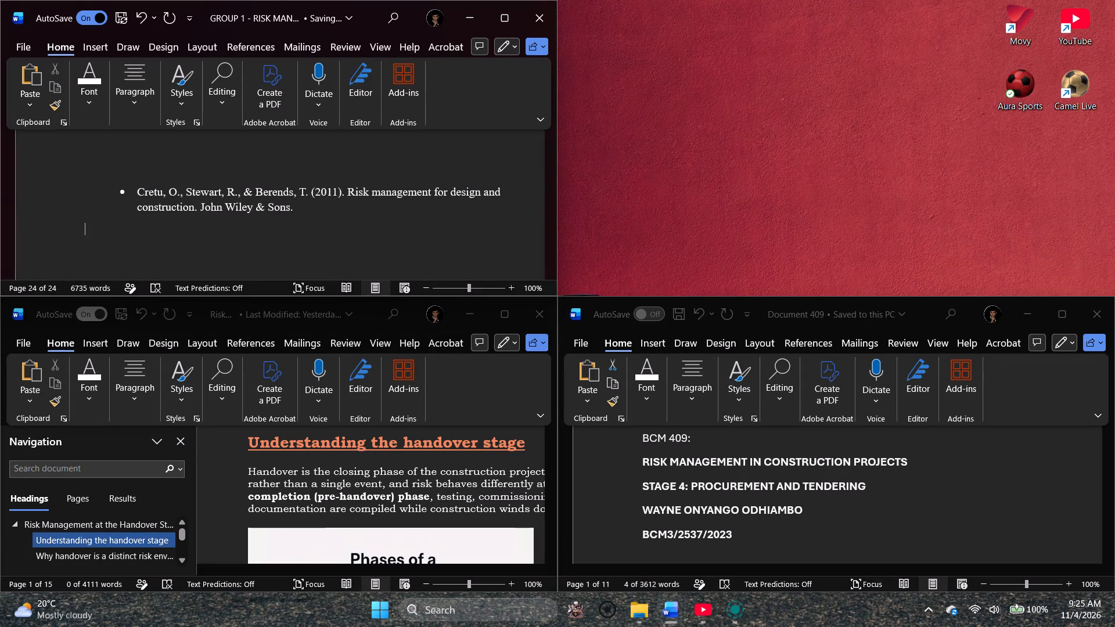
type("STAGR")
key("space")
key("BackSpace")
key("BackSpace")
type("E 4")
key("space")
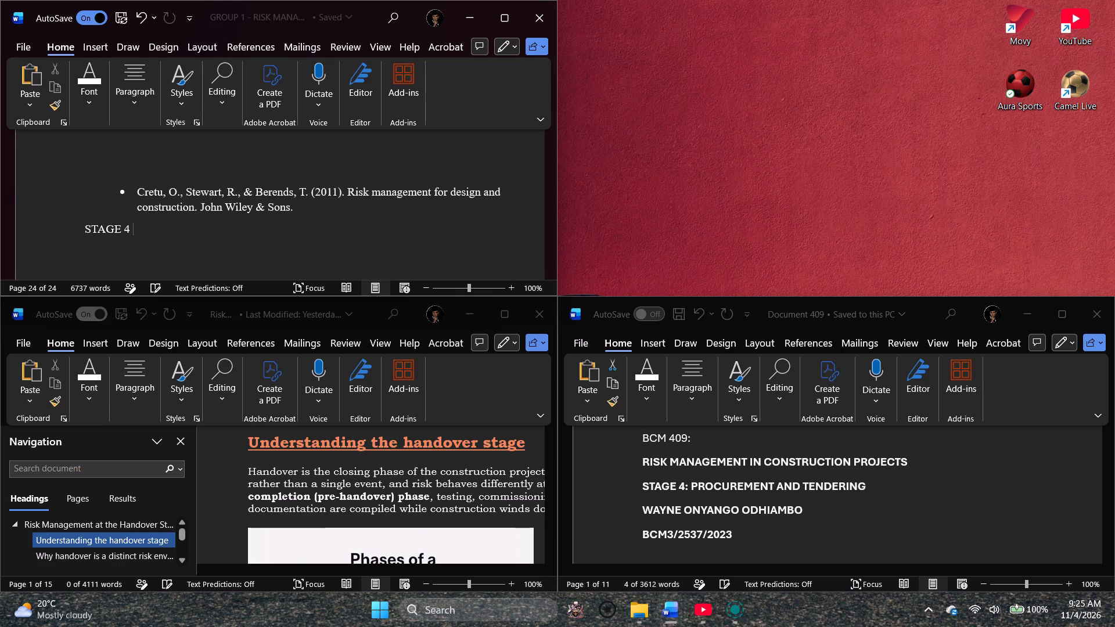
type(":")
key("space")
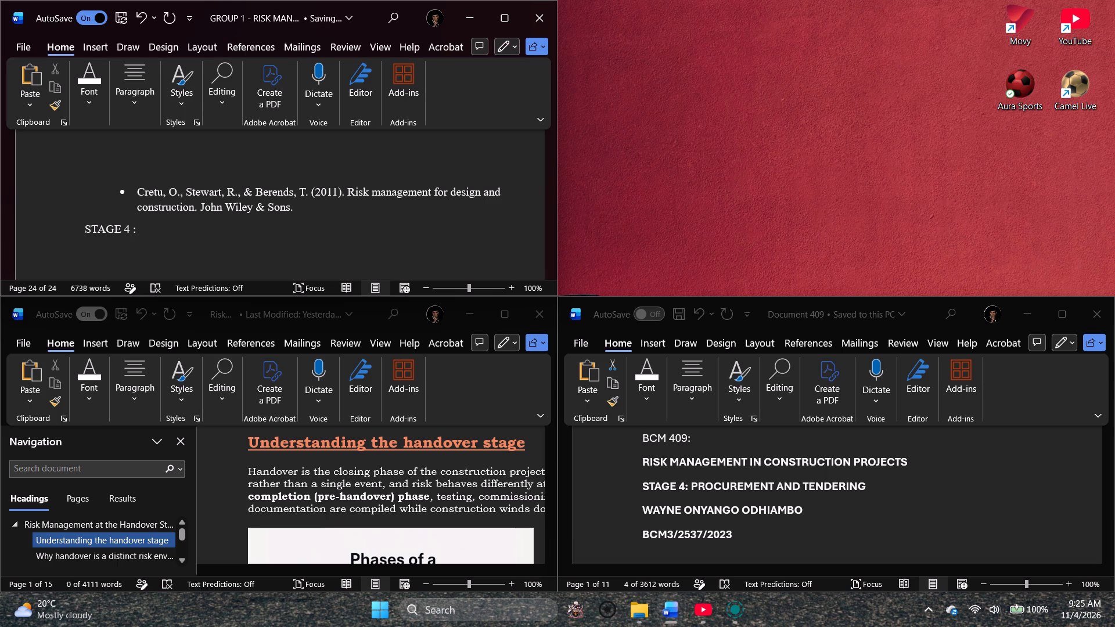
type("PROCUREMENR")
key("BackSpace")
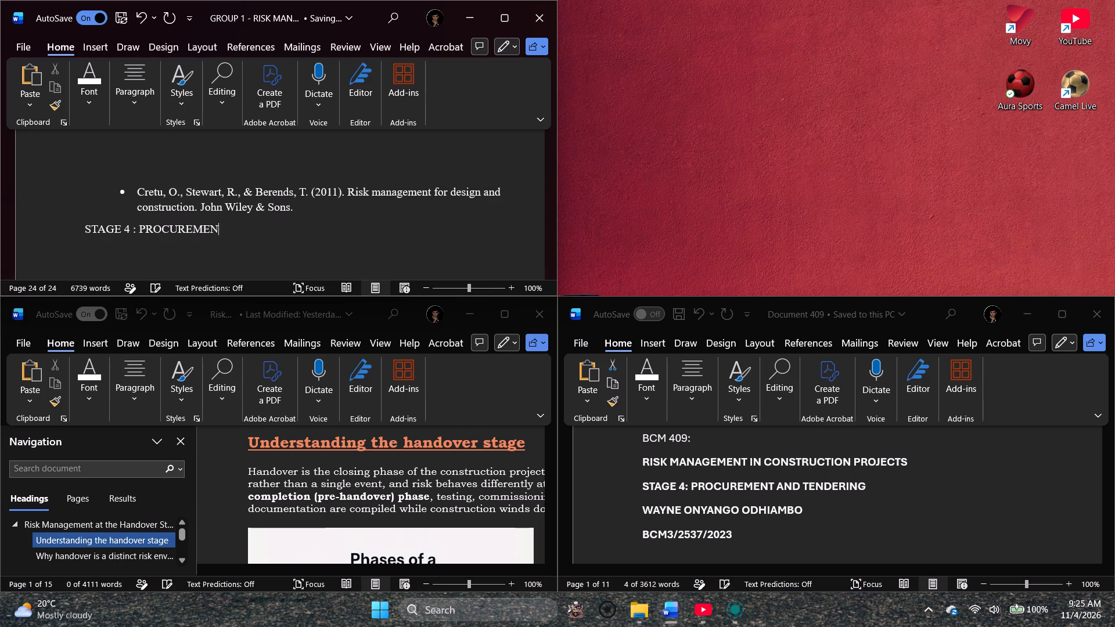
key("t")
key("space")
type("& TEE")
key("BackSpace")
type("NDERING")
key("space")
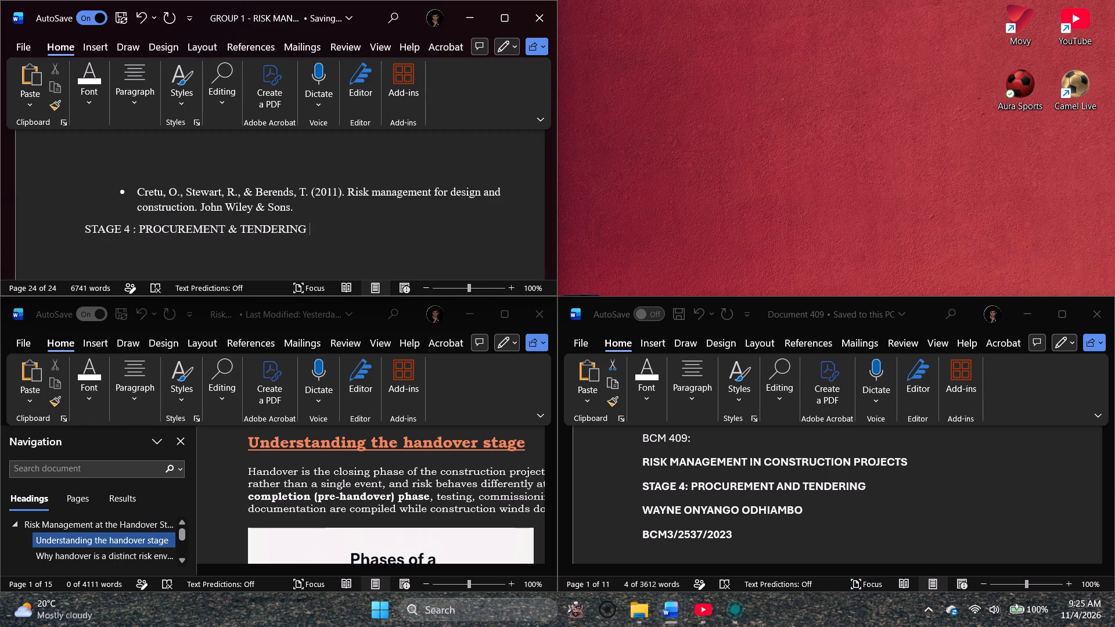
Paste the copied author lines under the STAGE 4 heading and join the name and registration number with " - ".
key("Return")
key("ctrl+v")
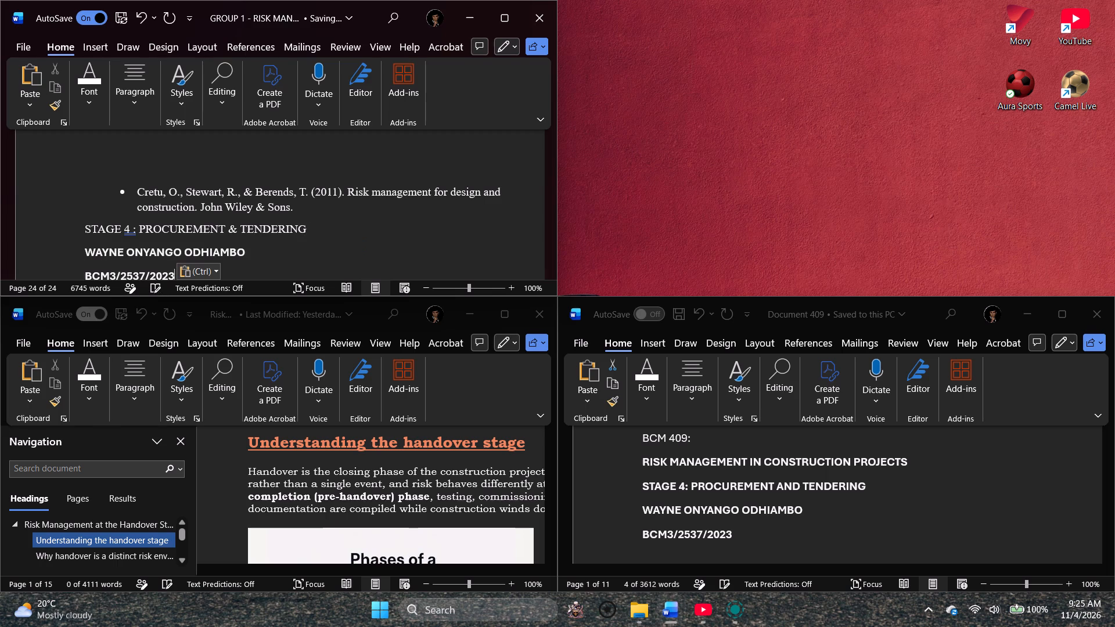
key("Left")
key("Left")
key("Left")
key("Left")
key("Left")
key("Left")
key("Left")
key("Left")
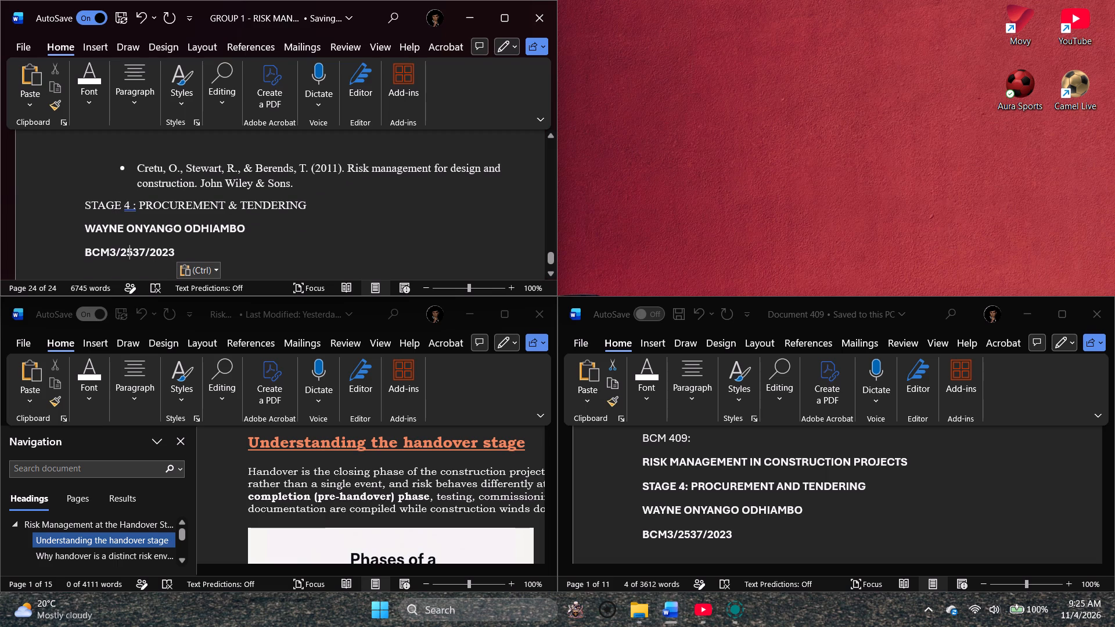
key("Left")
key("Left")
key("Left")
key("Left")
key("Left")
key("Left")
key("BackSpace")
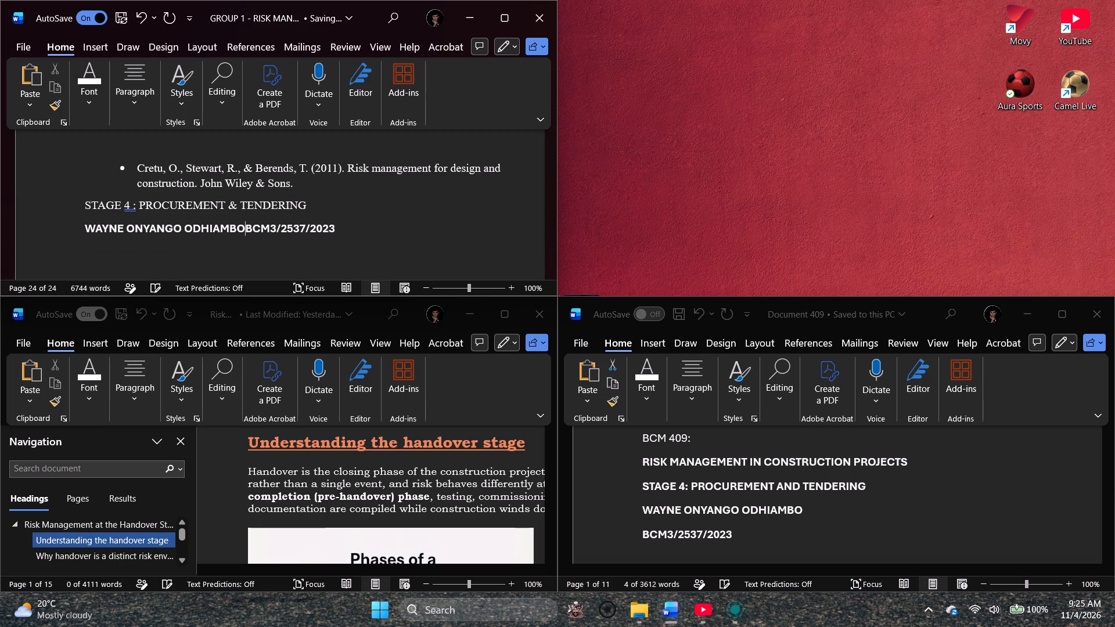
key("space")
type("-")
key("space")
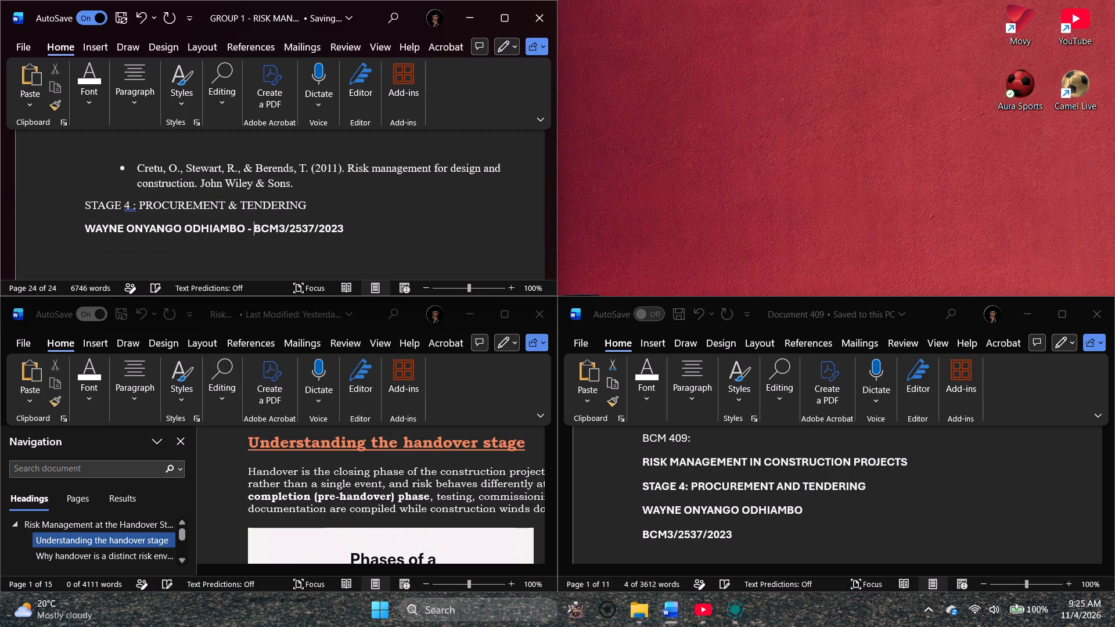
Make the whole STAGE 4 heading line bold.
triple_click(307, 211)
left_click(307, 211)
double_click(307, 211)
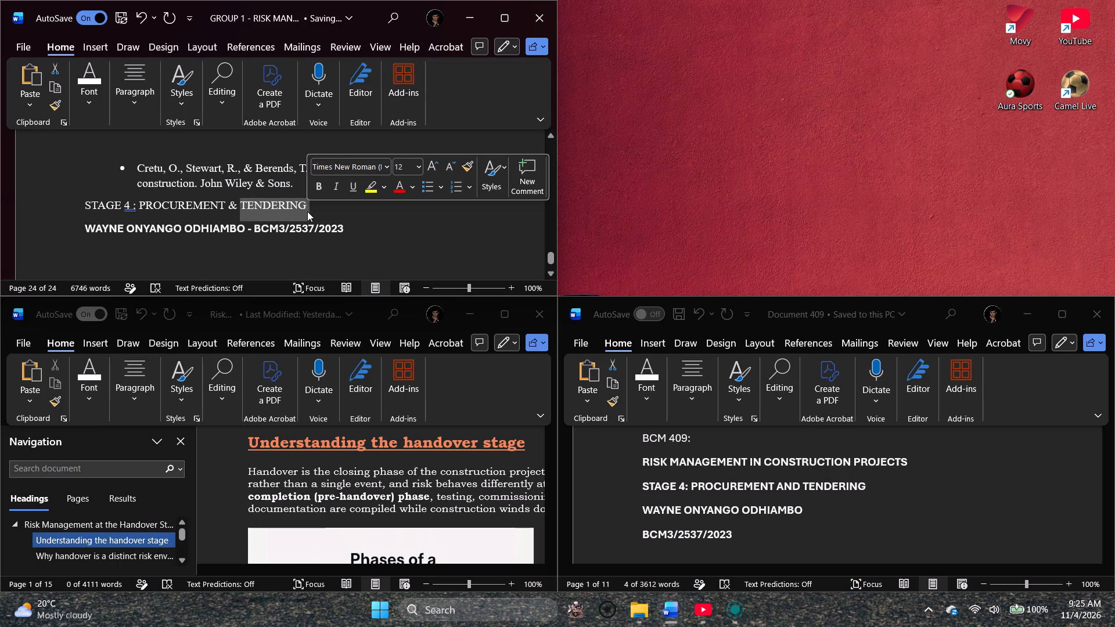
double_click(307, 211)
left_click(307, 211)
triple_click(307, 211)
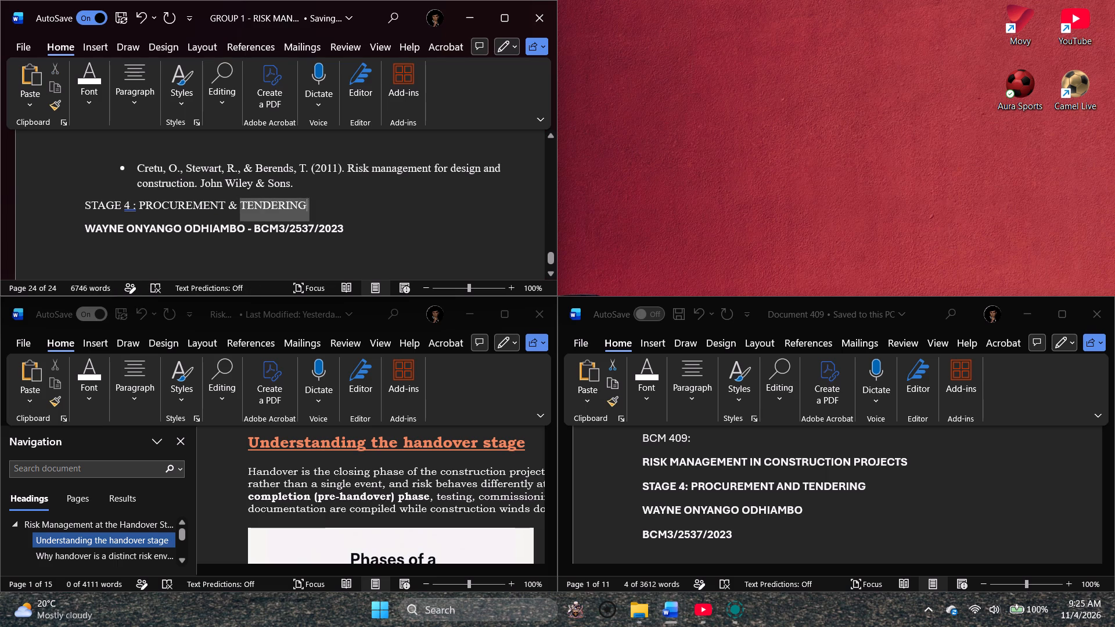
left_click(322, 186)
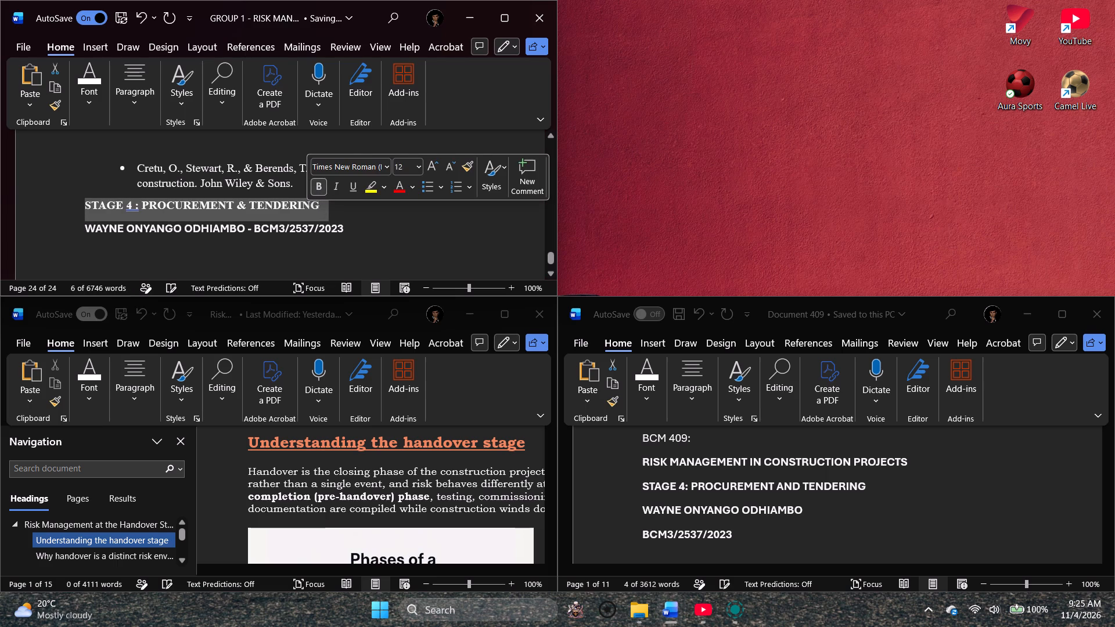
Add a blank line below the author line and an unbulleted one between the last reference and the STAGE 4 heading.
left_click(376, 232)
key("Return")
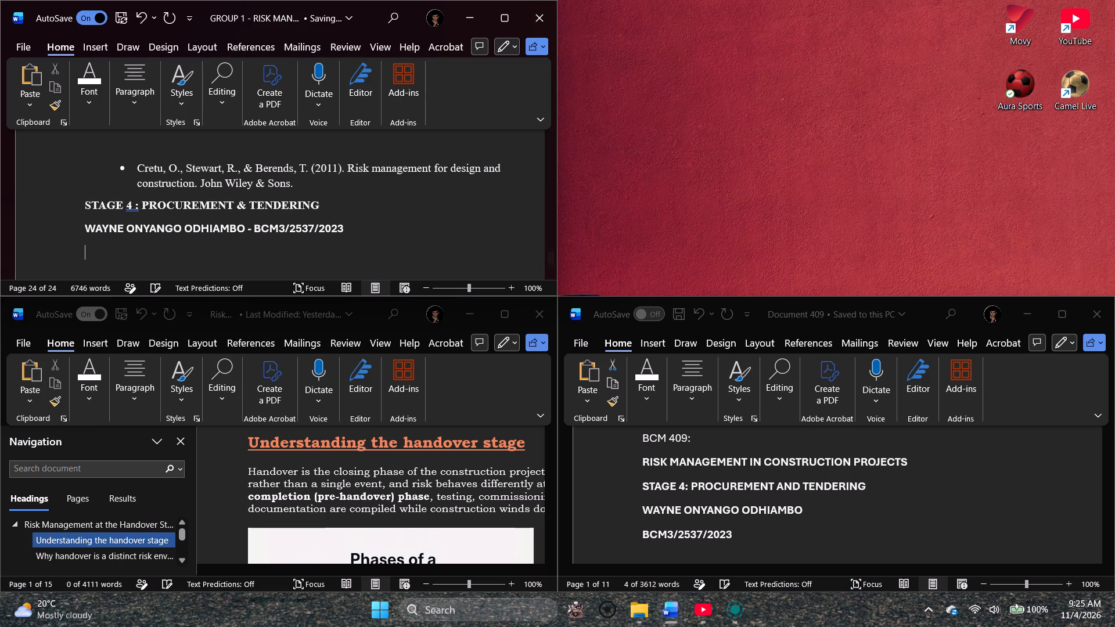
scroll(376, 232, "up", 4)
scroll(376, 232, "down", 1)
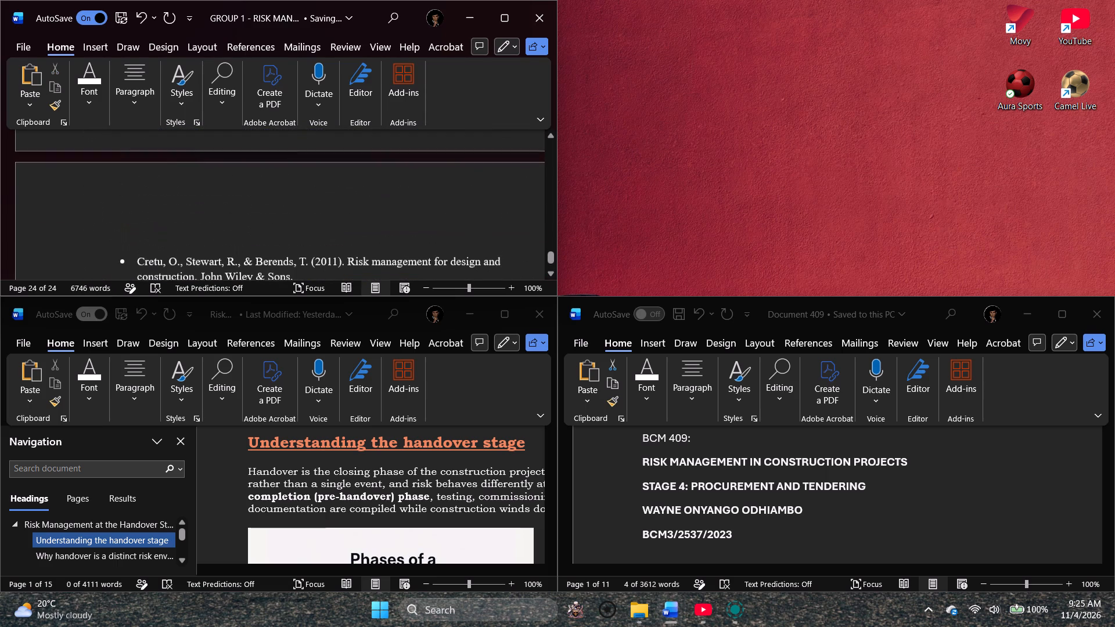
scroll(368, 210, "down", 1)
left_click(318, 182)
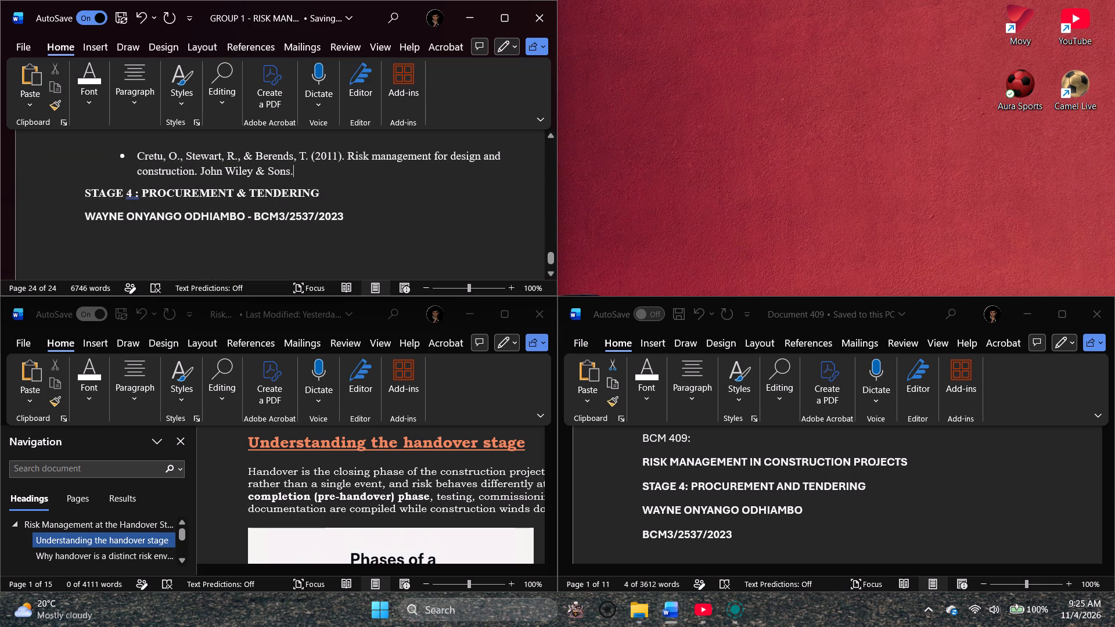
key("Return")
key("BackSpace")
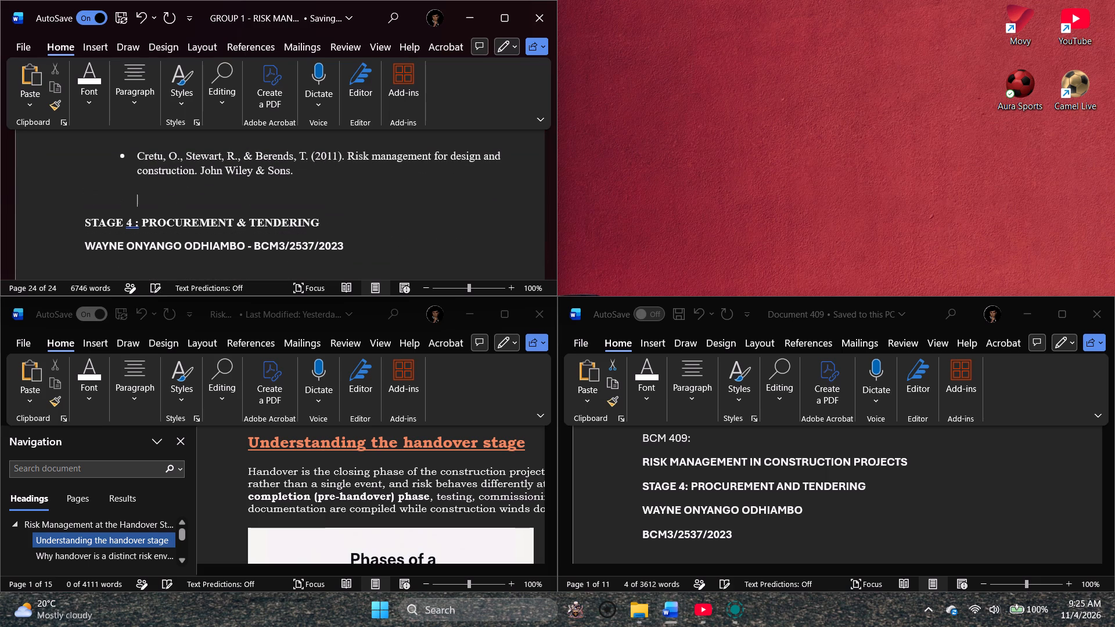
key("BackSpace")
Maximise the GROUP 1 assignment window.
scroll(203, 224, "up", 2)
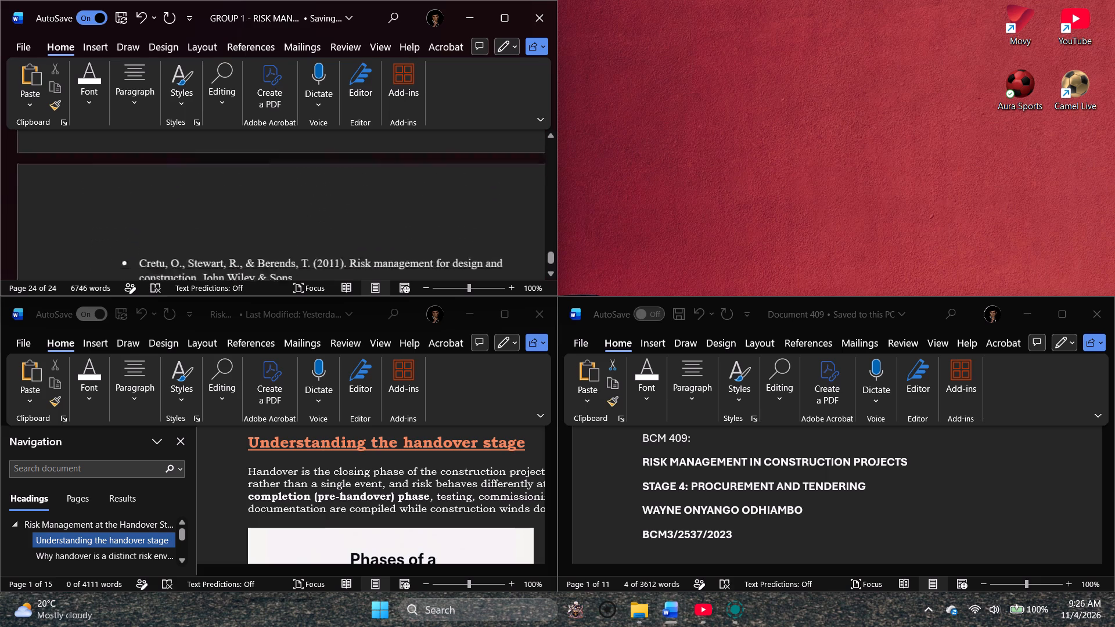
scroll(203, 224, "up", 3)
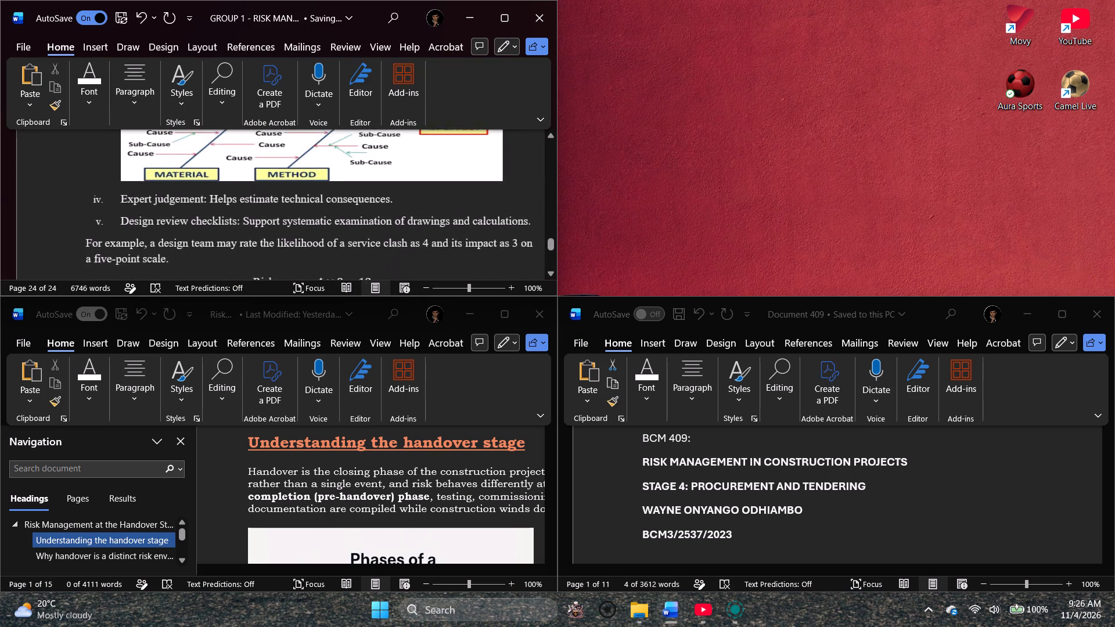
scroll(243, 229, "down", 2)
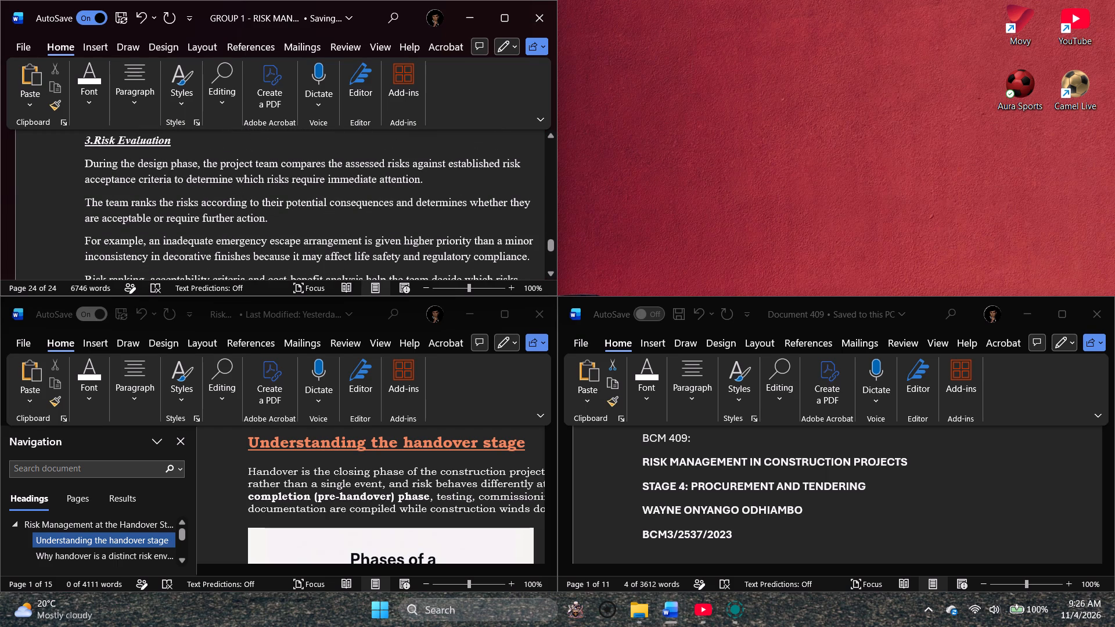
left_click(498, 24)
left_click(573, 343)
Prefix the DESIGN/PRE-CONSTRUCTION PHASE heading with "STAGE 3: ".
scroll(573, 343, "up", 2)
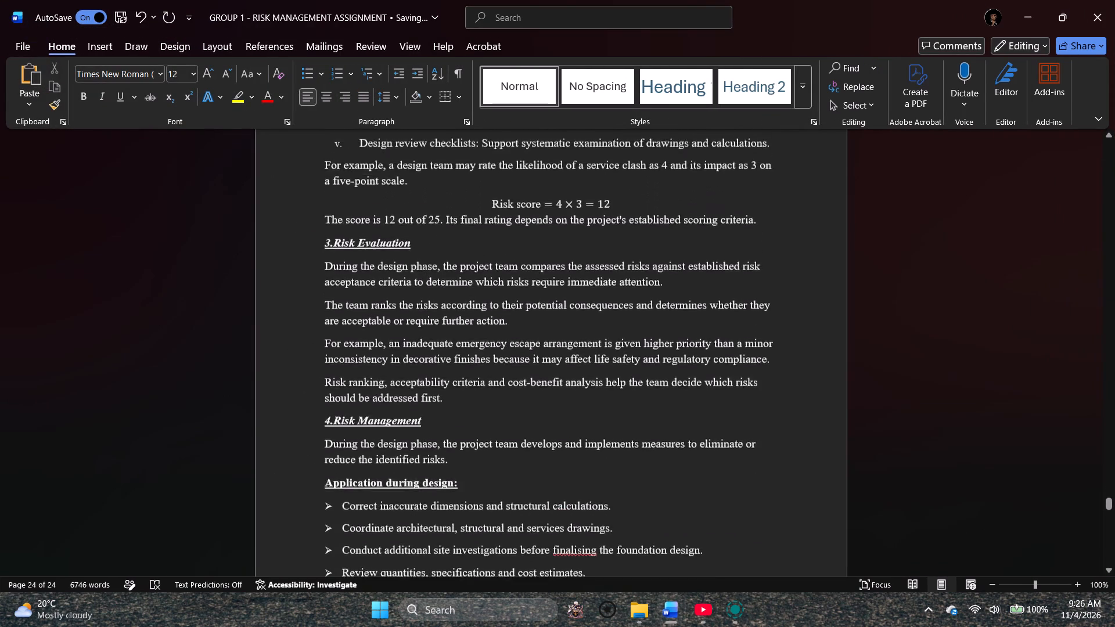
scroll(573, 343, "up", 6)
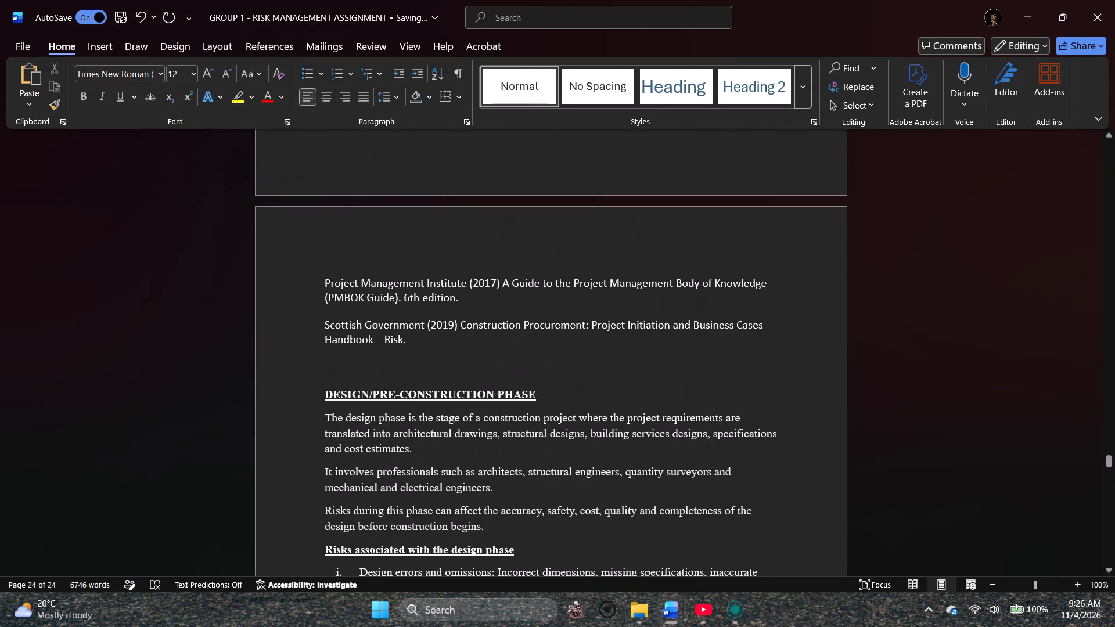
scroll(573, 343, "down", 1)
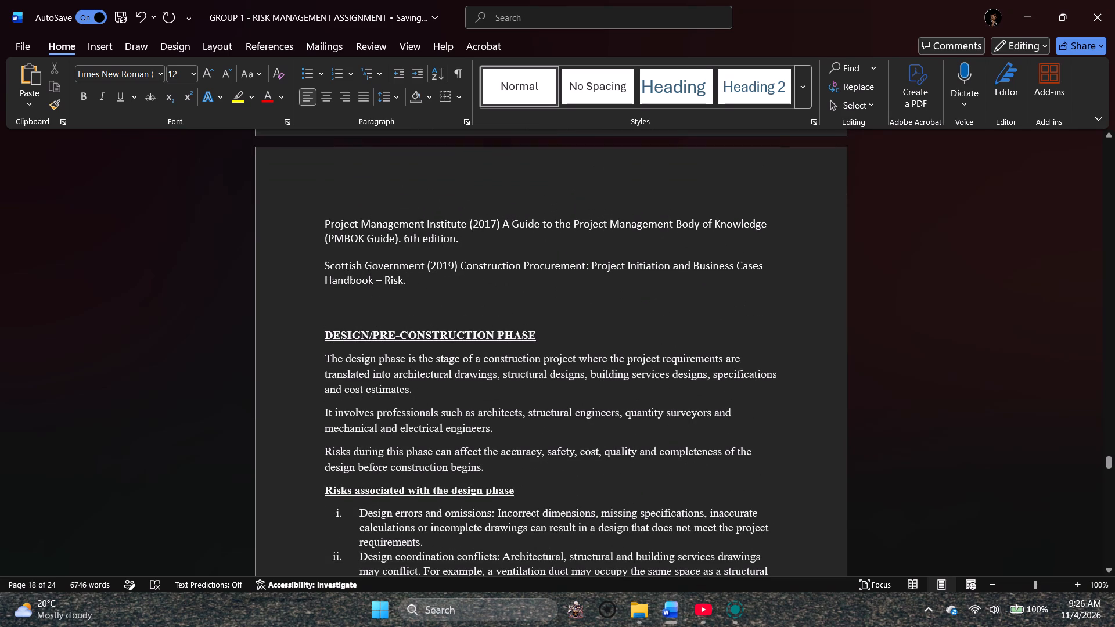
left_click(323, 327)
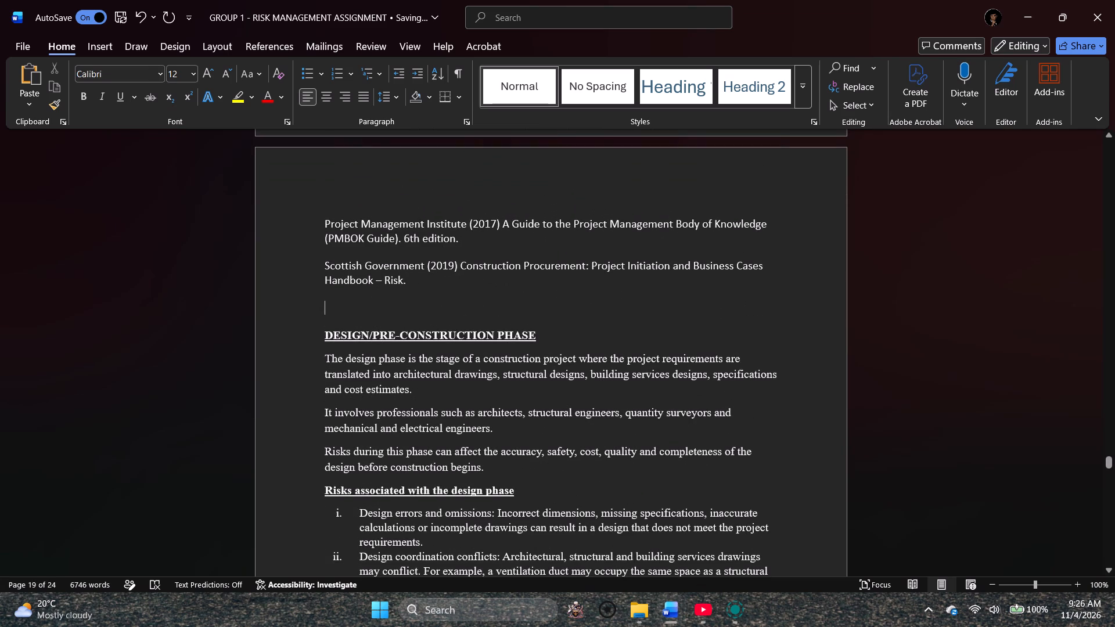
left_click(324, 336)
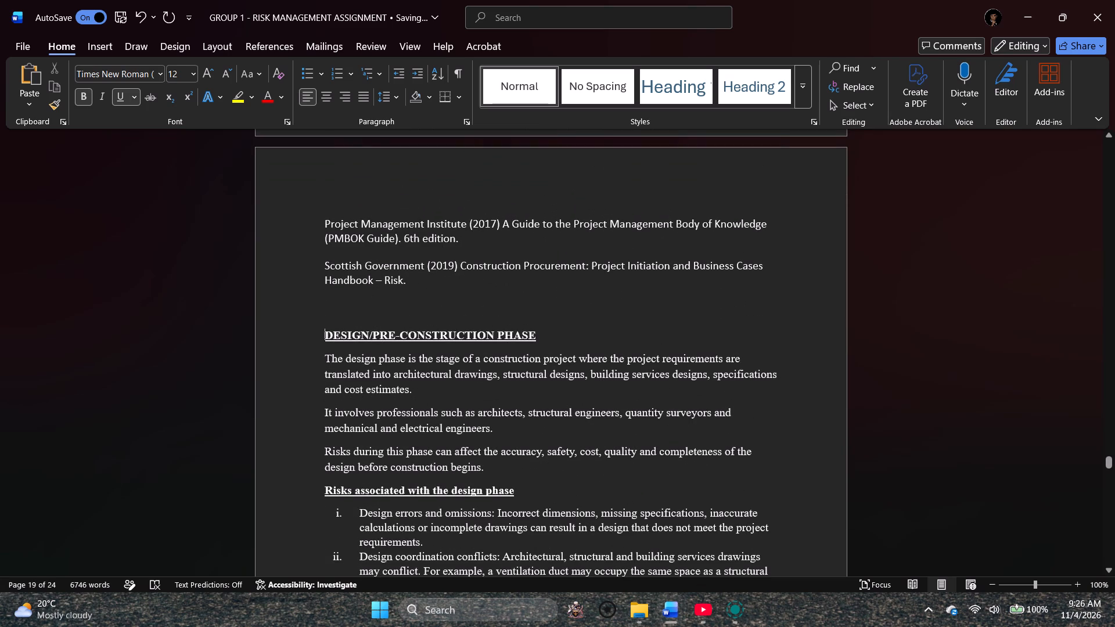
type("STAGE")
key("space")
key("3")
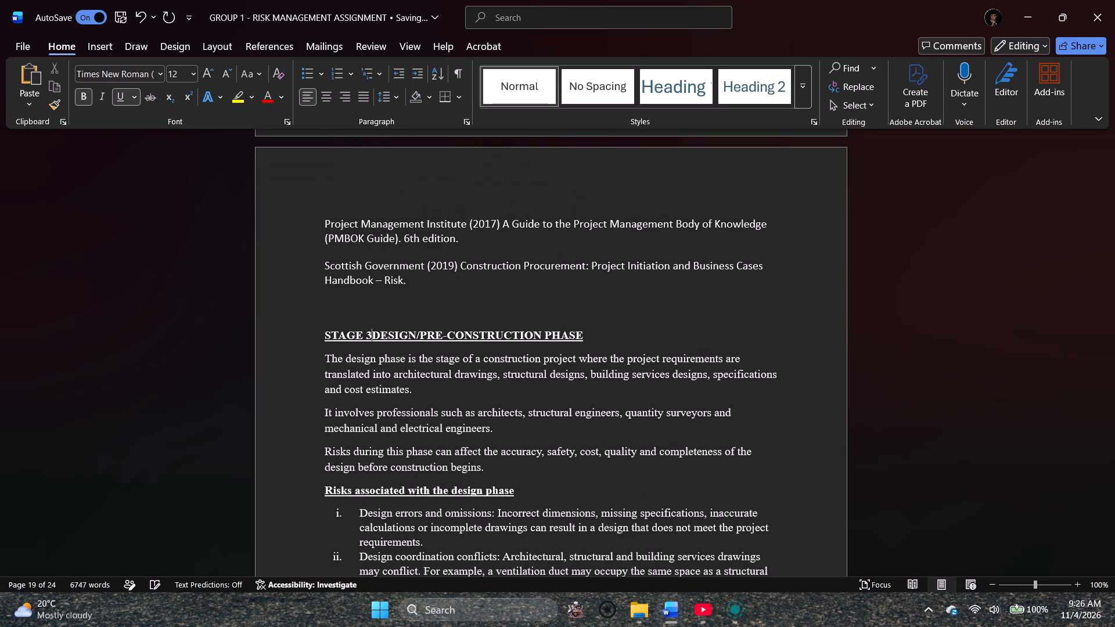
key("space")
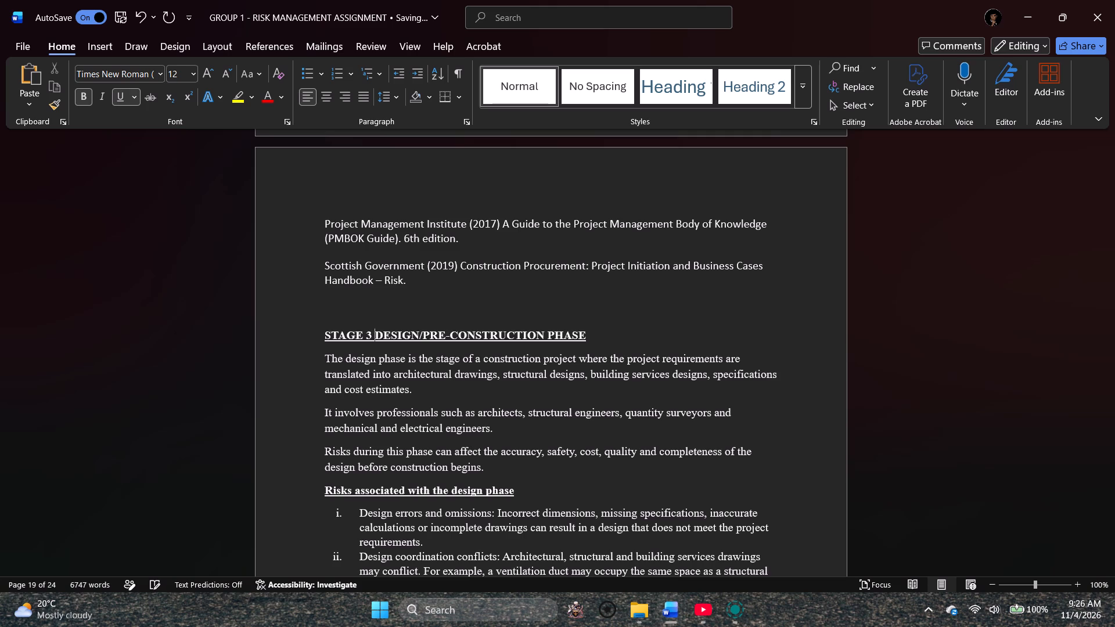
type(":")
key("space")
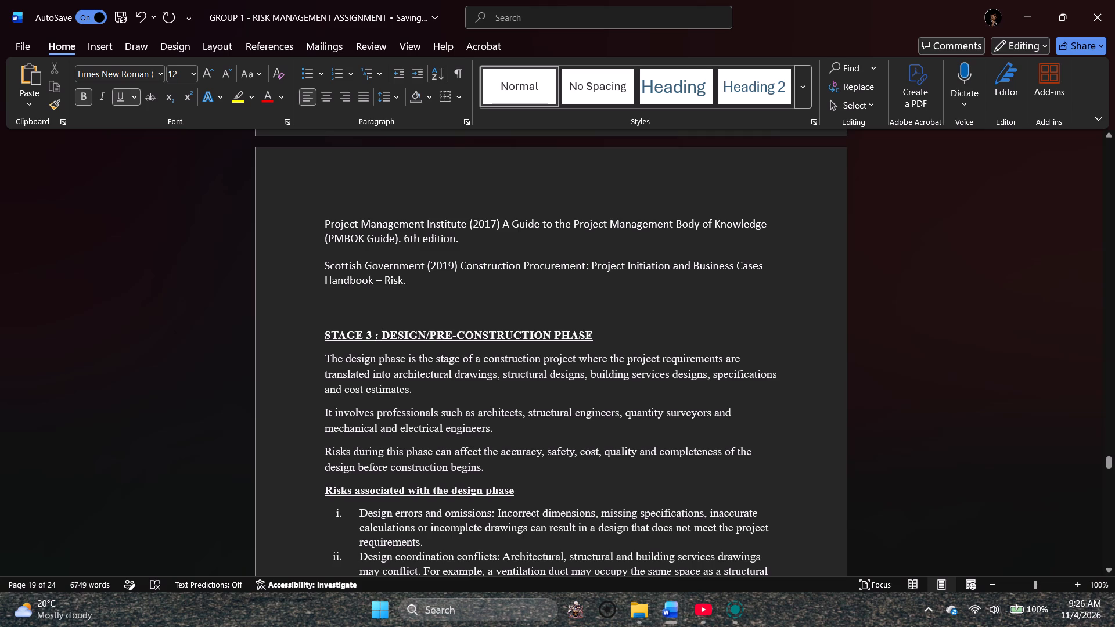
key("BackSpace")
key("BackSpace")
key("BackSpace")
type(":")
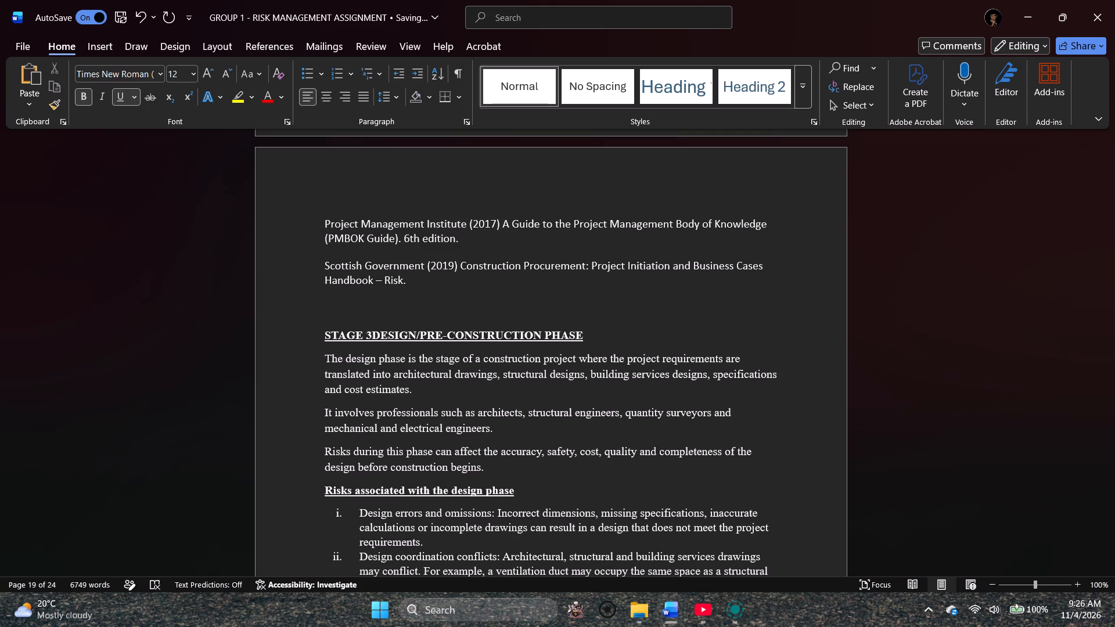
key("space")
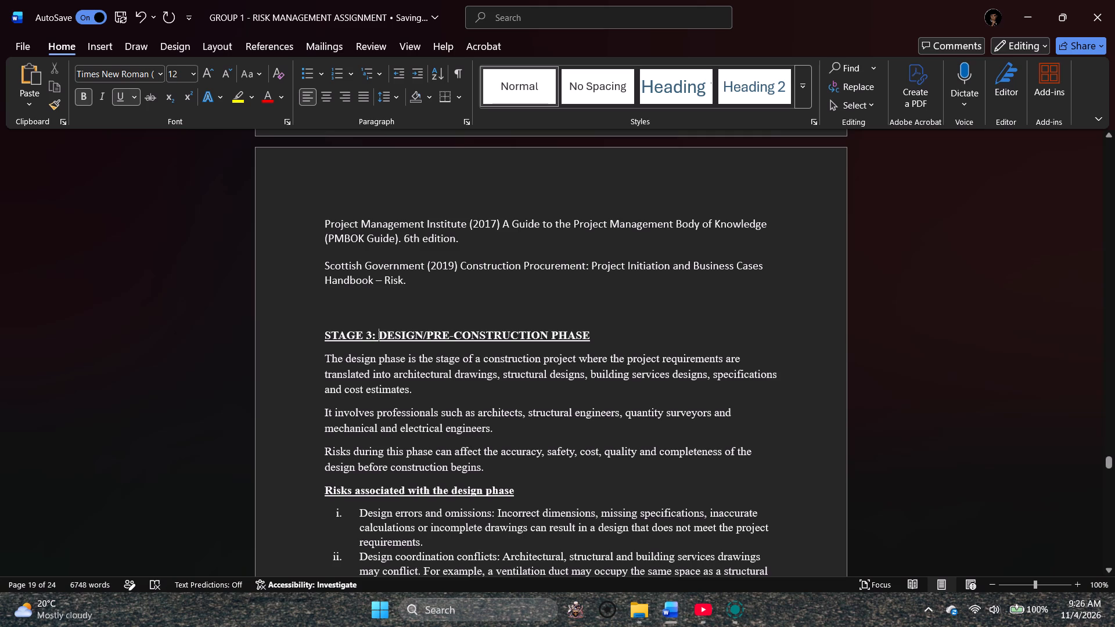
Add an empty line directly beneath the STAGE 3 heading.
left_click(604, 338)
key("Return")
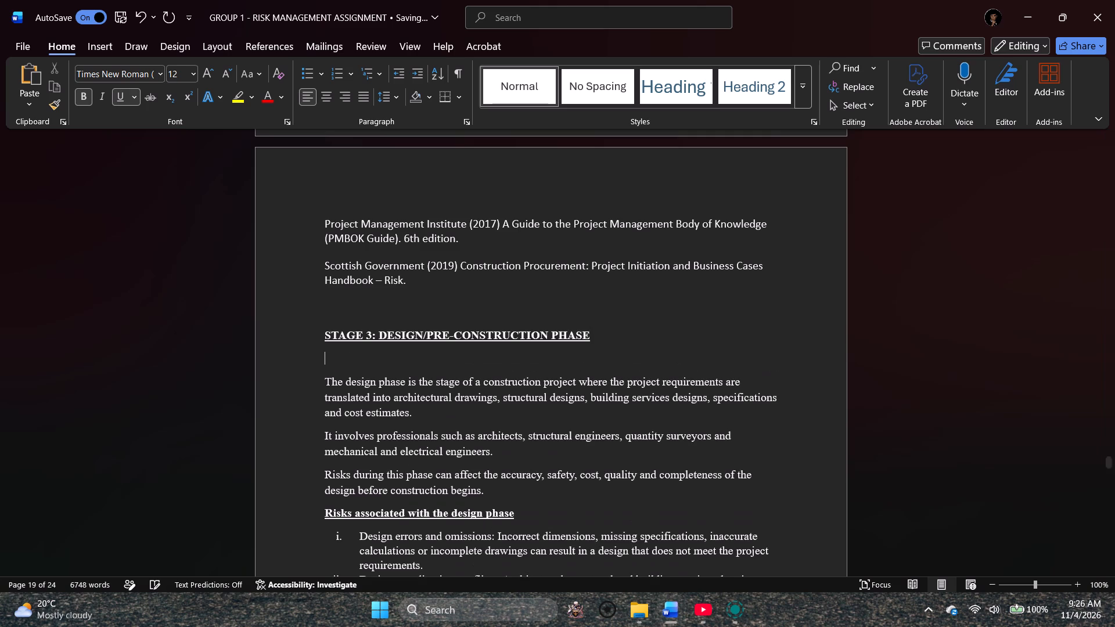
Review the document from its opening page through the inception section to the PLANNING AND FEASIBILITY STAGE heading, checking where each stage begins.
scroll(614, 290, "up", 5)
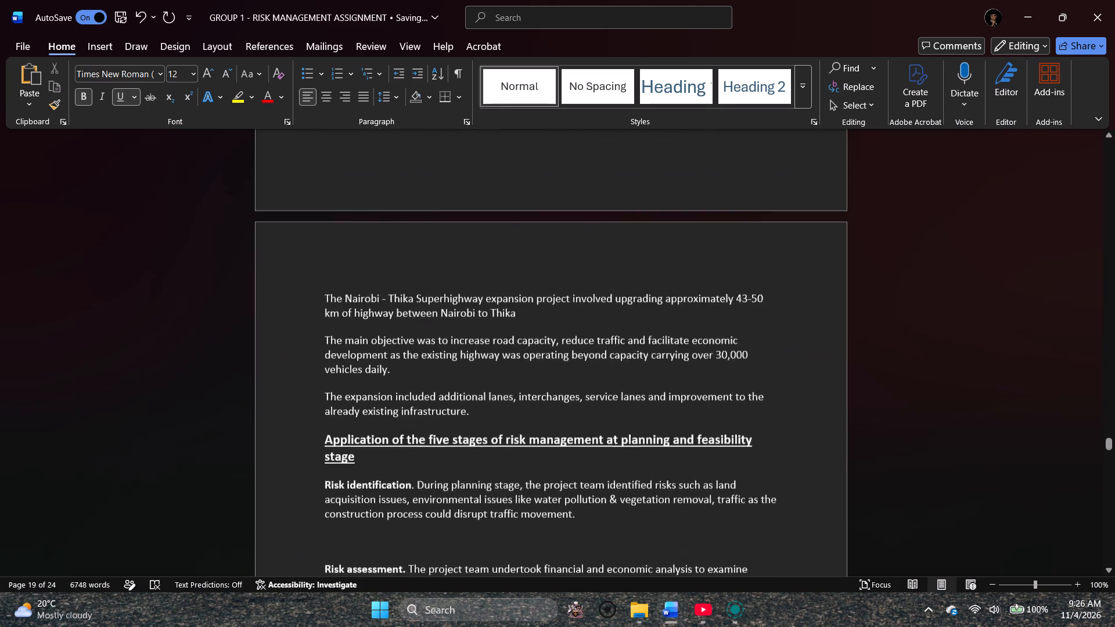
scroll(614, 290, "up", 4)
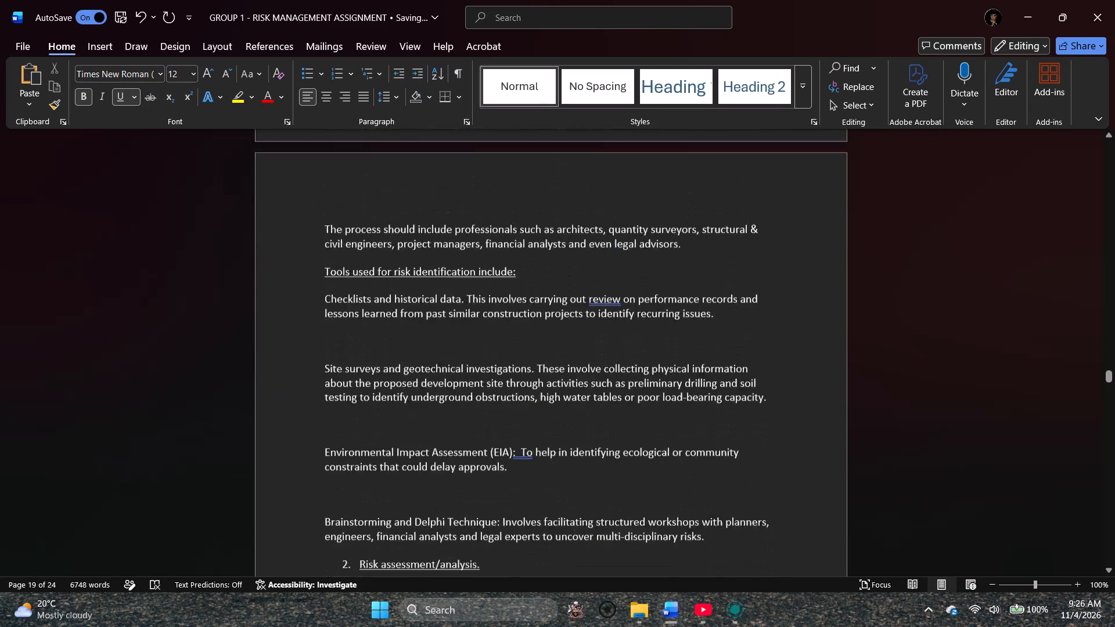
scroll(614, 290, "up", 4)
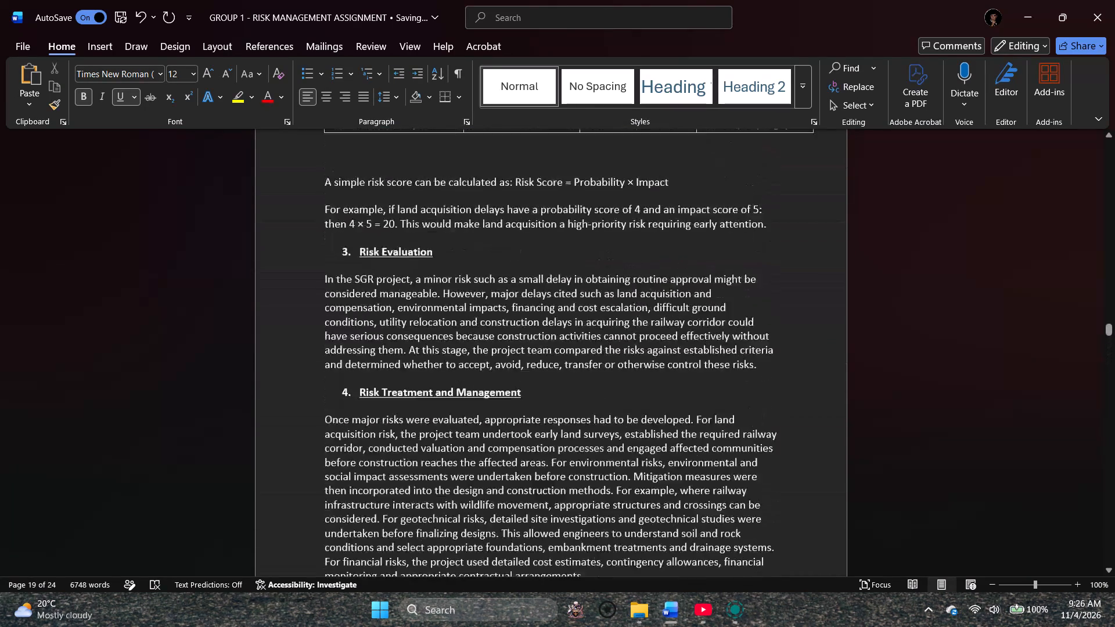
scroll(614, 290, "up", 7)
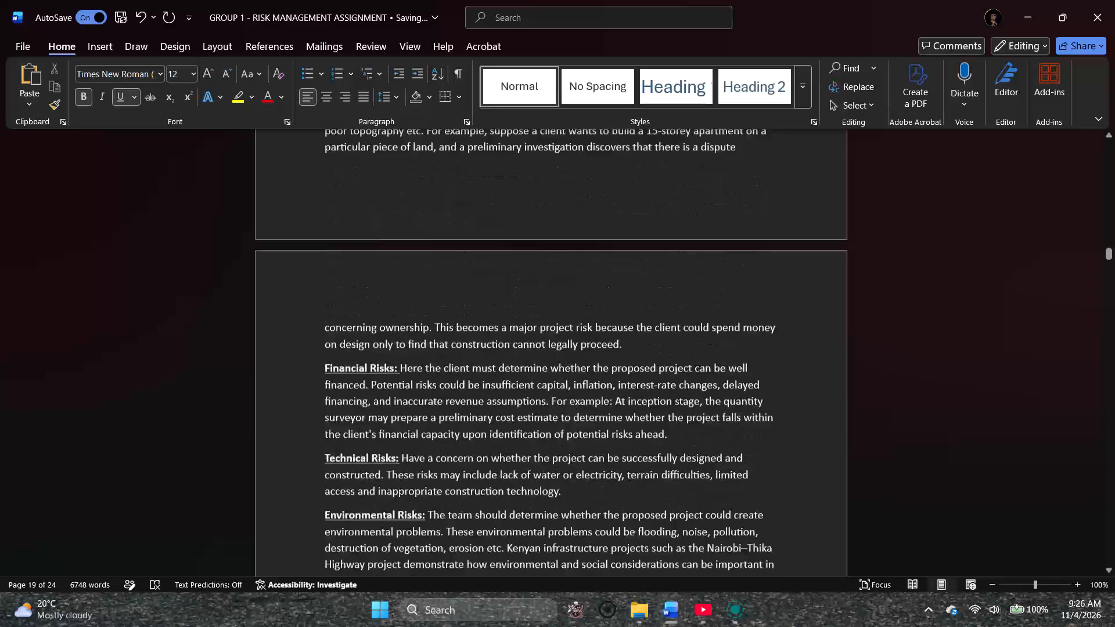
scroll(614, 290, "up", 8)
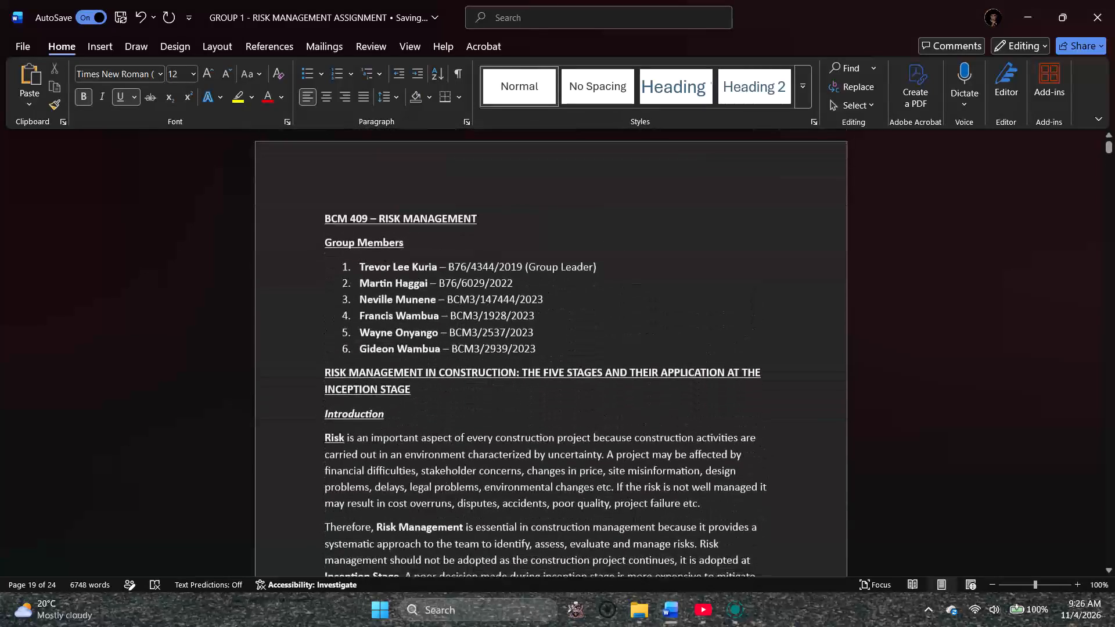
scroll(614, 290, "down", 1)
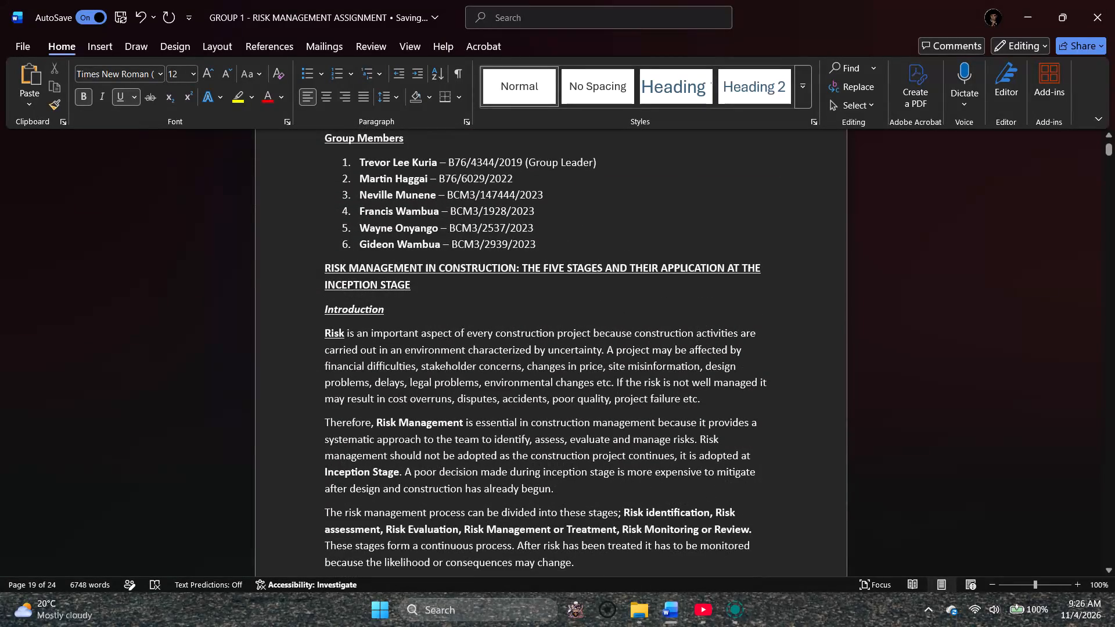
scroll(614, 290, "down", 2)
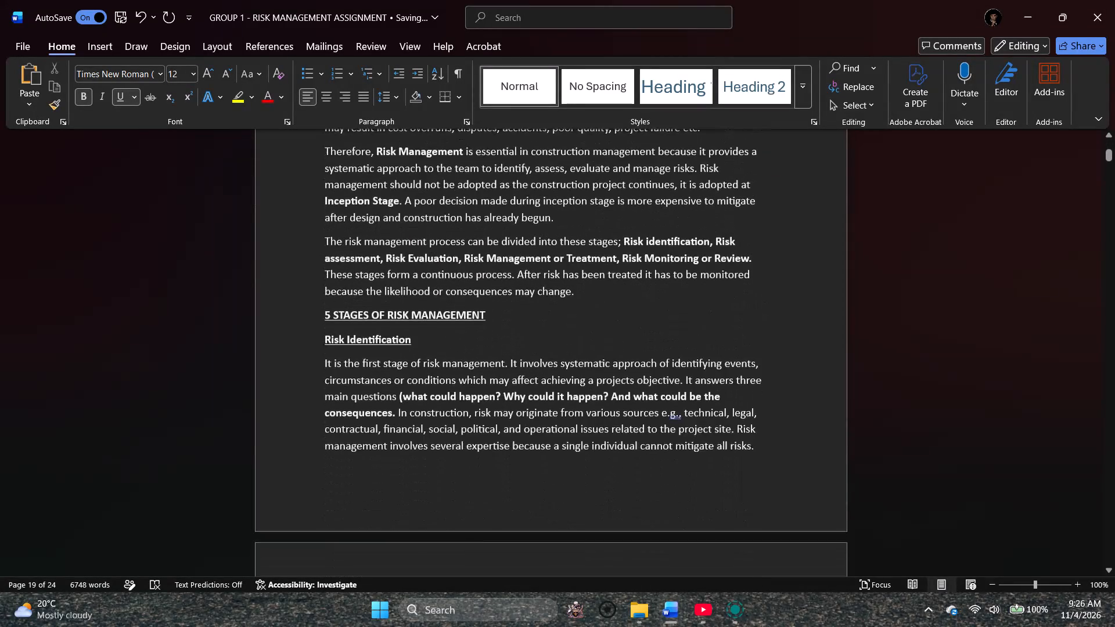
scroll(614, 290, "down", 6)
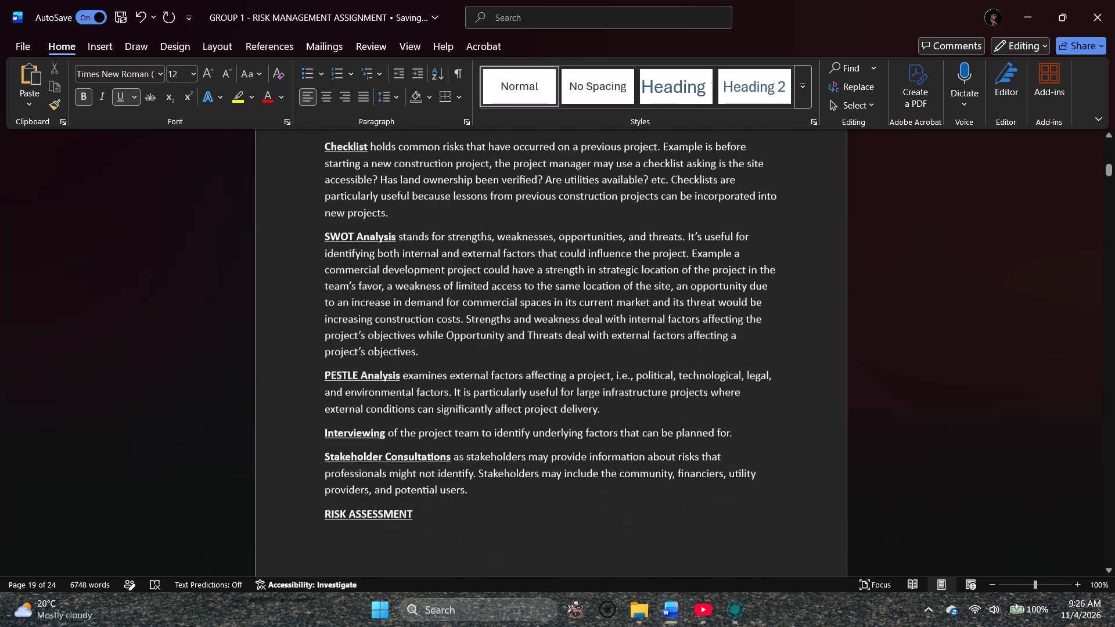
scroll(614, 290, "down", 7)
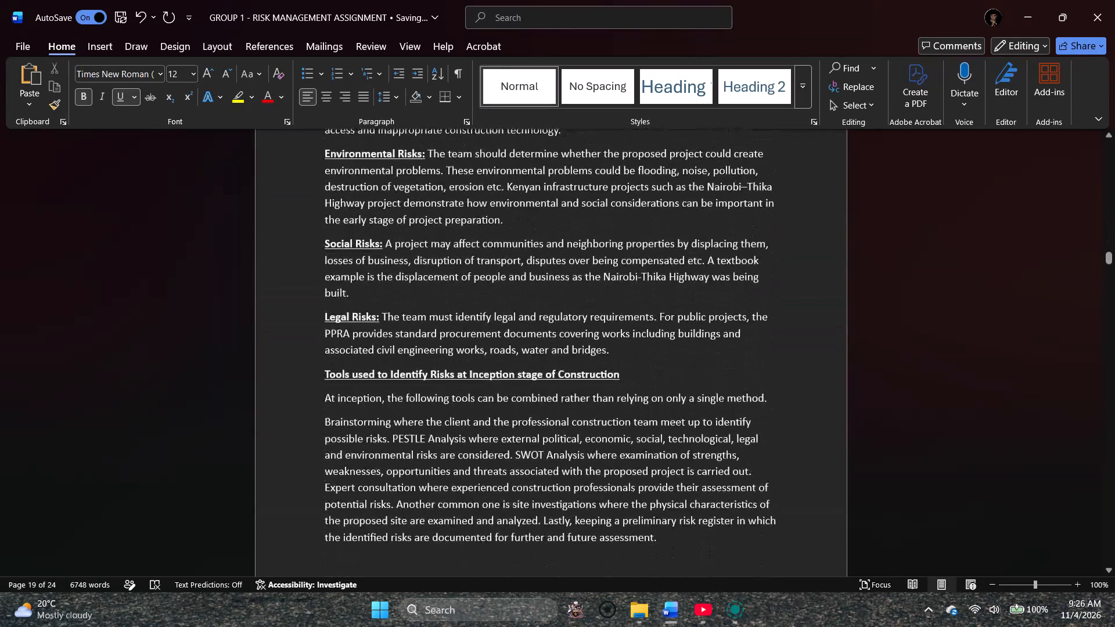
scroll(614, 290, "down", 7)
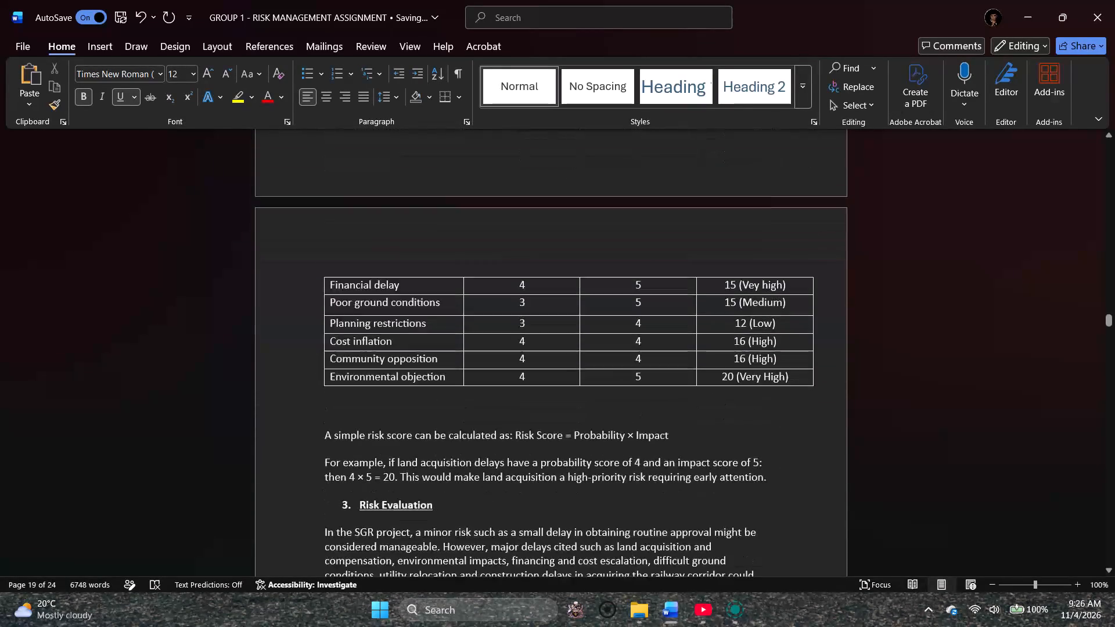
scroll(614, 290, "down", 5)
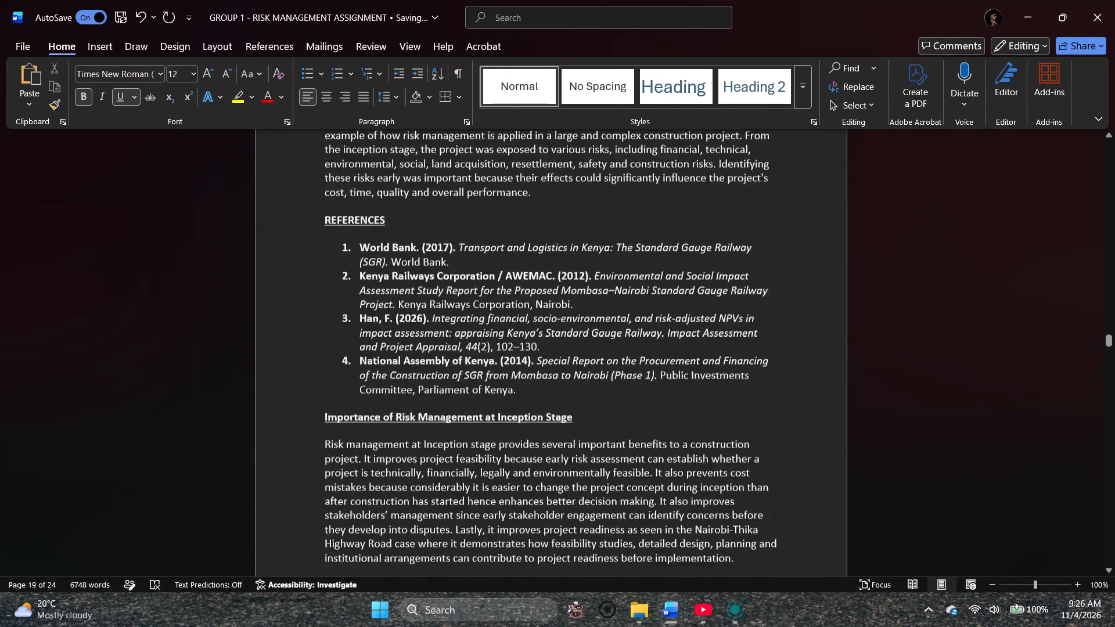
scroll(614, 290, "down", 2)
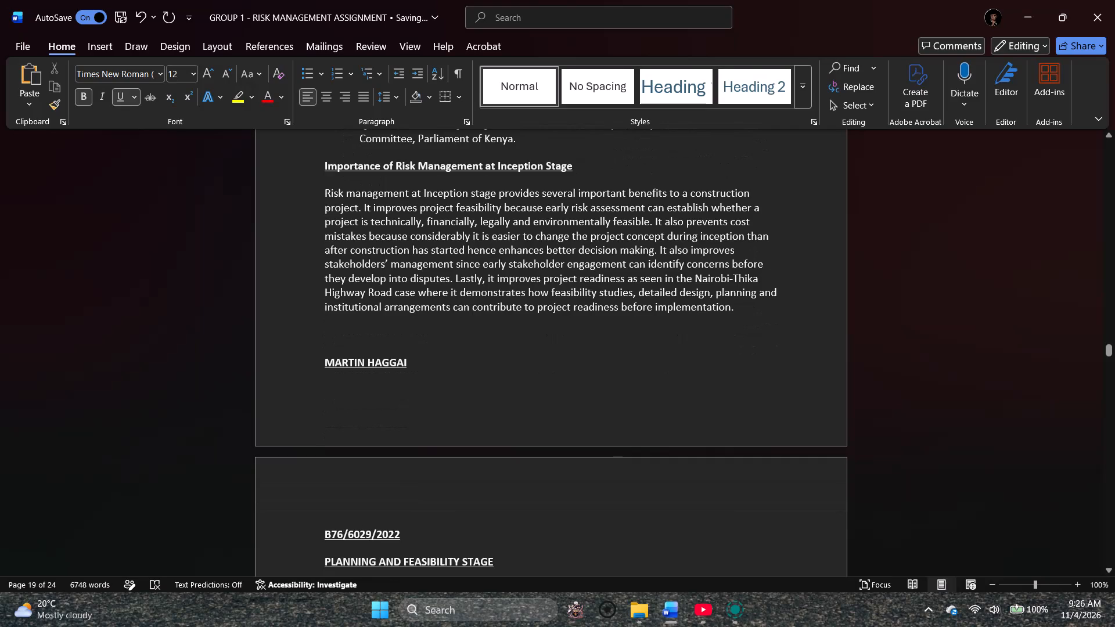
scroll(614, 290, "up", 1)
scroll(614, 290, "down", 1)
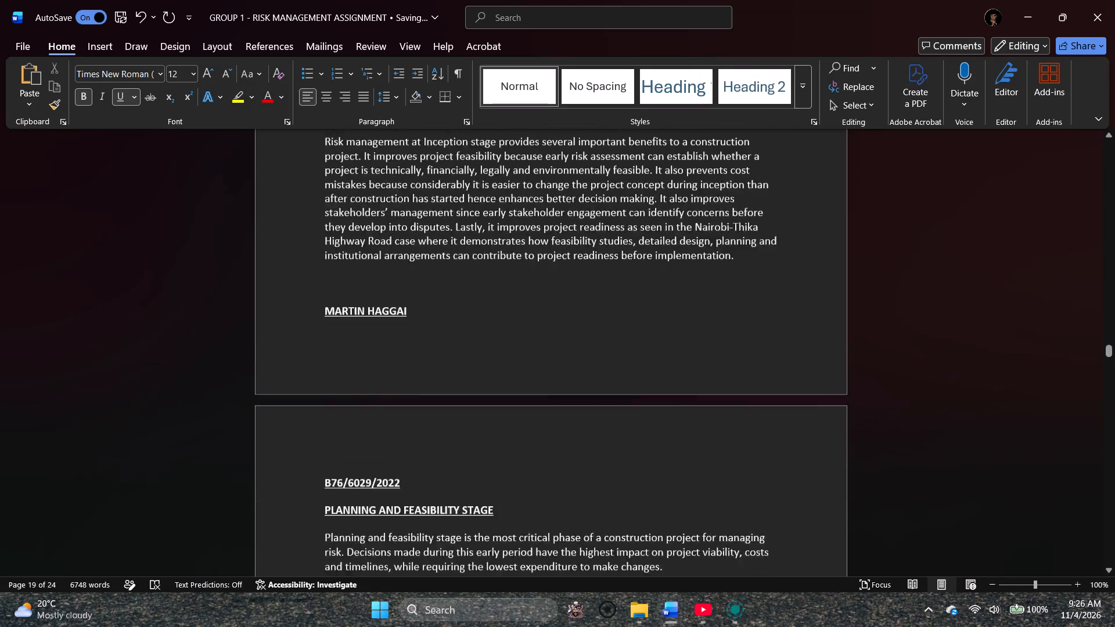
scroll(614, 290, "down", 1)
scroll(614, 290, "up", 4)
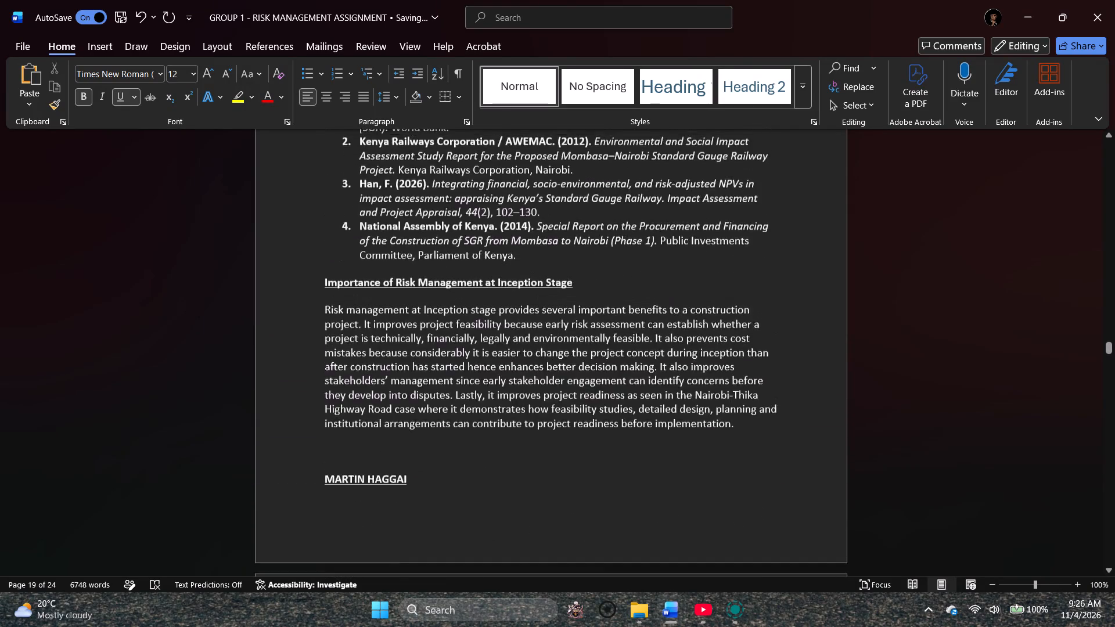
Insert the line "STAGE 1 : INCEPTION STAGE" directly above the heading on applying the five stages of risk management to the inception stage.
scroll(614, 290, "up", 6)
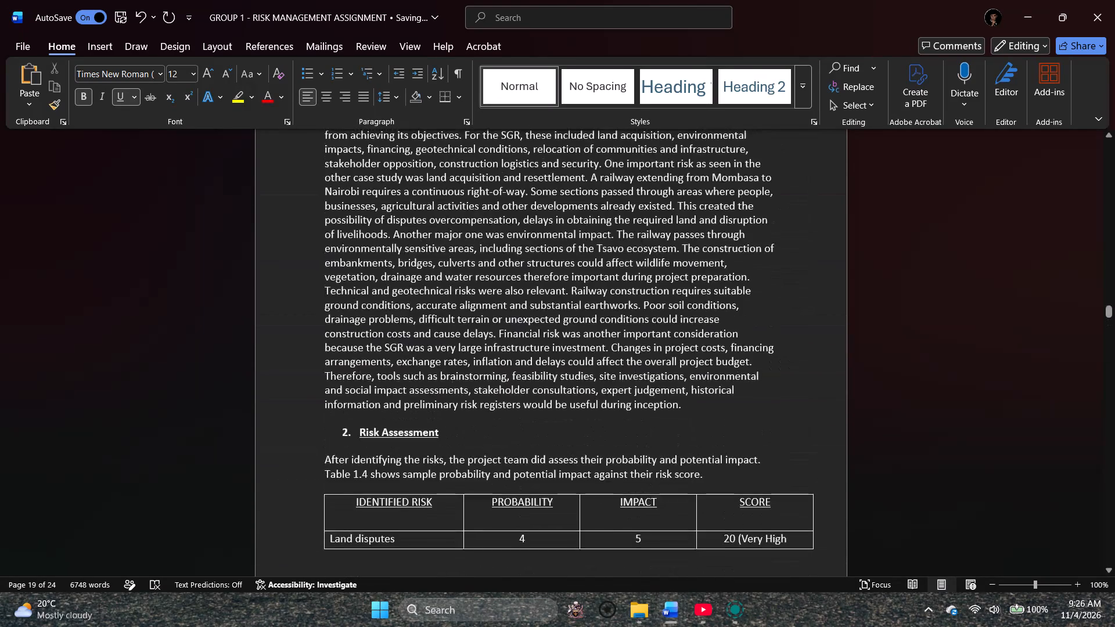
scroll(614, 290, "up", 4)
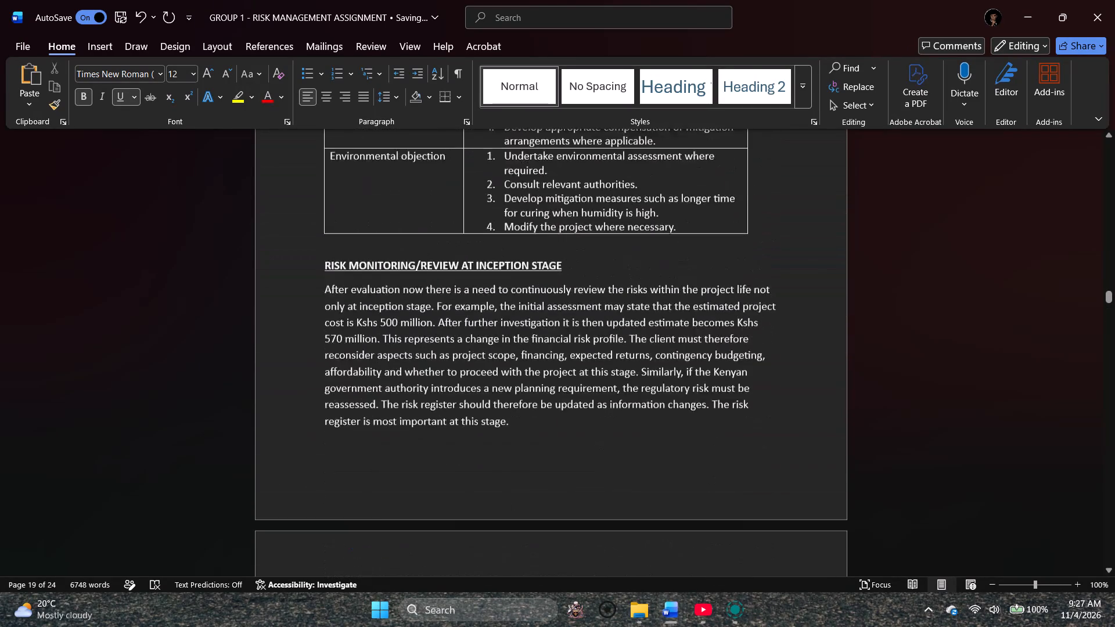
scroll(614, 290, "up", 5)
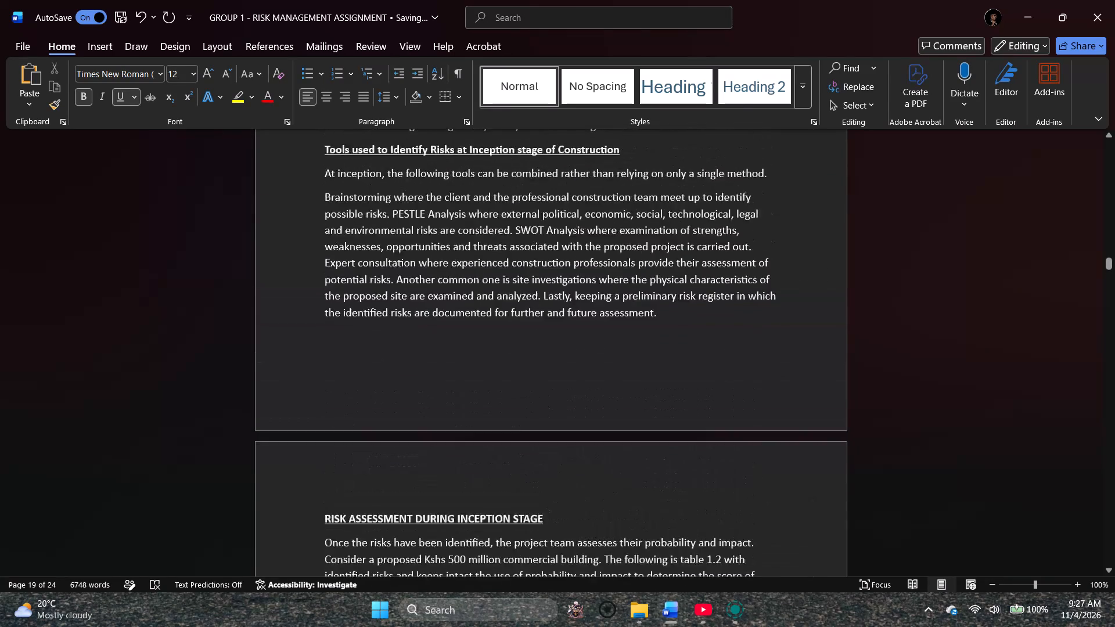
scroll(614, 290, "up", 4)
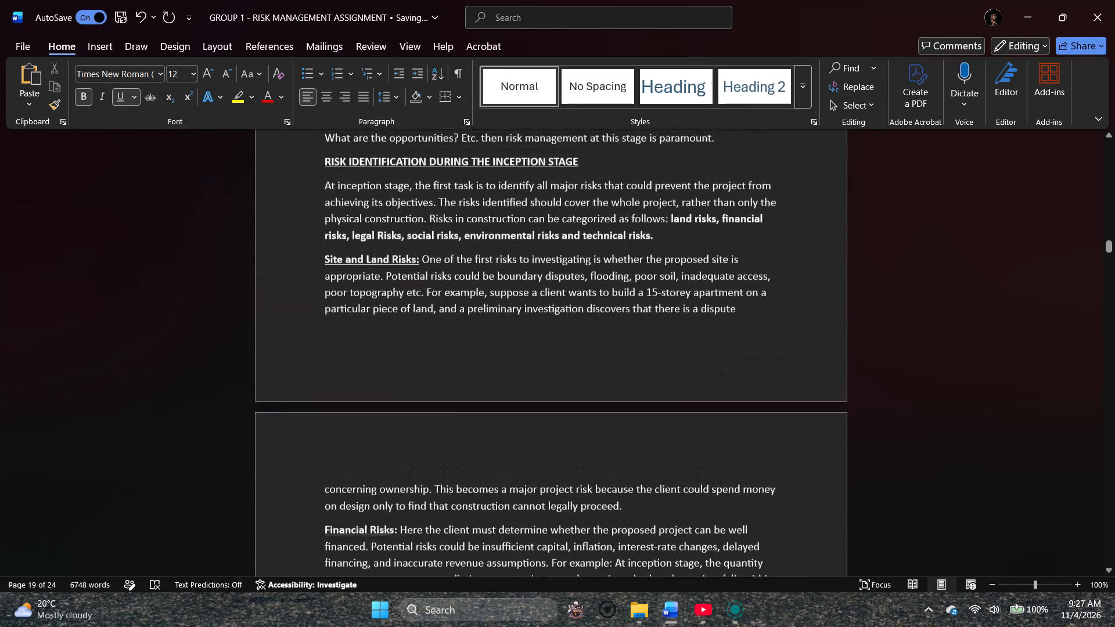
scroll(614, 290, "up", 3)
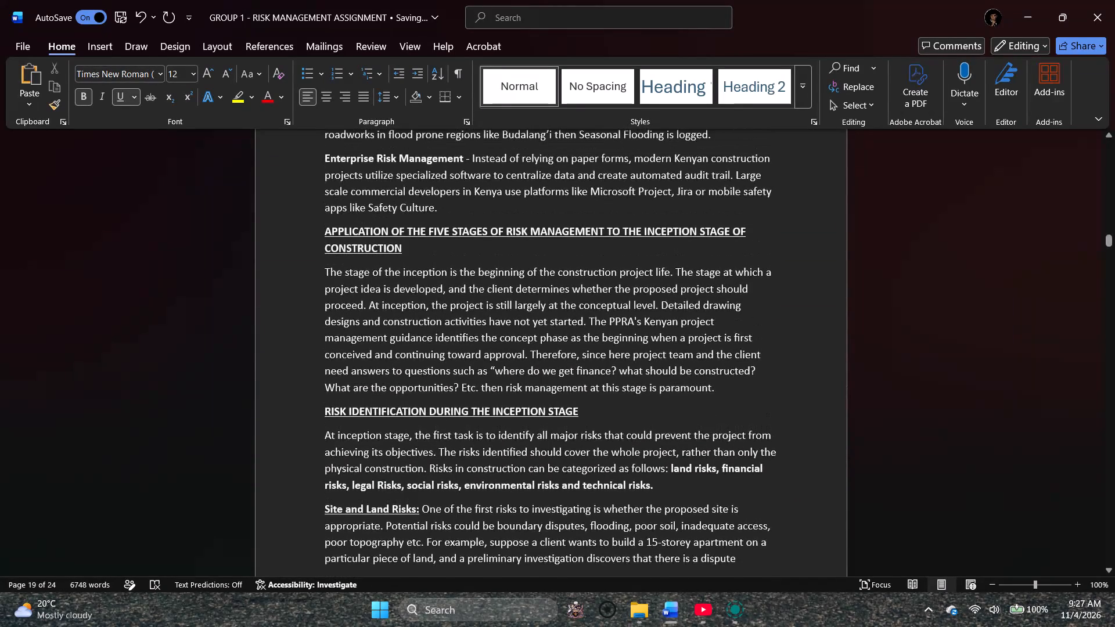
scroll(614, 290, "up", 2)
left_click(481, 295)
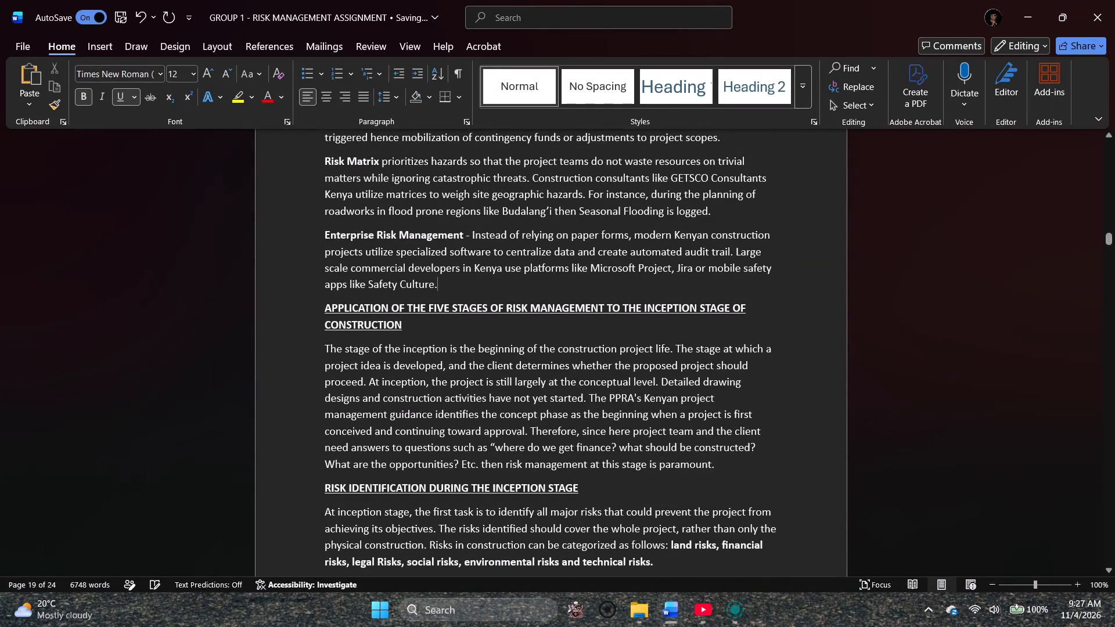
key("Return")
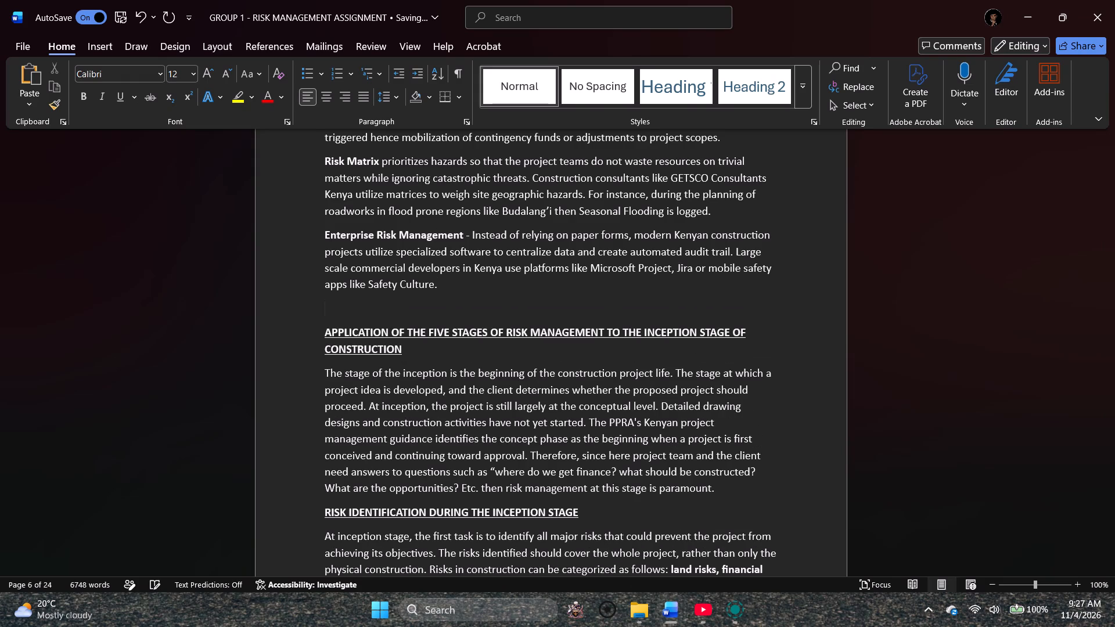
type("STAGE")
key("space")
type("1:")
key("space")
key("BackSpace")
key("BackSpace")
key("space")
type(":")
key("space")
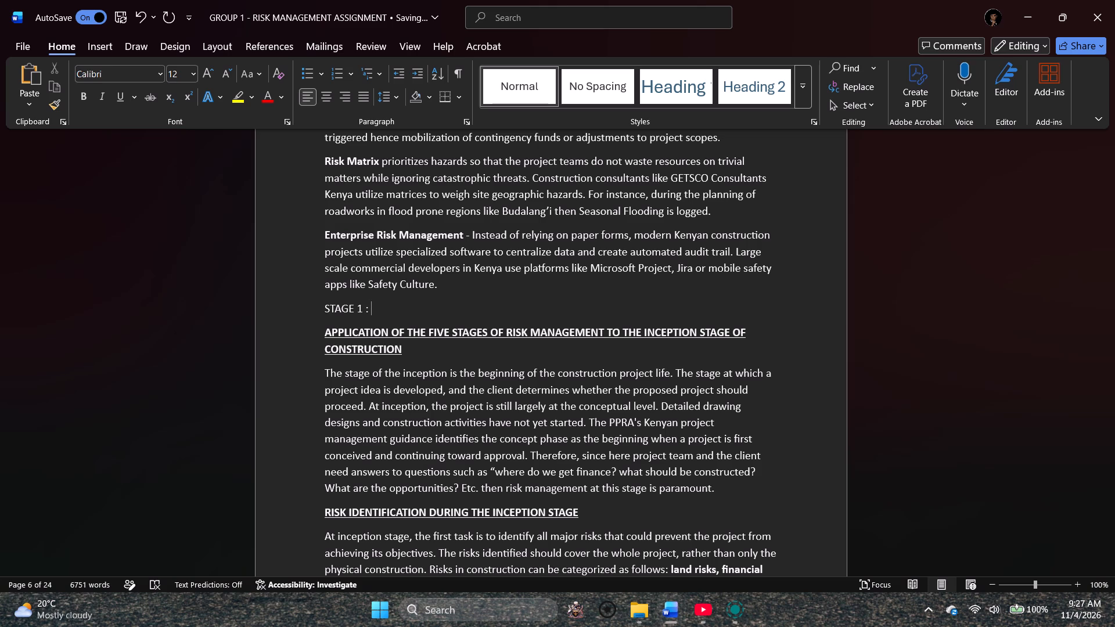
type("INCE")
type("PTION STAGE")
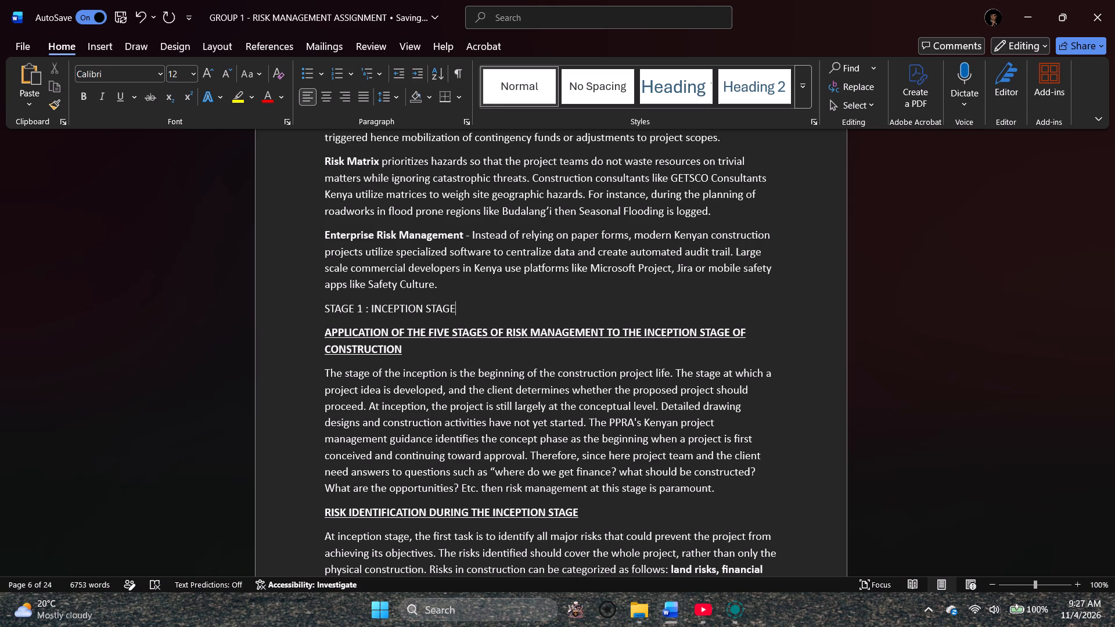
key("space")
Add an author line beneath the STAGE 1 line with the group leader's name in capitals, a dash and their registration number.
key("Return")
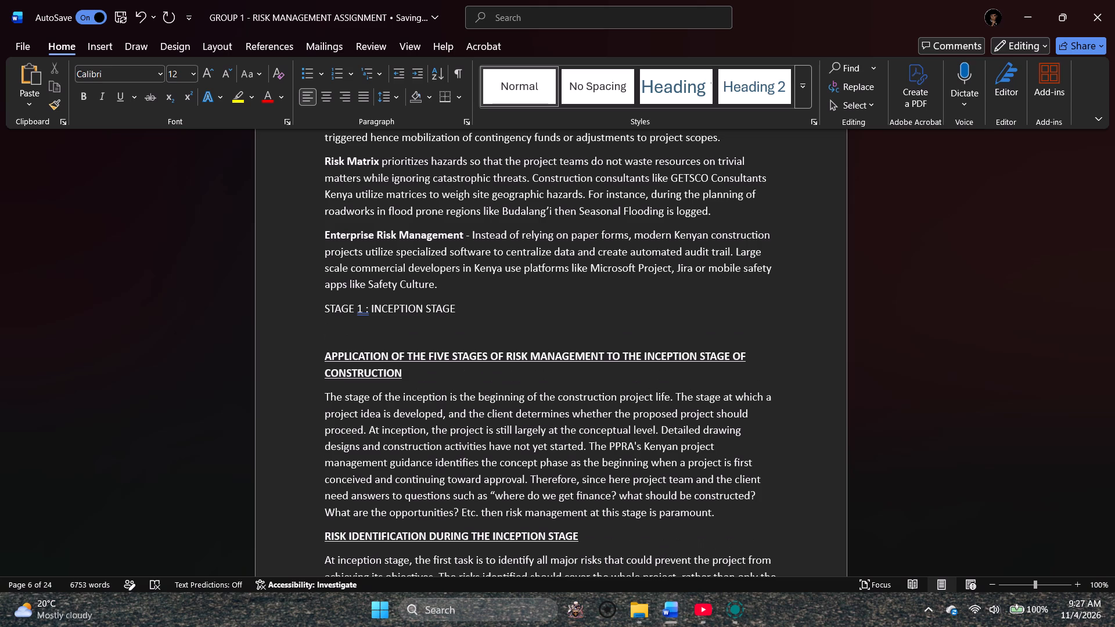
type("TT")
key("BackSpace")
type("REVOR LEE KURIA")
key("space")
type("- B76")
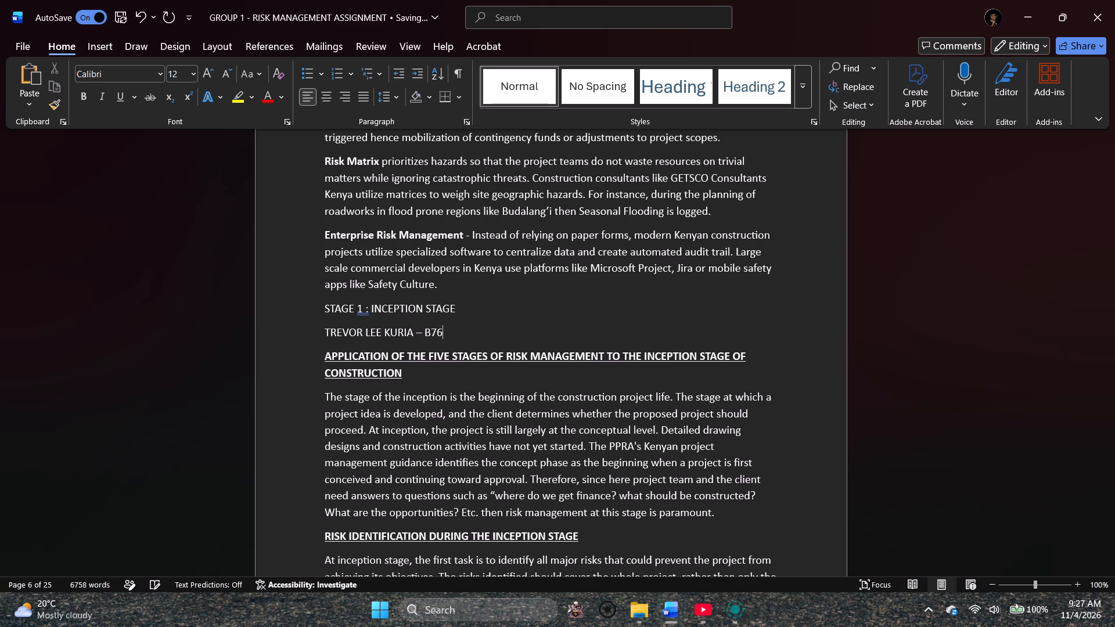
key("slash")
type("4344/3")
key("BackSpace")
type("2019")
Insert a blank line between the Enterprise Risk Management paragraph and the STAGE 1 line.
left_click(472, 285)
key("Return")
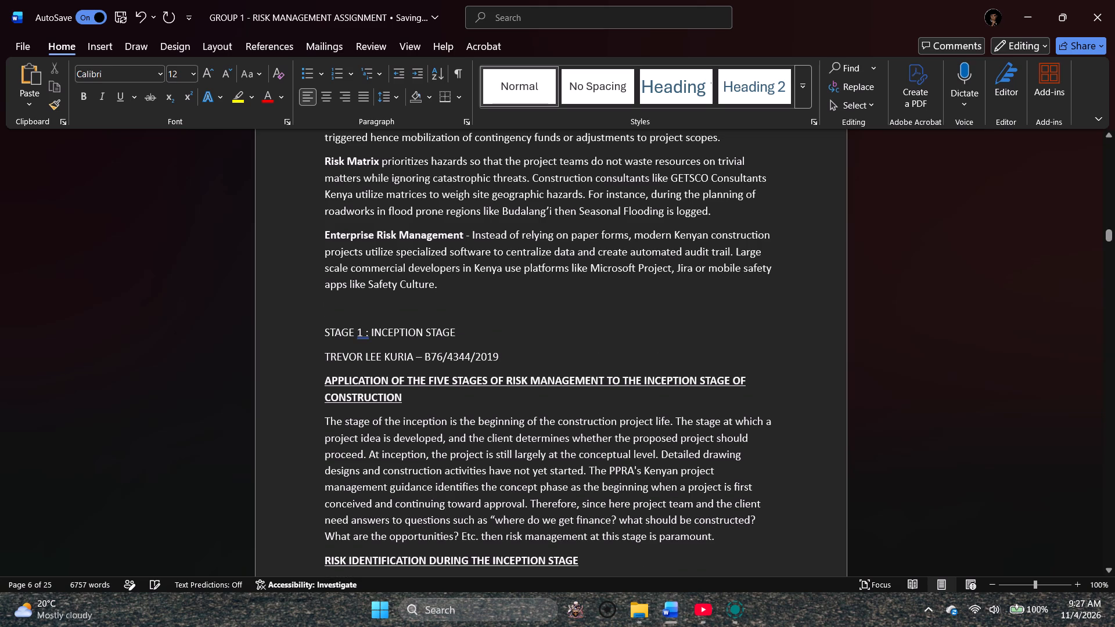
Format the STAGE 1 line and the author line beneath it as bold at 14 pt.
left_click_drag(508, 351, 351, 324)
left_click(359, 298)
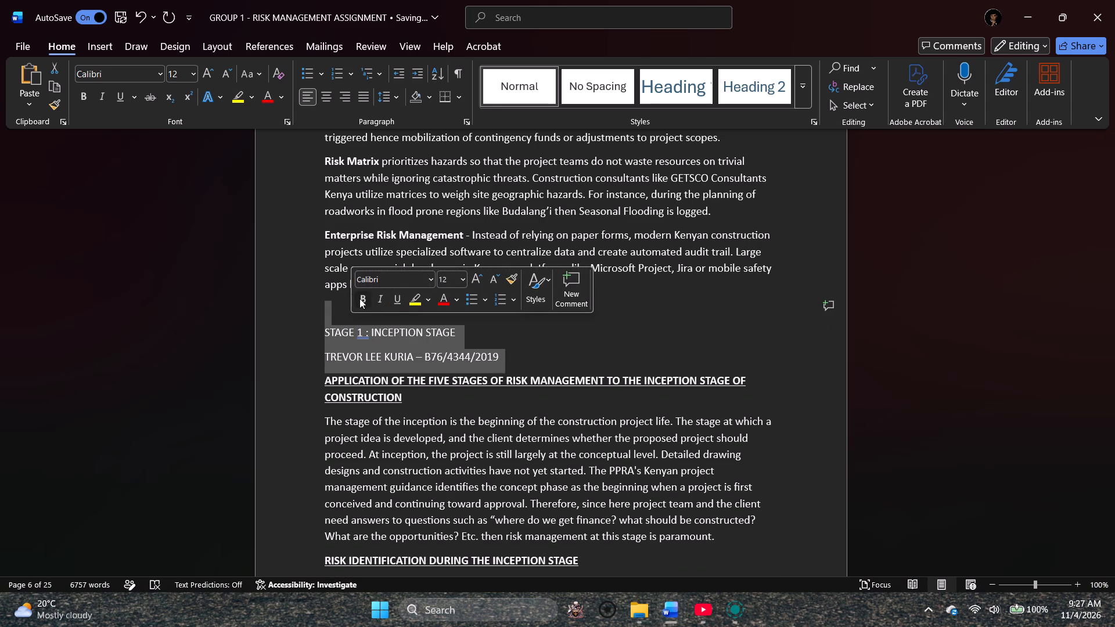
left_click(461, 280)
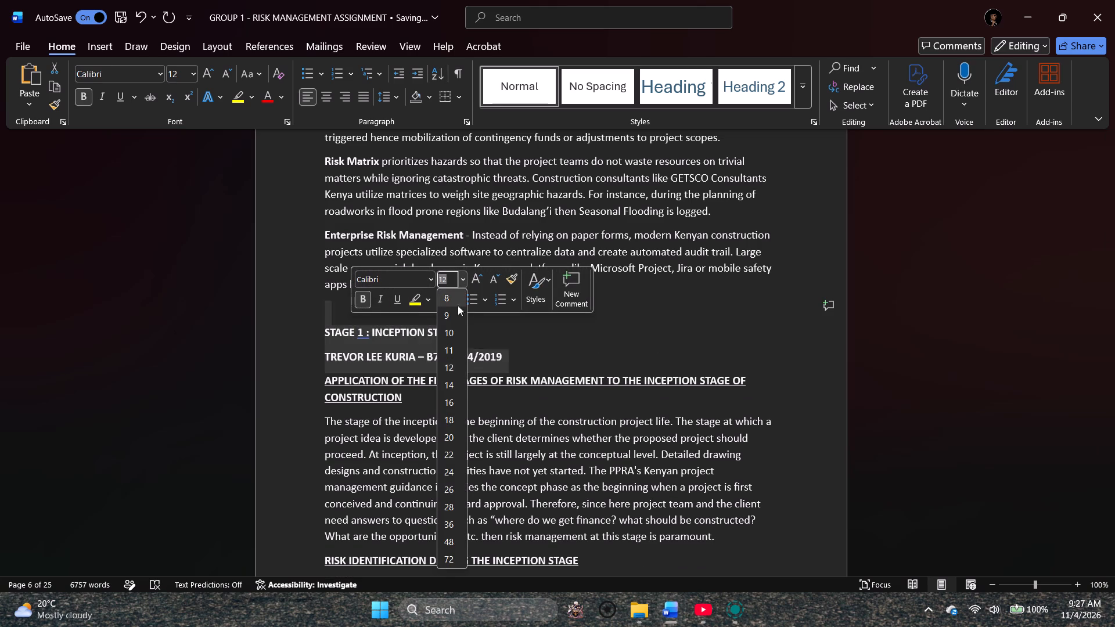
left_click(457, 384)
left_click(546, 369)
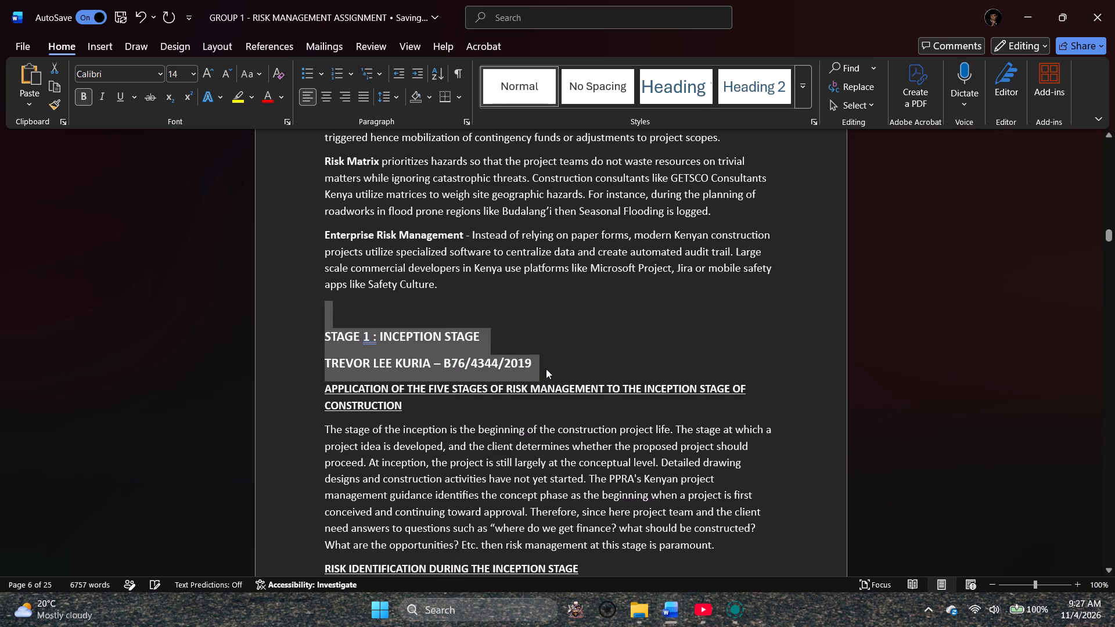
Review the inception stage section, from its STAGE 1 heading through to its case study and references.
scroll(546, 369, "down", 1)
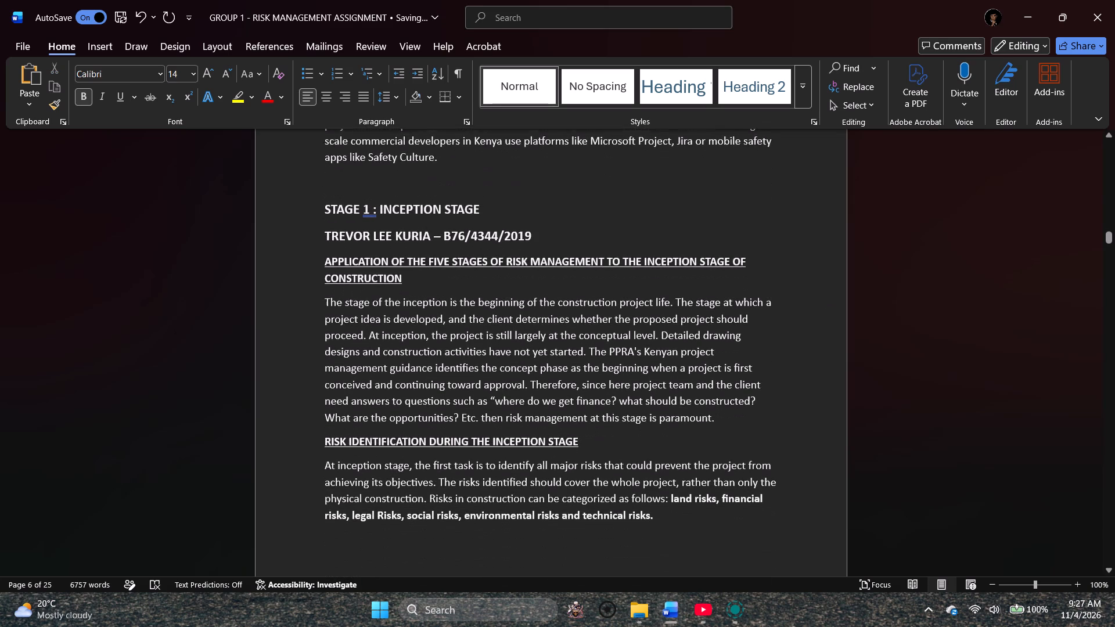
scroll(546, 369, "down", 1)
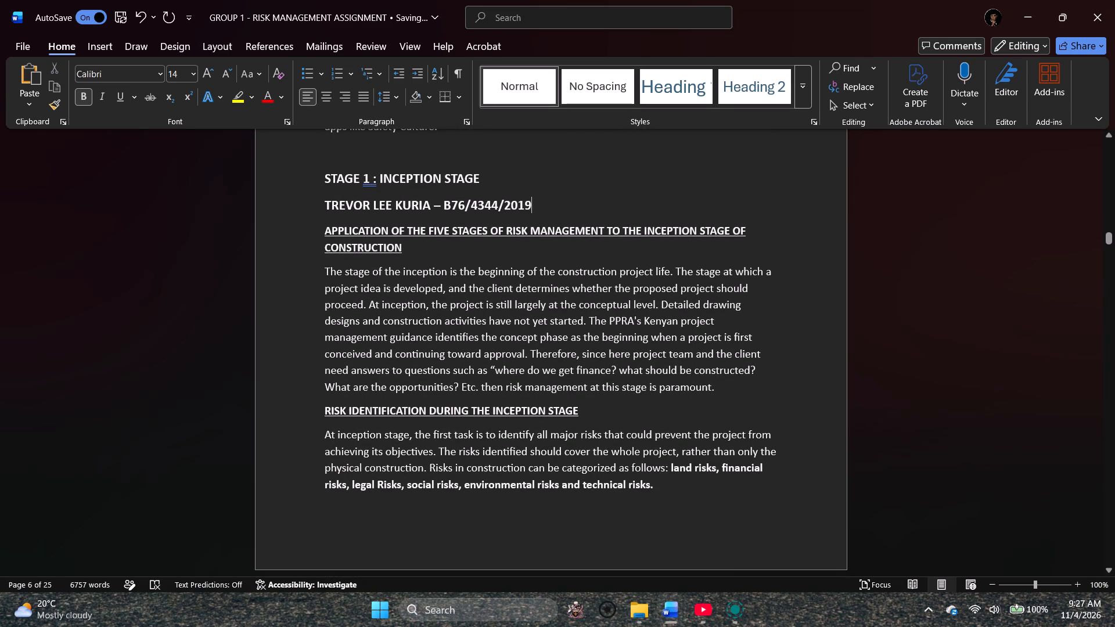
scroll(546, 369, "down", 3)
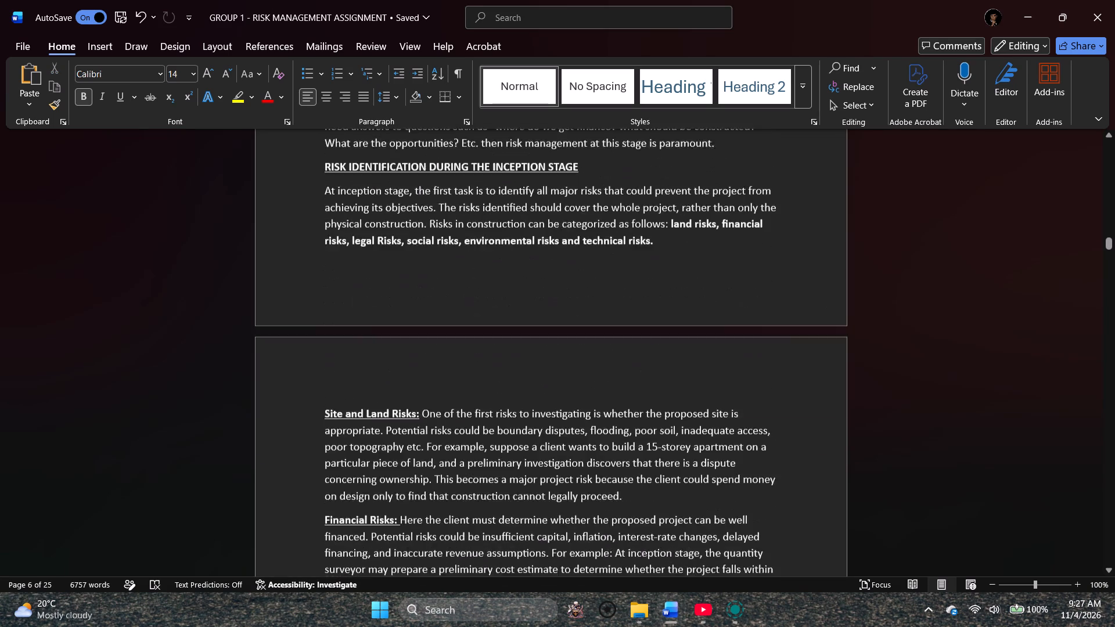
scroll(546, 369, "down", 7)
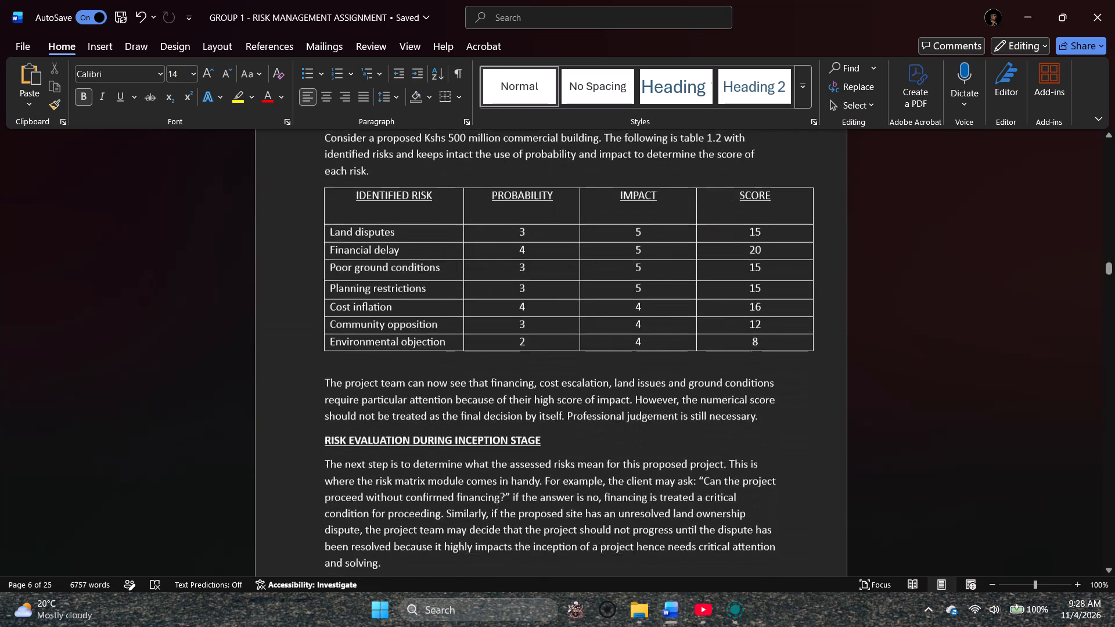
scroll(546, 369, "down", 7)
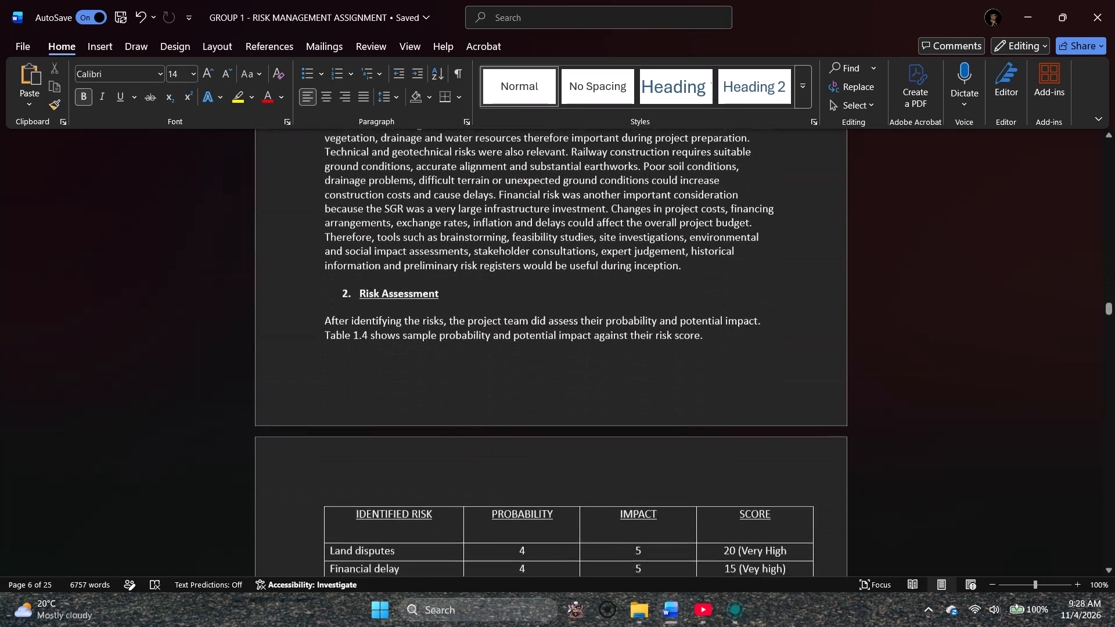
scroll(546, 369, "down", 7)
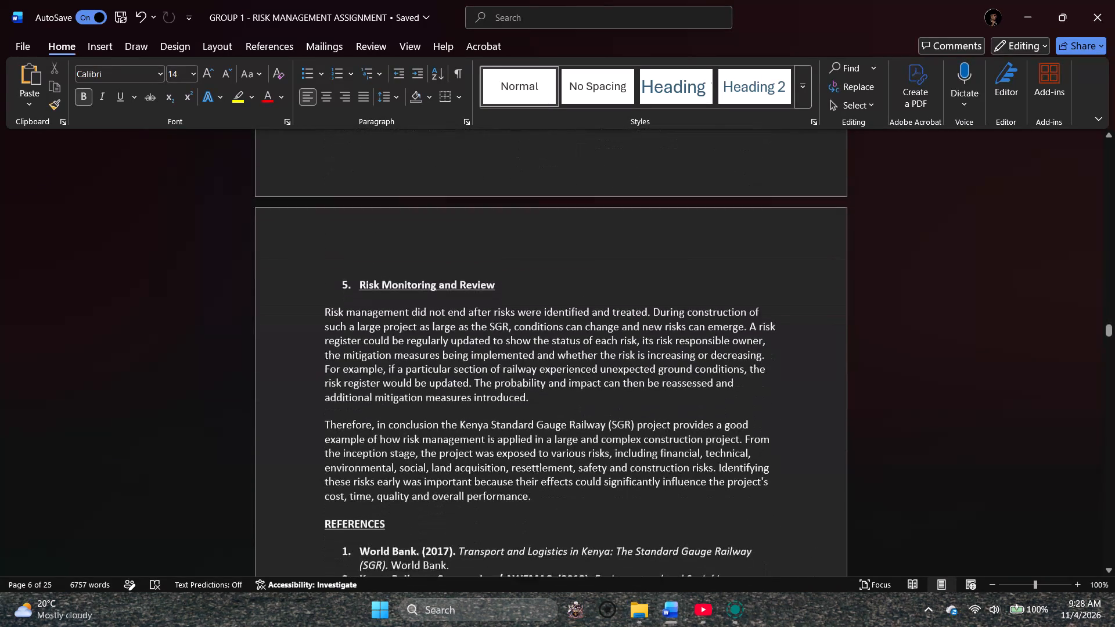
scroll(546, 369, "down", 4)
scroll(546, 369, "up", 3)
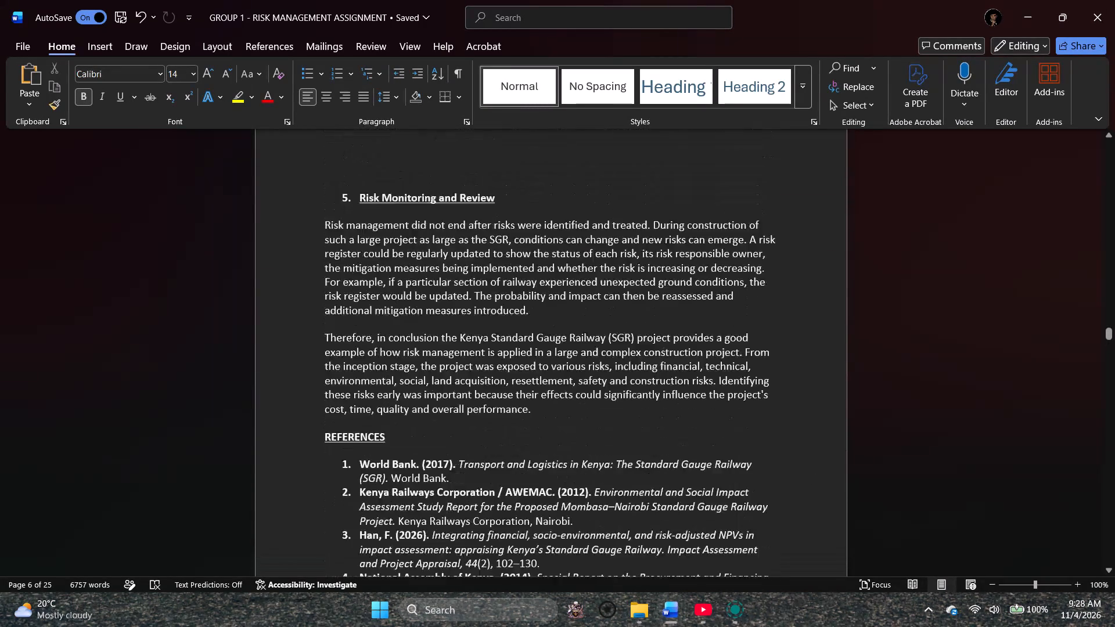
scroll(546, 369, "up", 11)
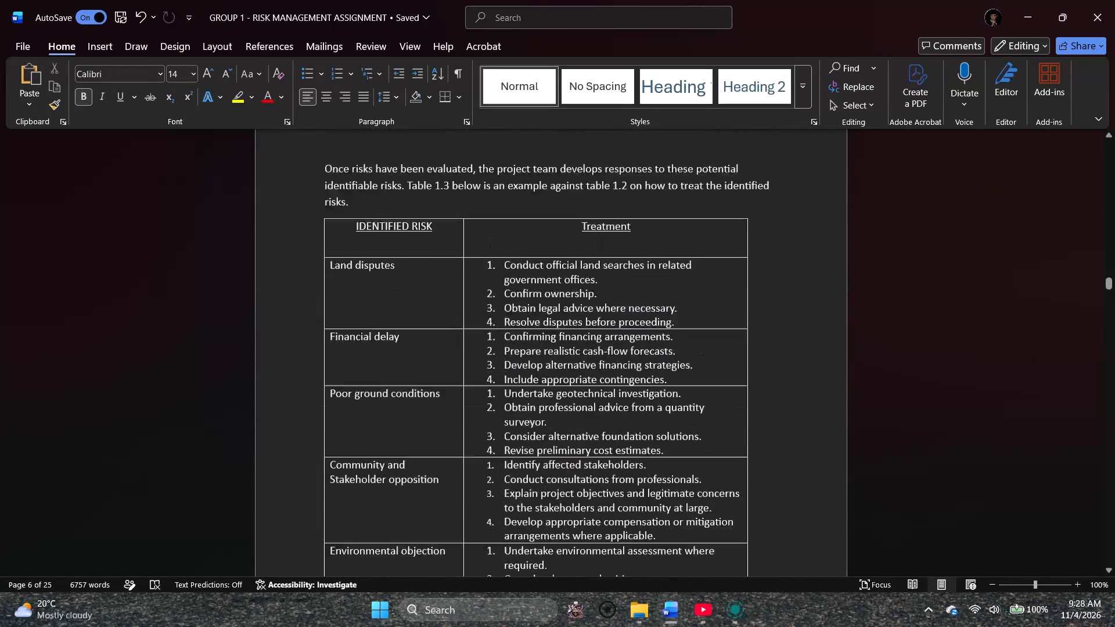
Remove the extra space before the colon in the Kenya Standard Gauge Railway (SGR) case study heading.
scroll(546, 369, "down", 3)
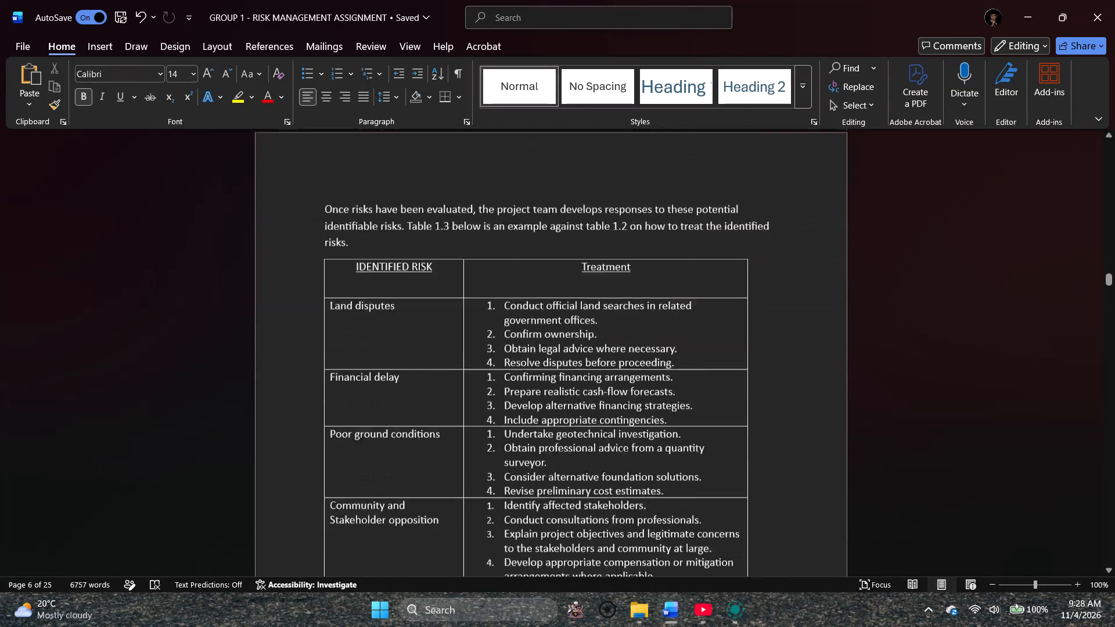
scroll(546, 369, "down", 5)
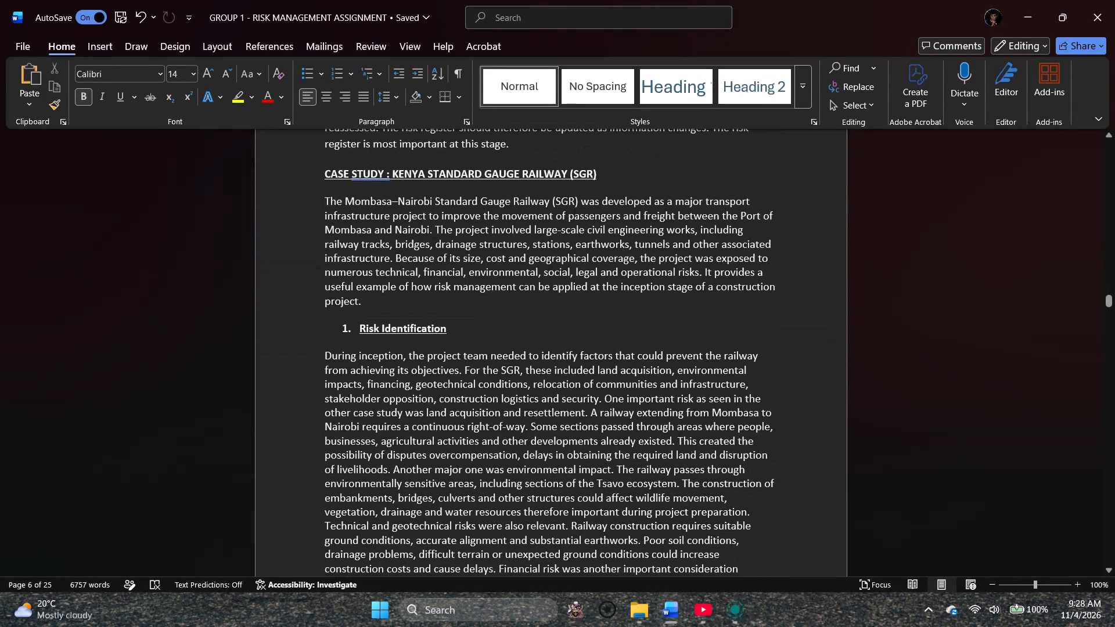
scroll(546, 369, "up", 2)
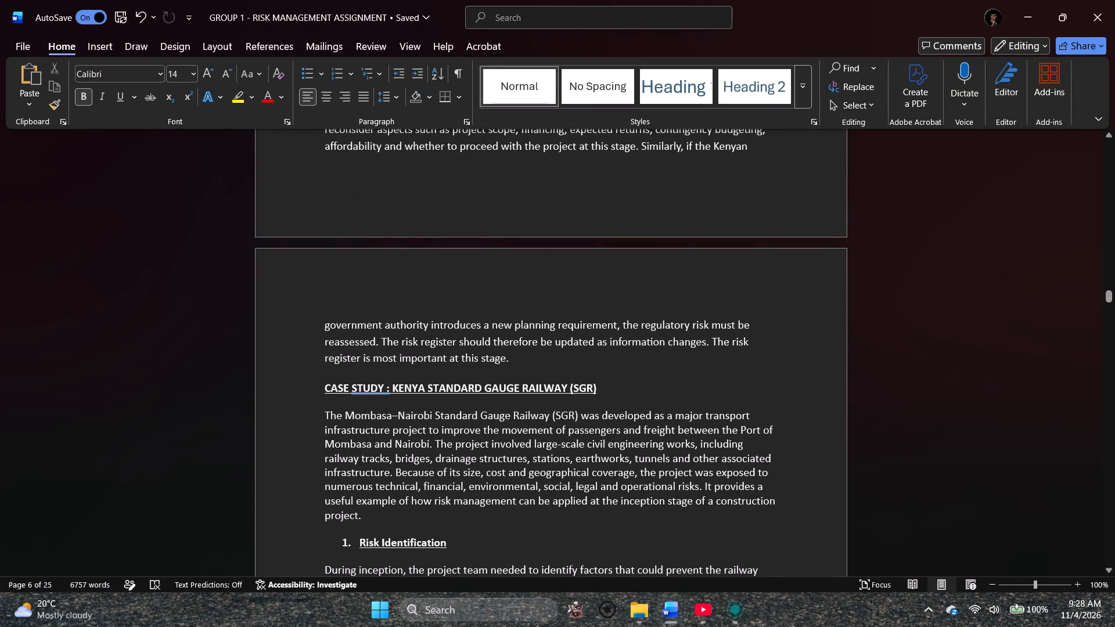
left_click(365, 389)
left_click(407, 448)
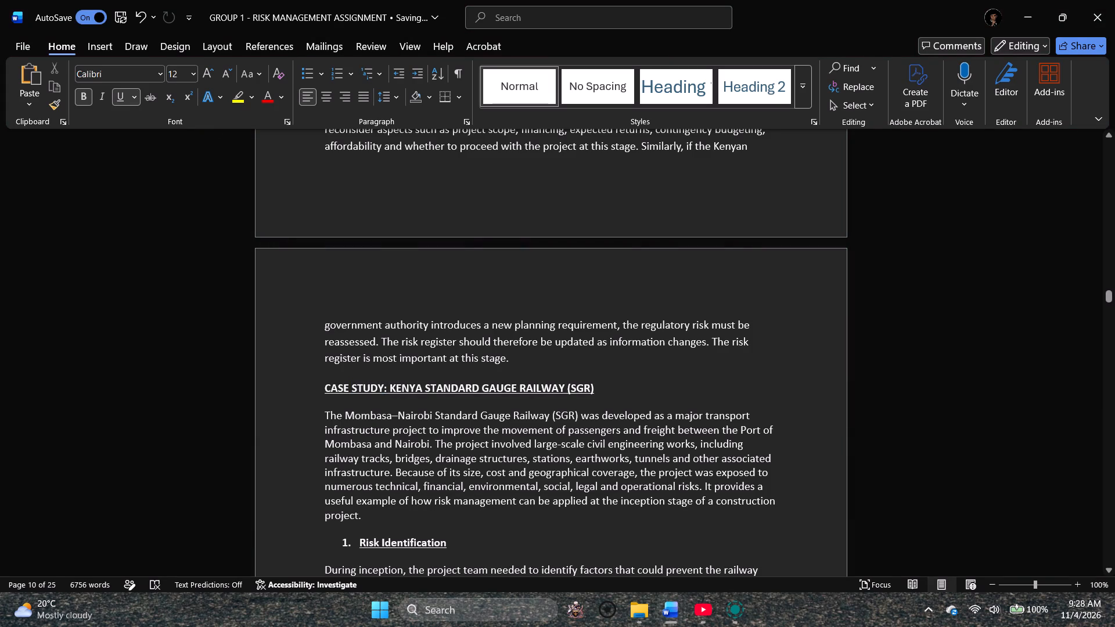
Cut the author's name and registration number lines from above the PLANNING AND FEASIBILITY STAGE heading.
scroll(525, 399, "down", 3)
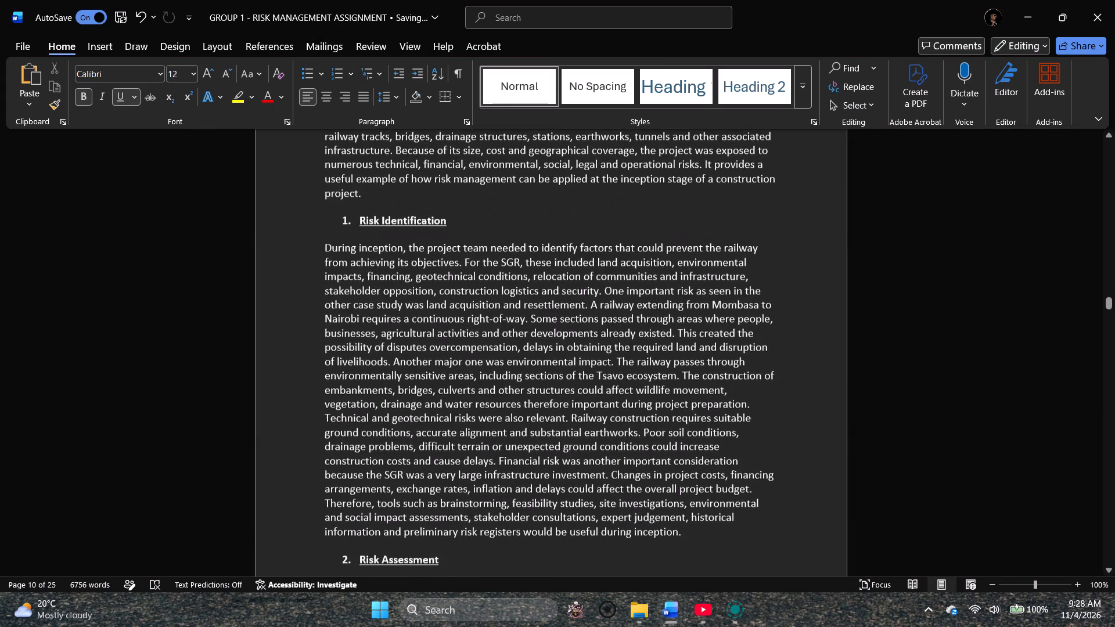
scroll(525, 399, "down", 6)
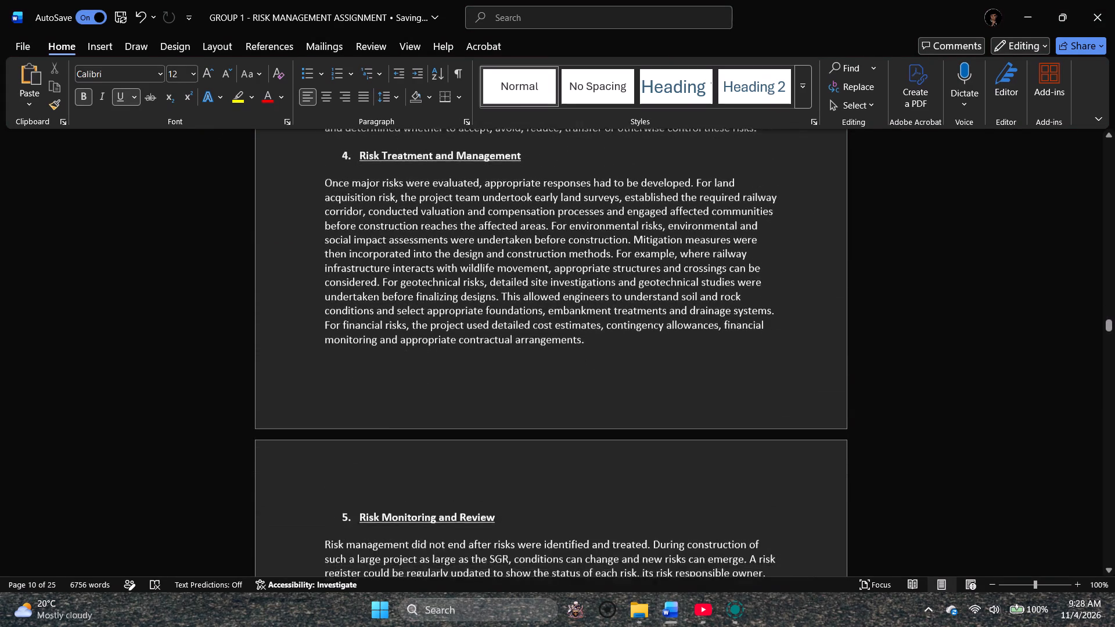
scroll(525, 399, "down", 5)
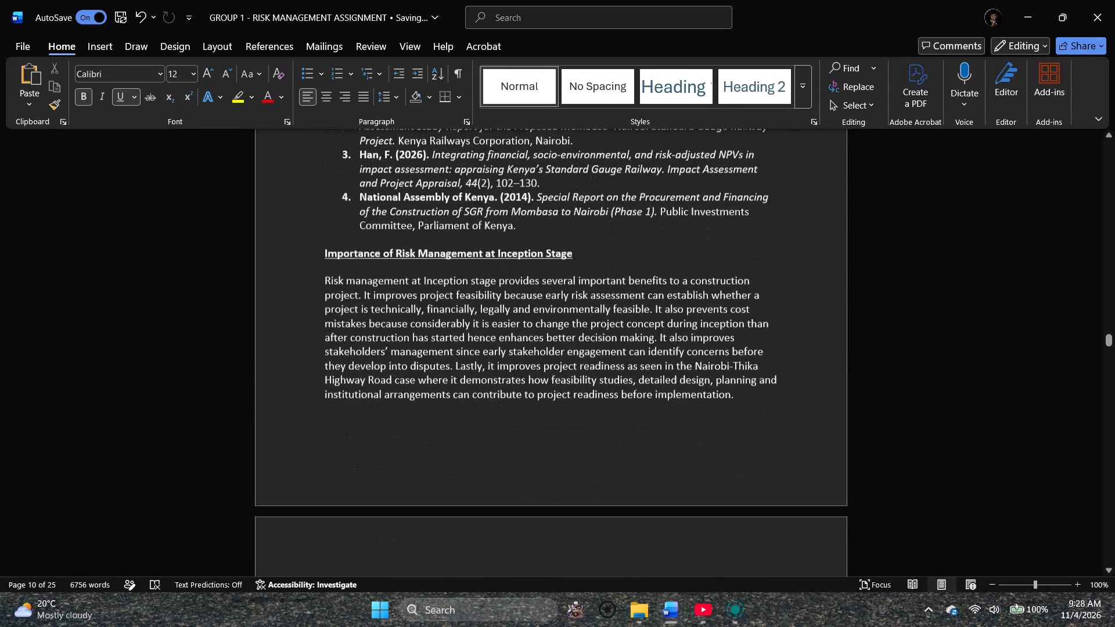
scroll(525, 399, "down", 4)
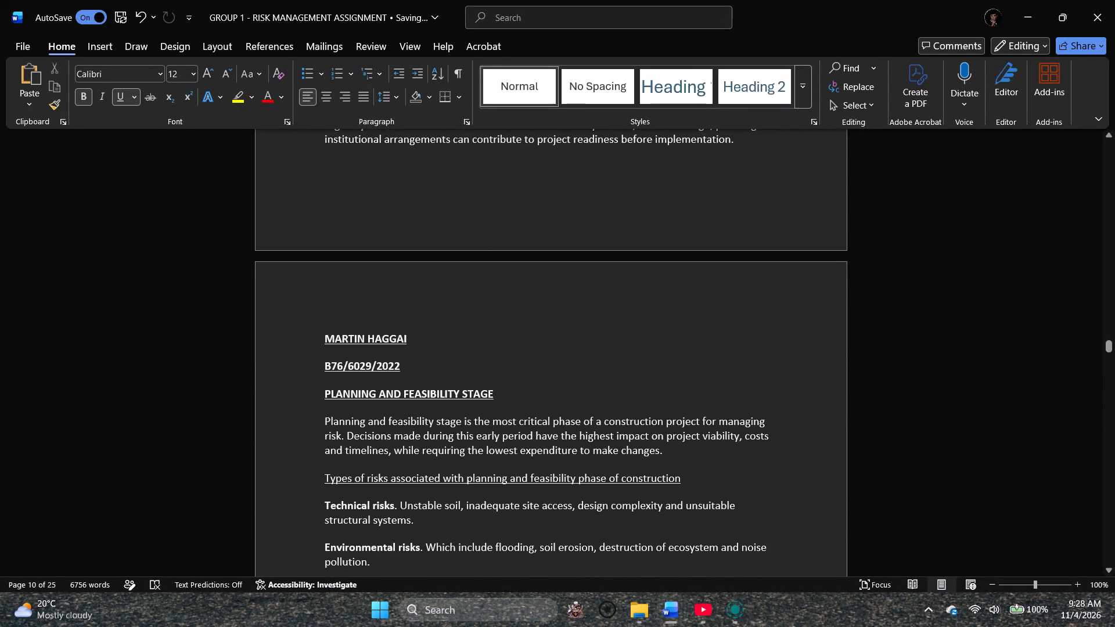
left_click_drag(411, 367, 344, 337)
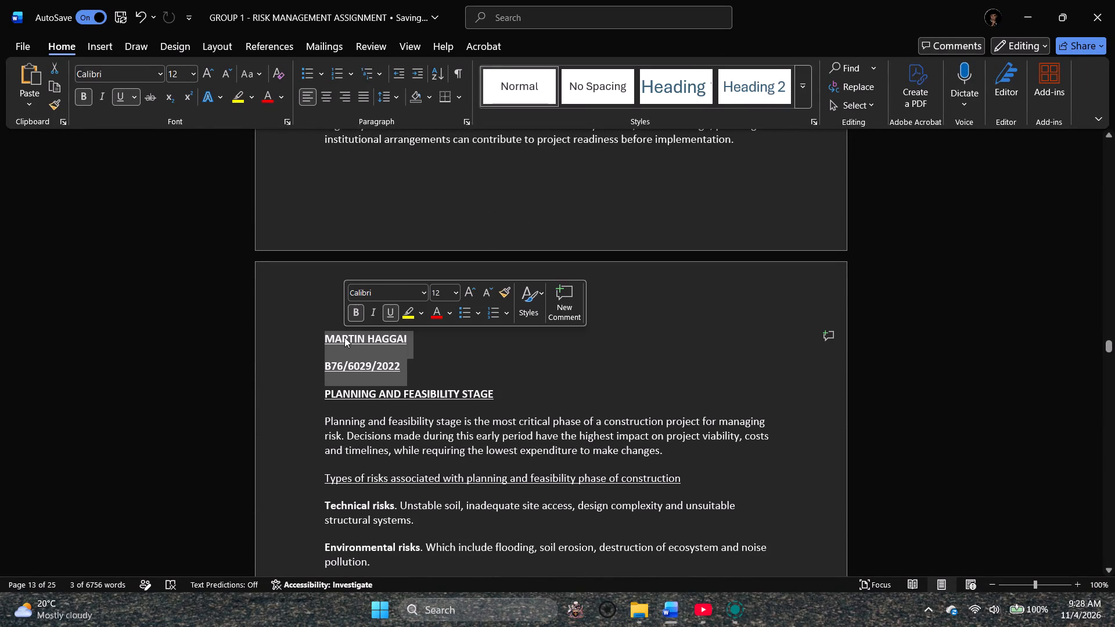
key("ctrl+x")
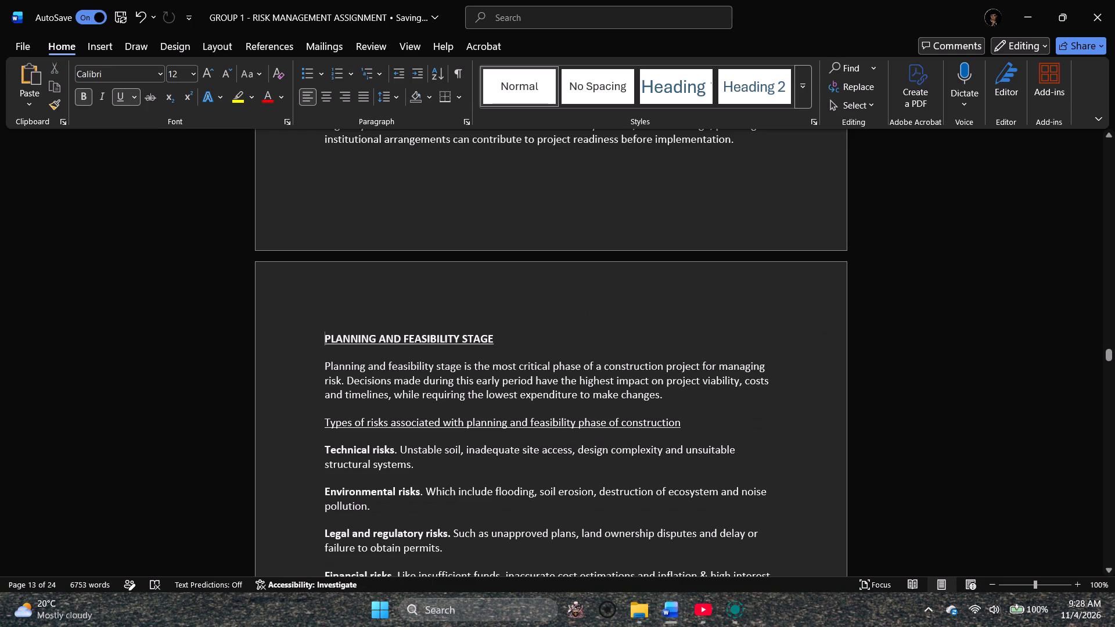
Insert "STAGE 2: " at the start of the PLANNING AND FEASIBILITY STAGE heading.
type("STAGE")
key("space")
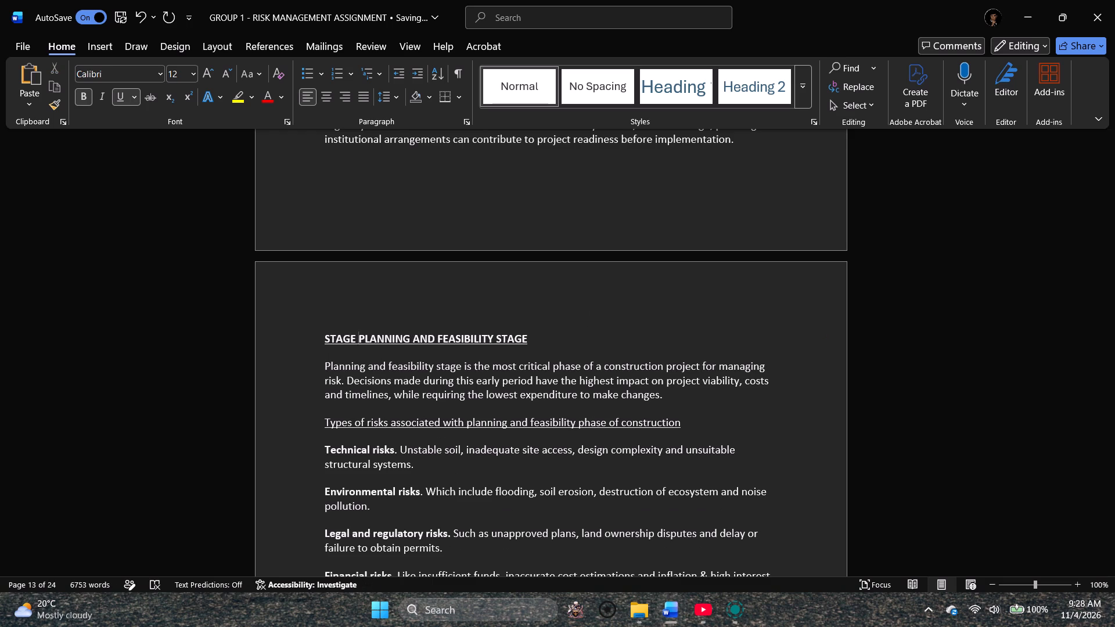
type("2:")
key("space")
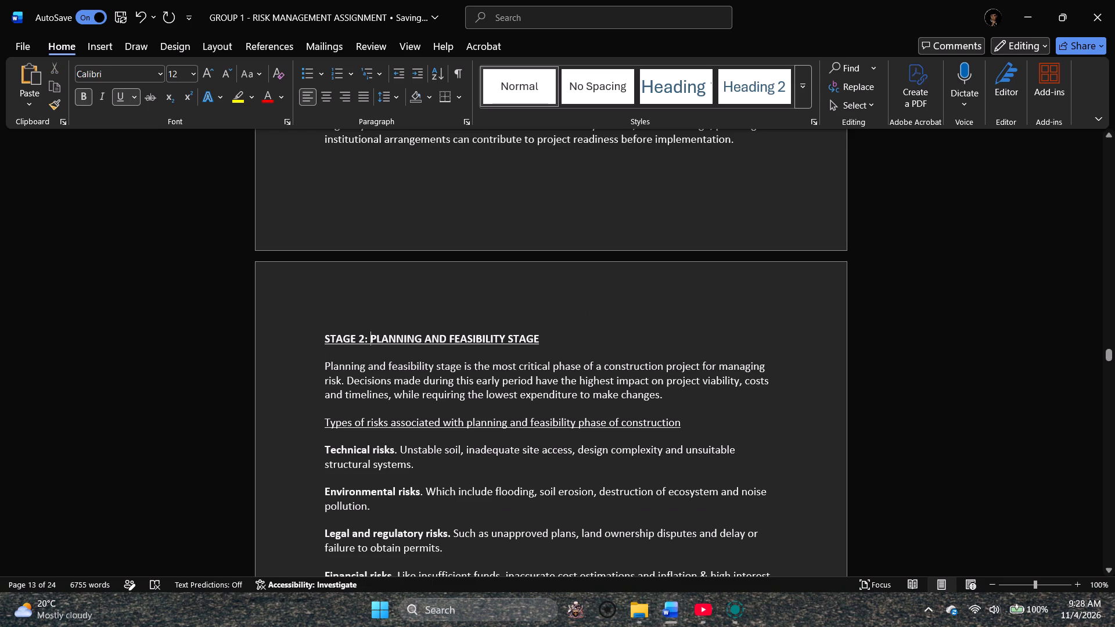
Paste the cut author name and registration number on a new line beneath the STAGE 2 heading.
left_click(557, 334)
key("Return")
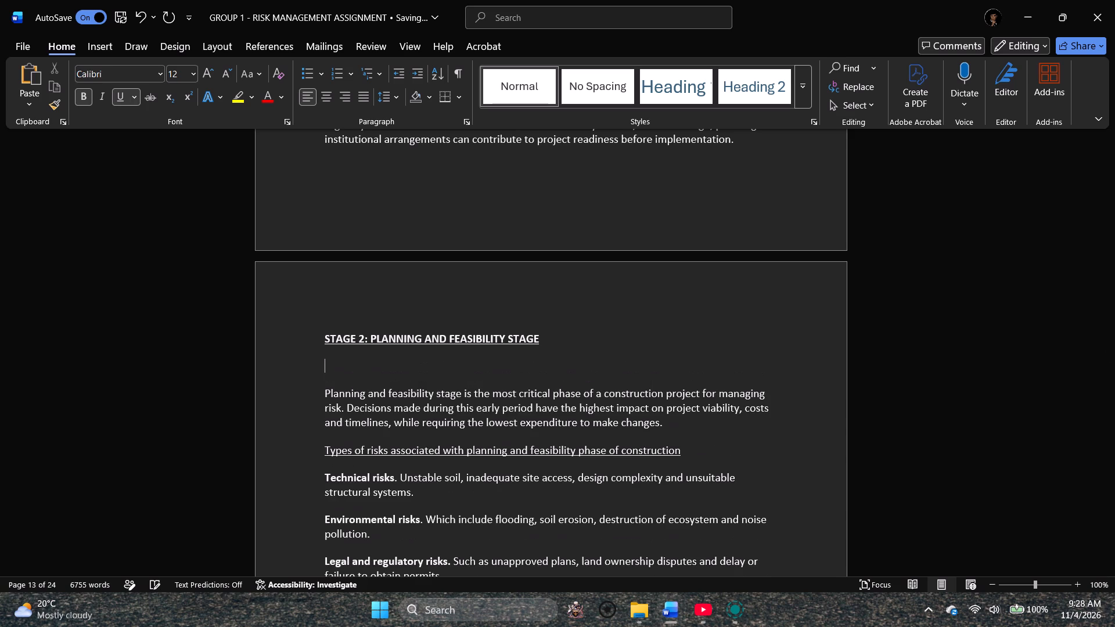
key("ctrl+v")
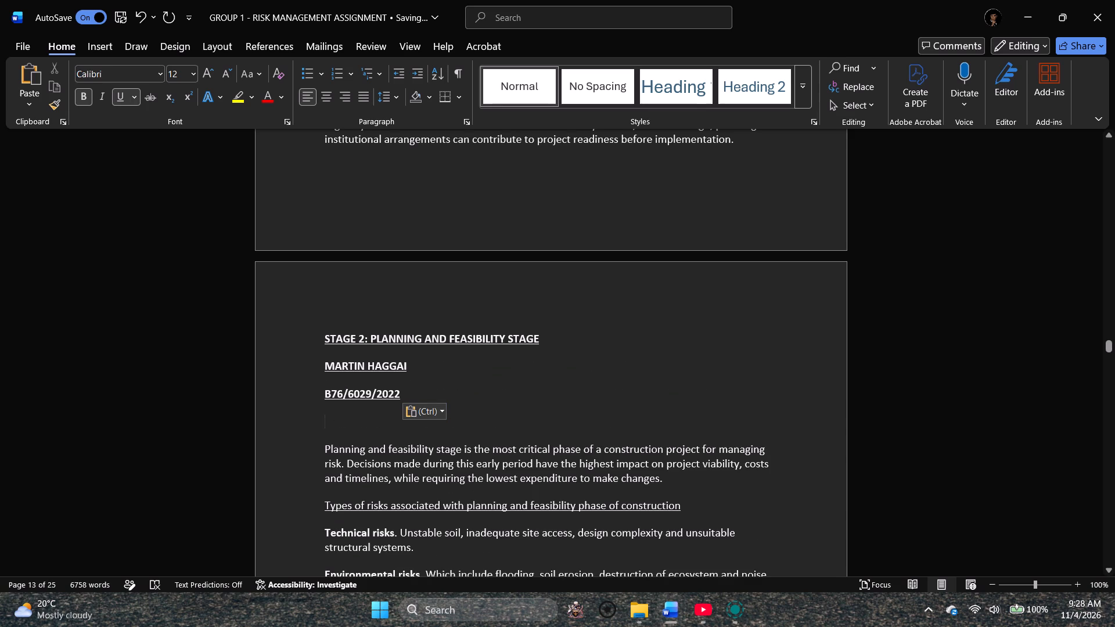
Join the STAGE 2 author's name and registration number into one line separated by a spaced hyphen, and remove the blank line below.
left_click(328, 397)
left_click(322, 397)
key("BackSpace")
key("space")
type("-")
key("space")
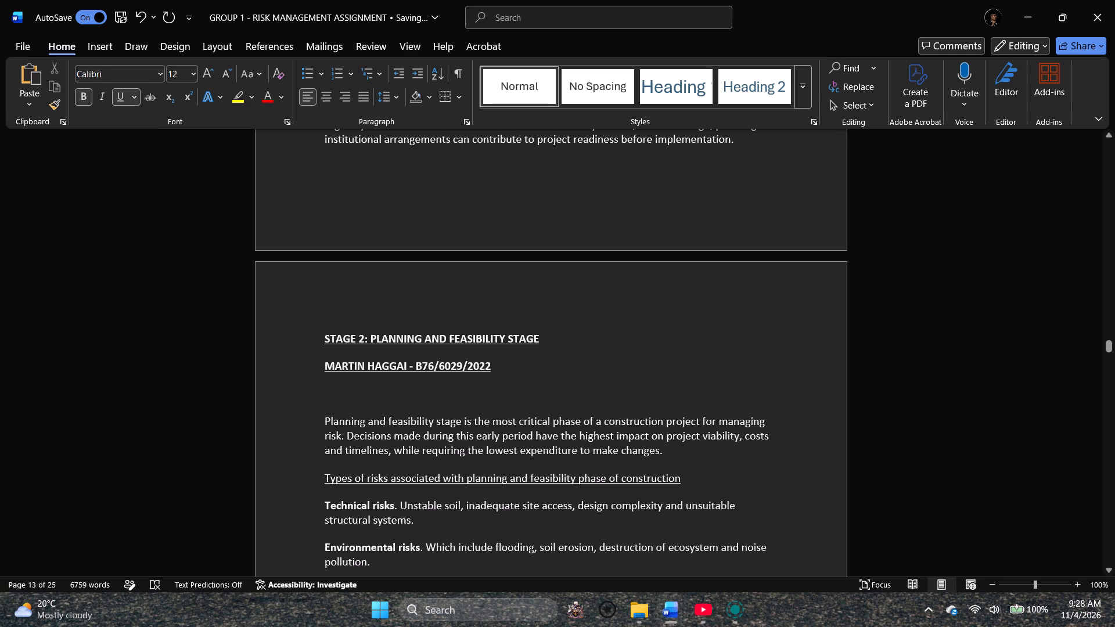
left_click(322, 426)
key("BackSpace")
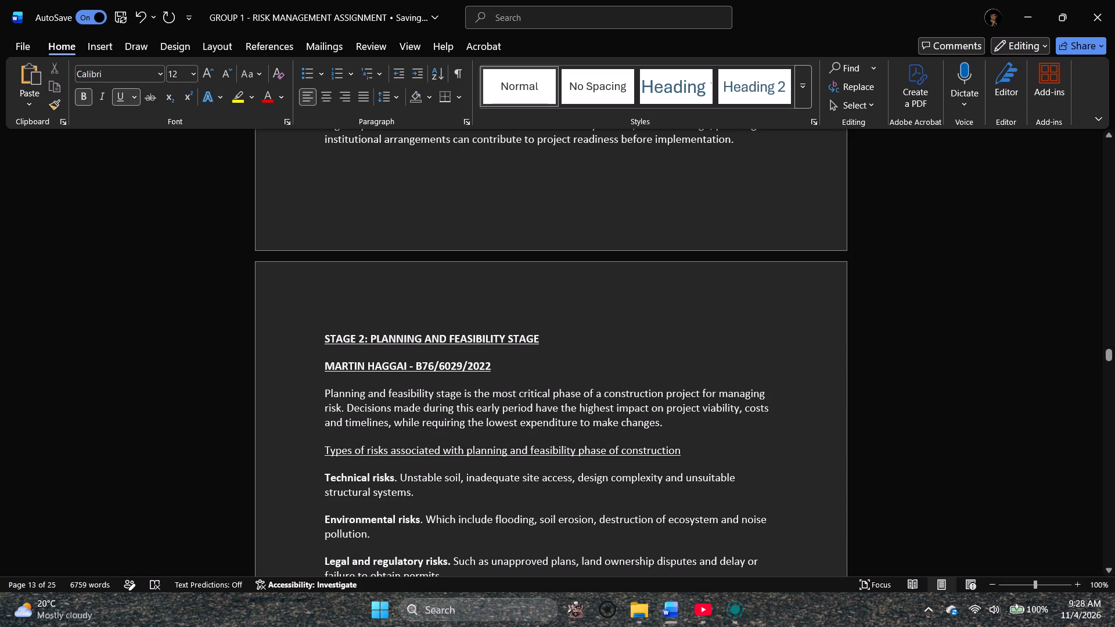
Format the subheading "Types of risks associated with planning and feasibility phase of construction" as bold at 12 pt.
scroll(505, 460, "down", 1)
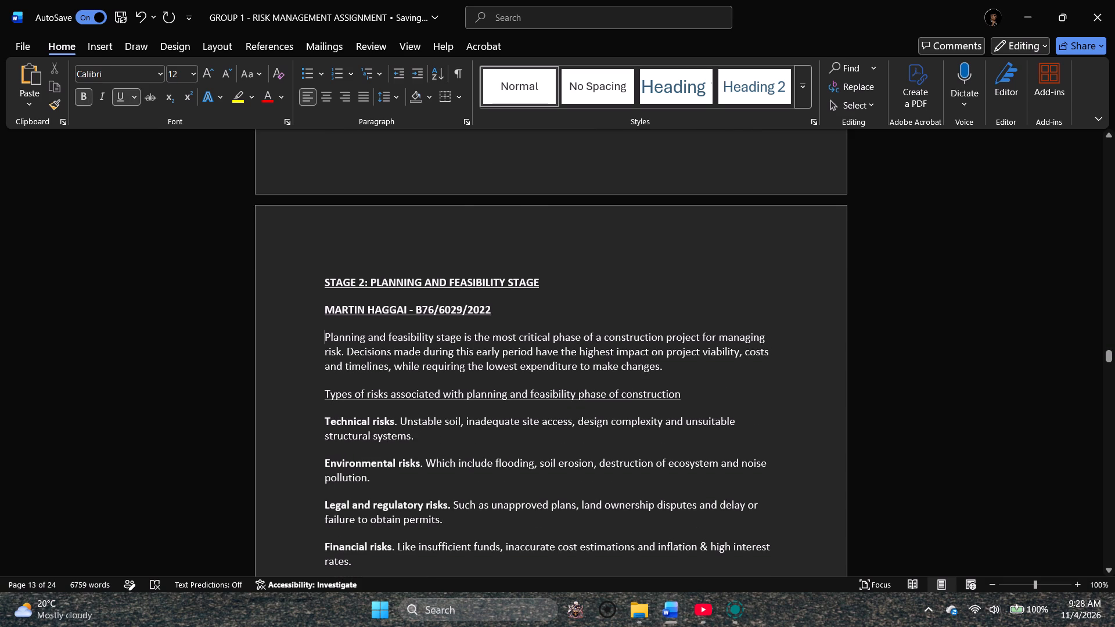
scroll(505, 460, "down", 2)
triple_click(509, 208)
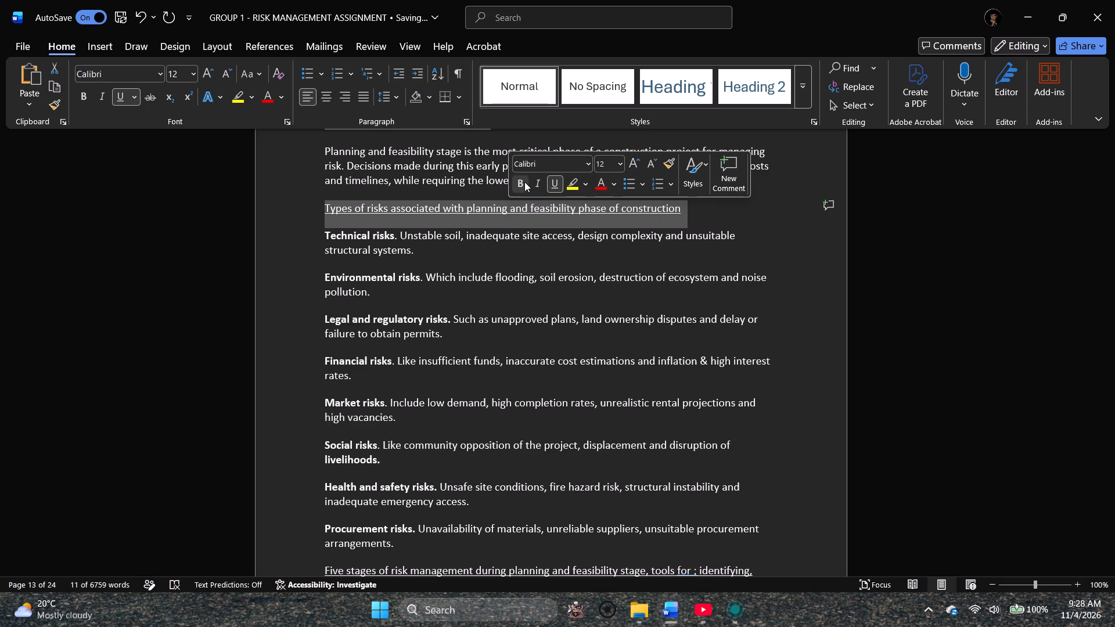
left_click(524, 182)
left_click(618, 165)
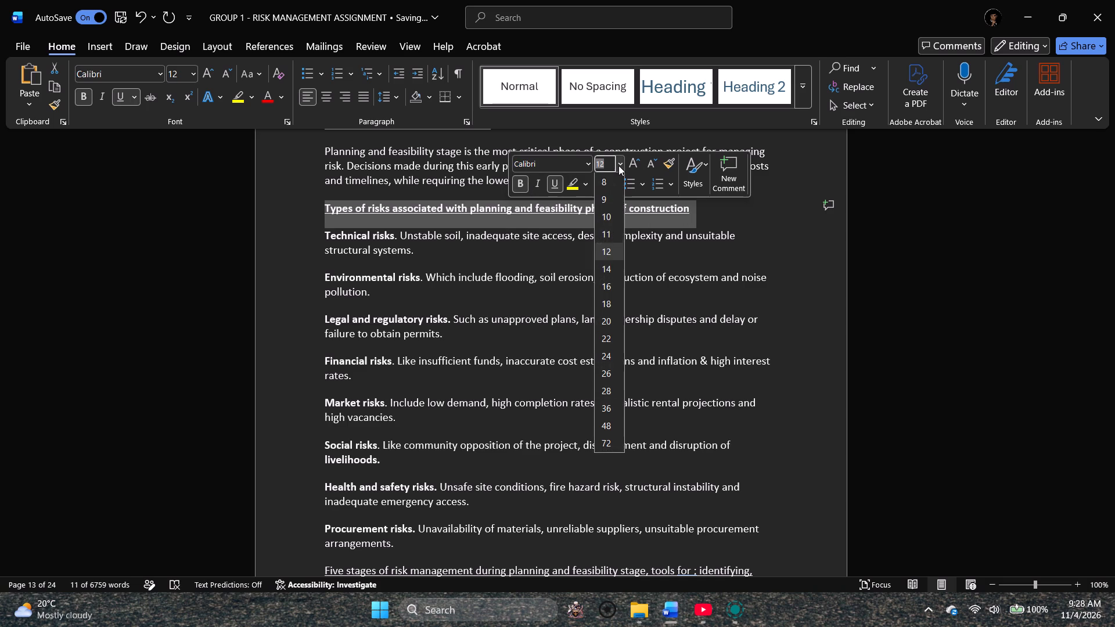
left_click(609, 251)
scroll(567, 253, "up", 1)
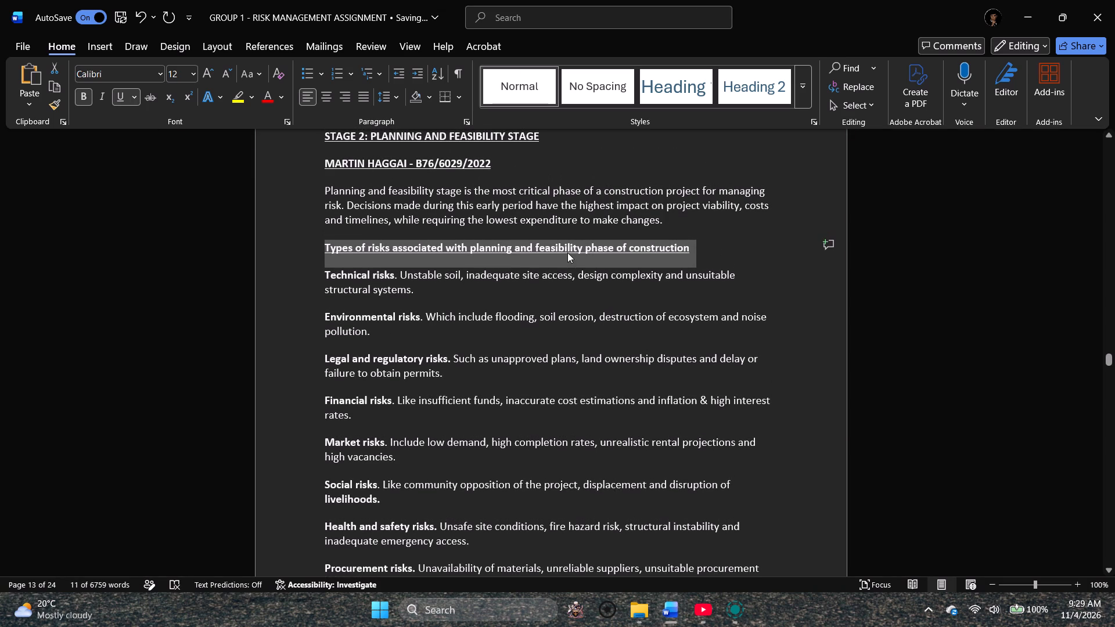
scroll(567, 253, "up", 2)
scroll(567, 253, "down", 1)
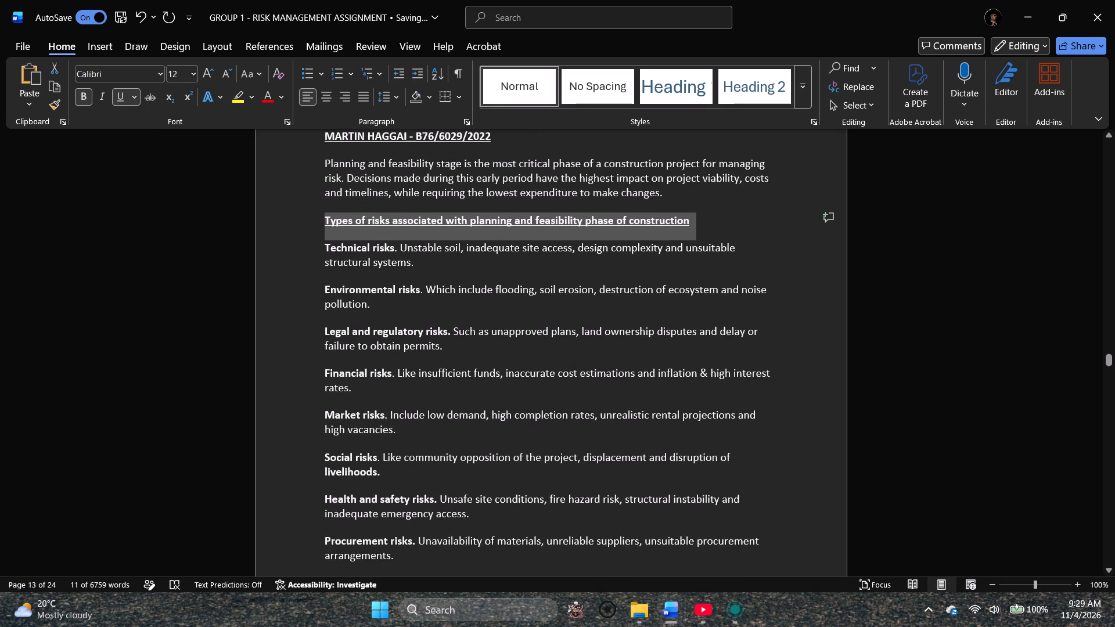
left_click(519, 270)
Insert "Application of " at the start of the underlined subheading "Five stages of risk management during planning and feasibility stage".
scroll(519, 270, "down", 3)
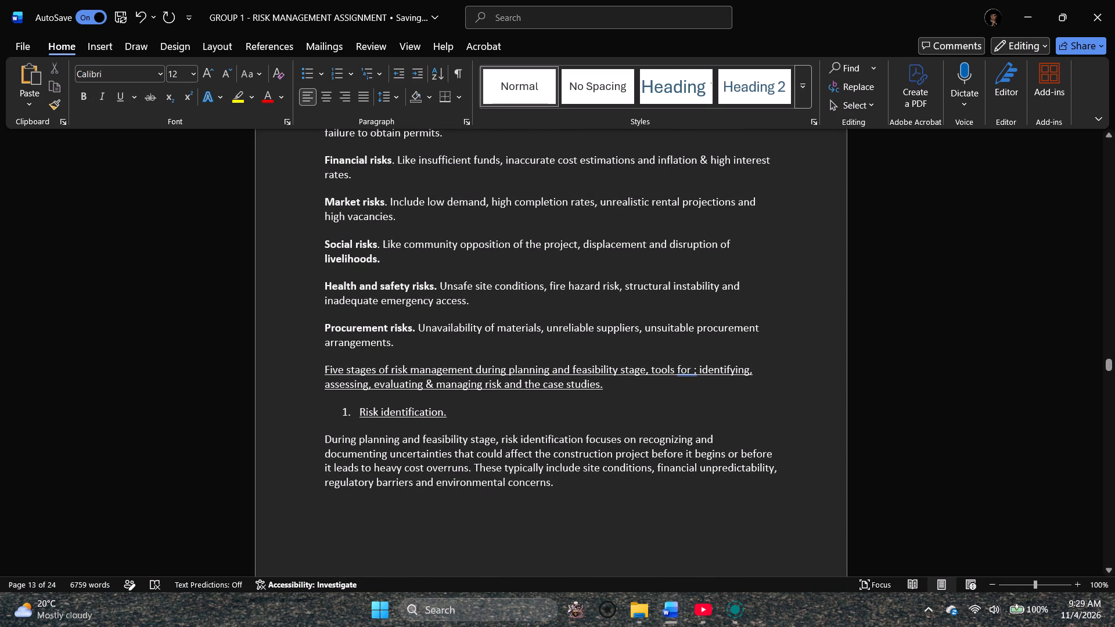
left_click(323, 367)
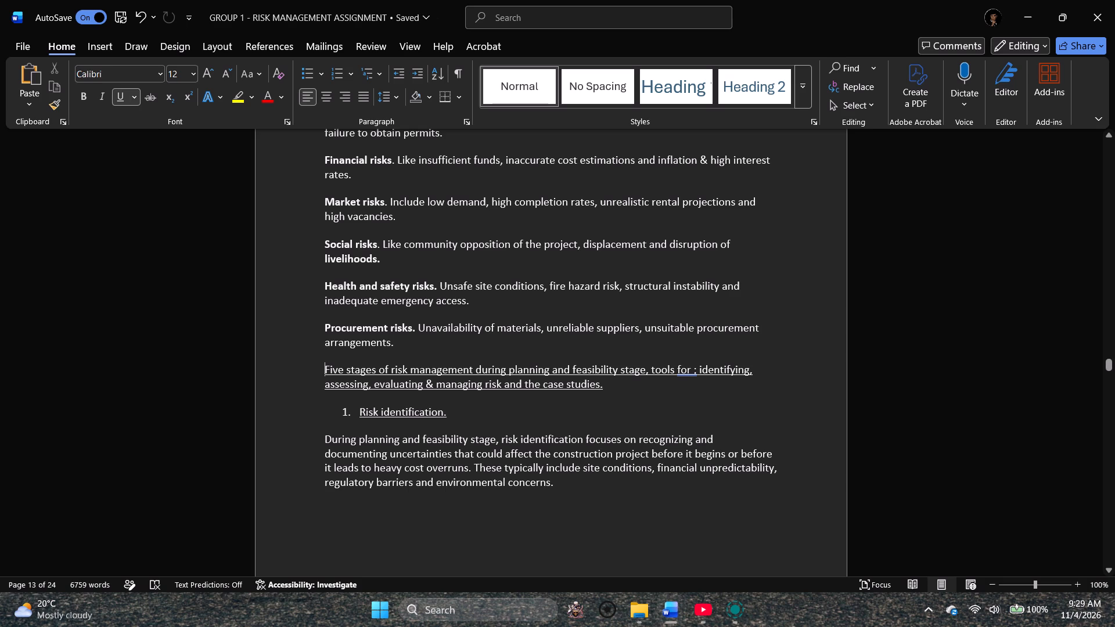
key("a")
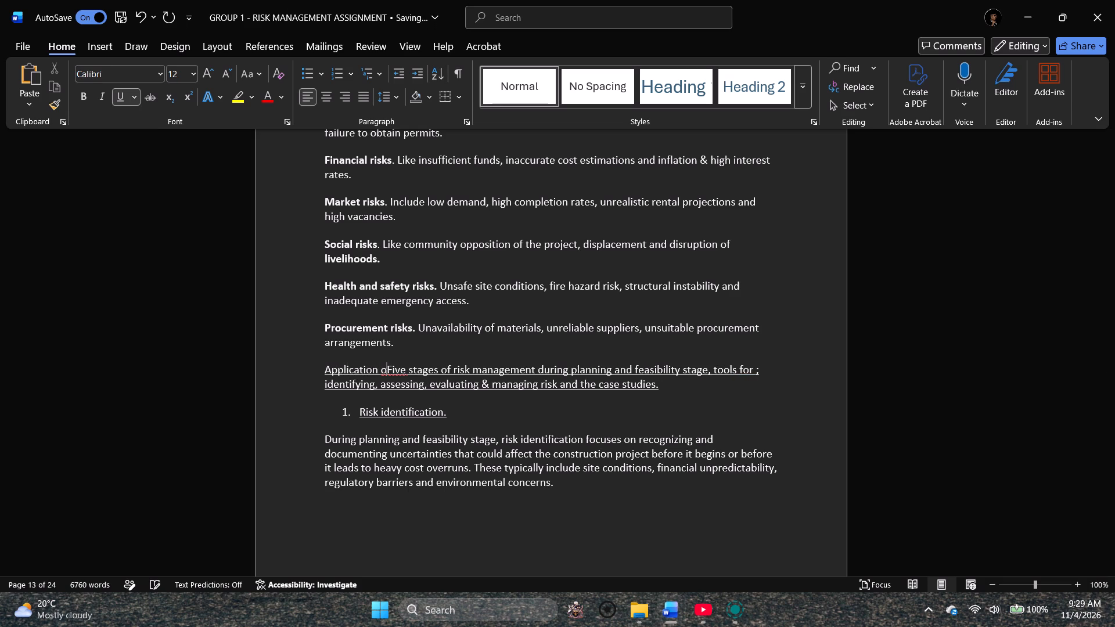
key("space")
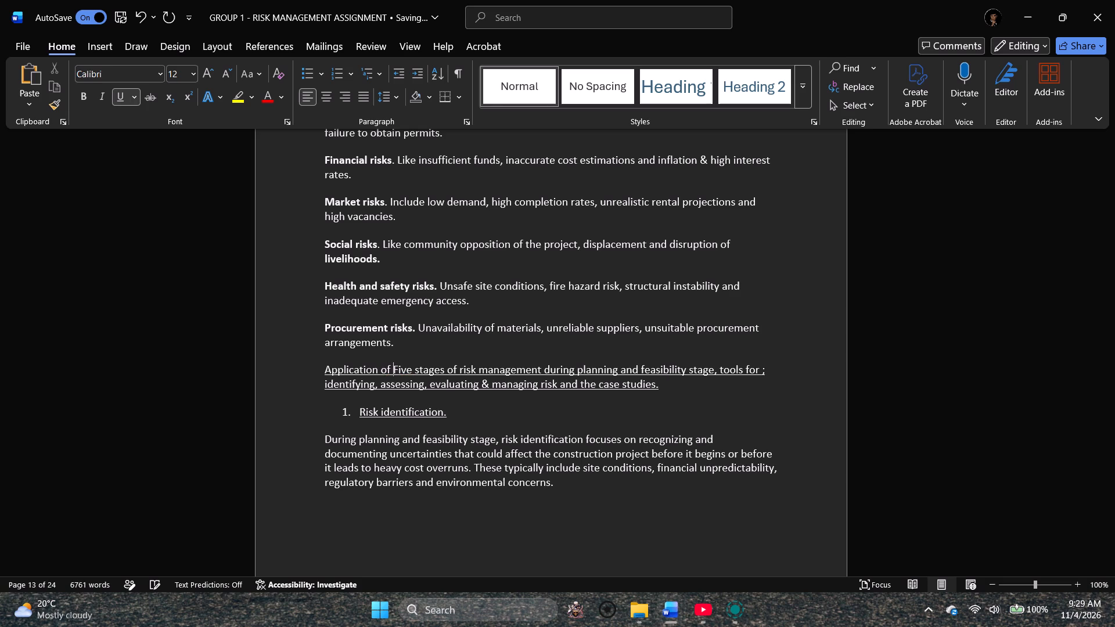
Delete "Five stages of" from the subheading so it begins "Application of risk management during planning and feasibility stage".
key("Right")
key("BackSpace")
key("Right")
key("Right")
key("Right")
key("Right")
key("Right")
key("Right")
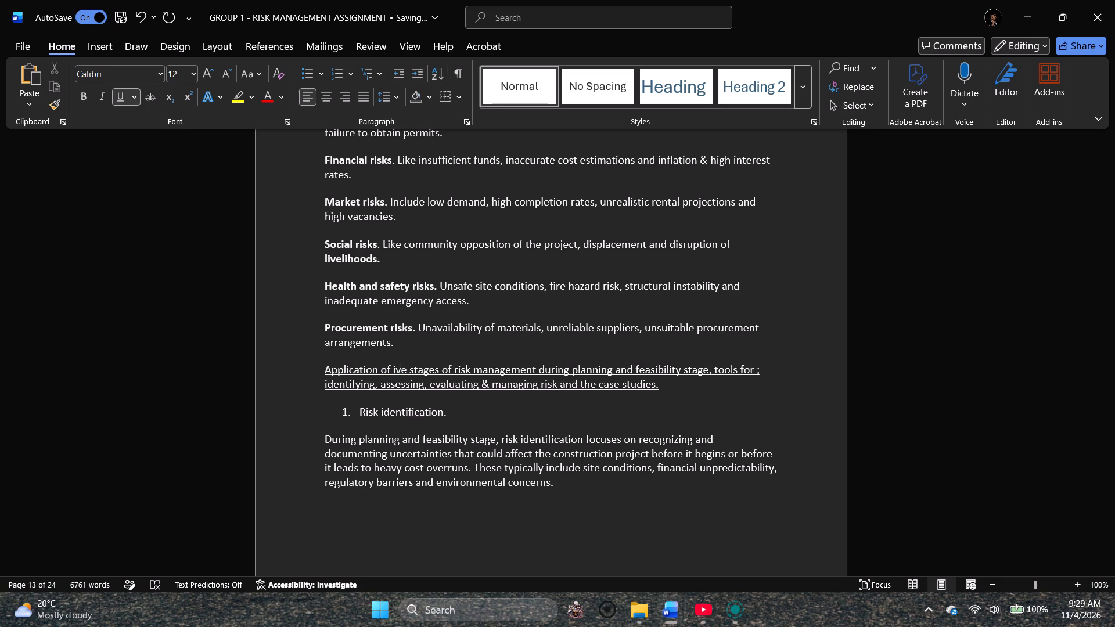
key("Right")
key("Right")
key("Right")
key("Right")
key("Right")
key("Right")
key("Right")
key("Right")
key("BackSpace")
key("BackSpace")
key("BackSpace")
key("BackSpace")
key("BackSpace")
key("BackSpace")
key("BackSpace")
key("BackSpace")
key("BackSpace")
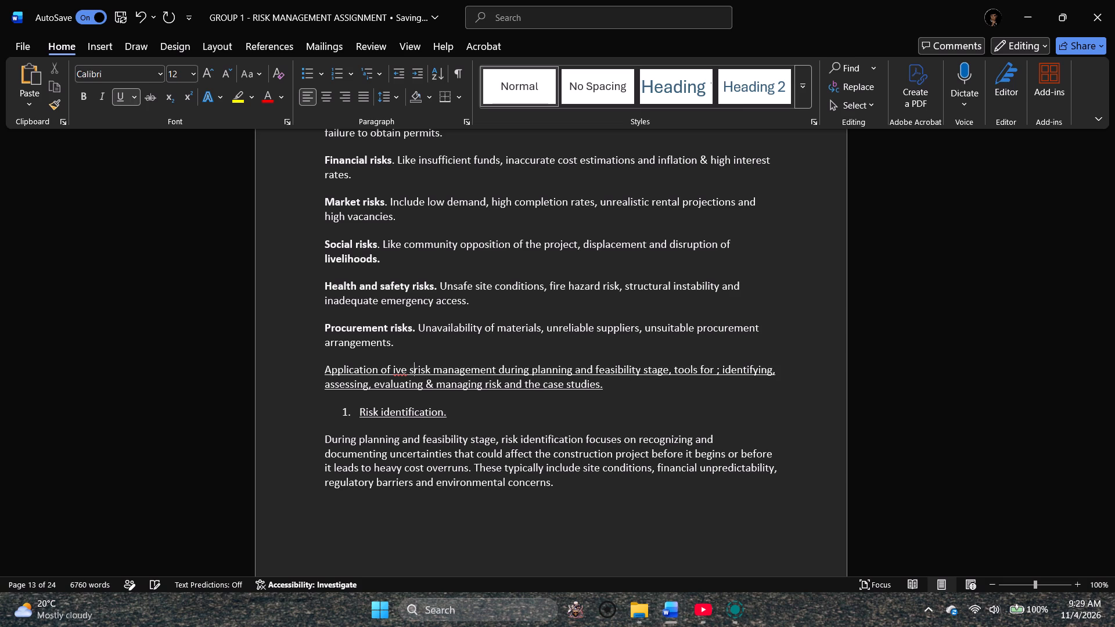
key("BackSpace")
key("BackSpace")
key("BackSpace")
key("BackSpace")
key("BackSpace")
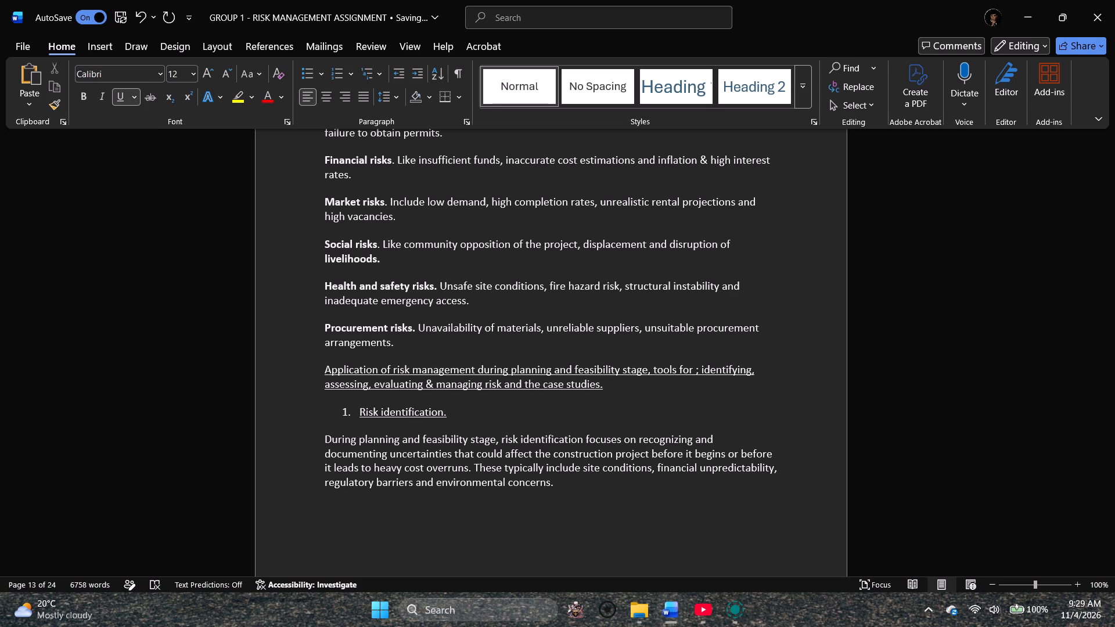
Delete the subheading's text after "feasibility stage" and place "Risk identification." on its own unnumbered line below.
left_click(653, 374)
left_click_drag(648, 376, 658, 390)
key("BackSpace")
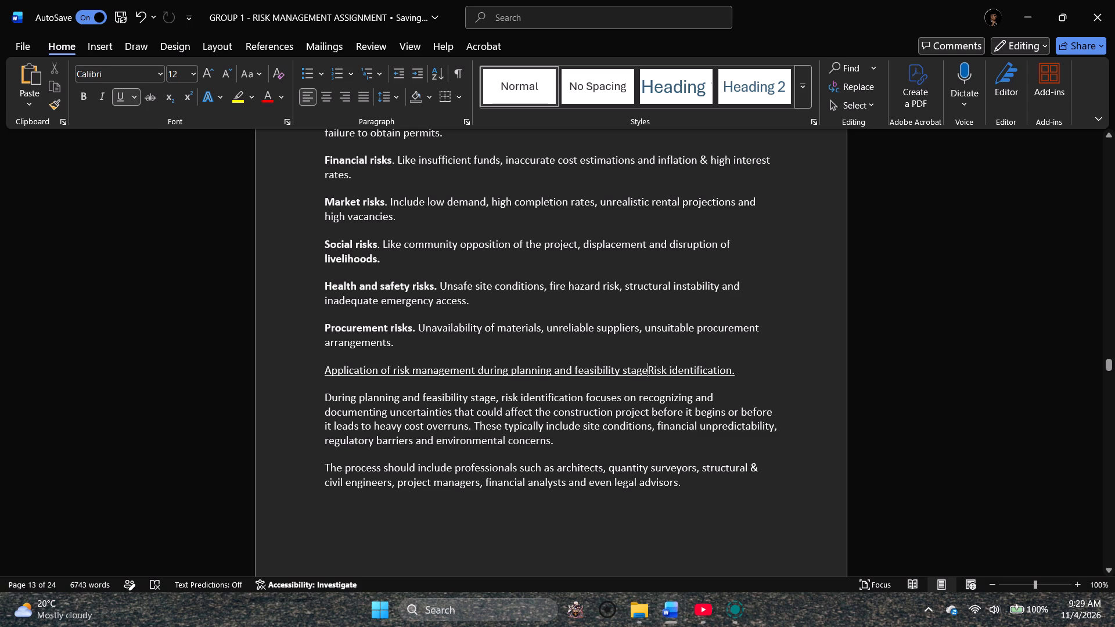
key("Return")
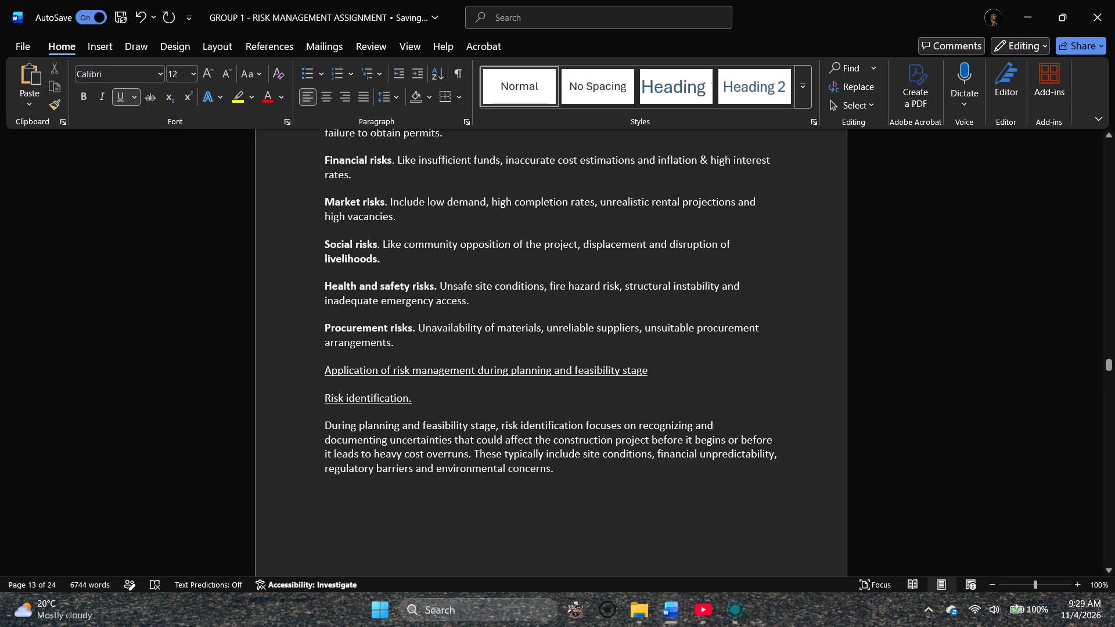
Format the subheading "Application of risk management during planning and feasibility stage" as bold at 14 pt.
triple_click(654, 372)
left_click(662, 351)
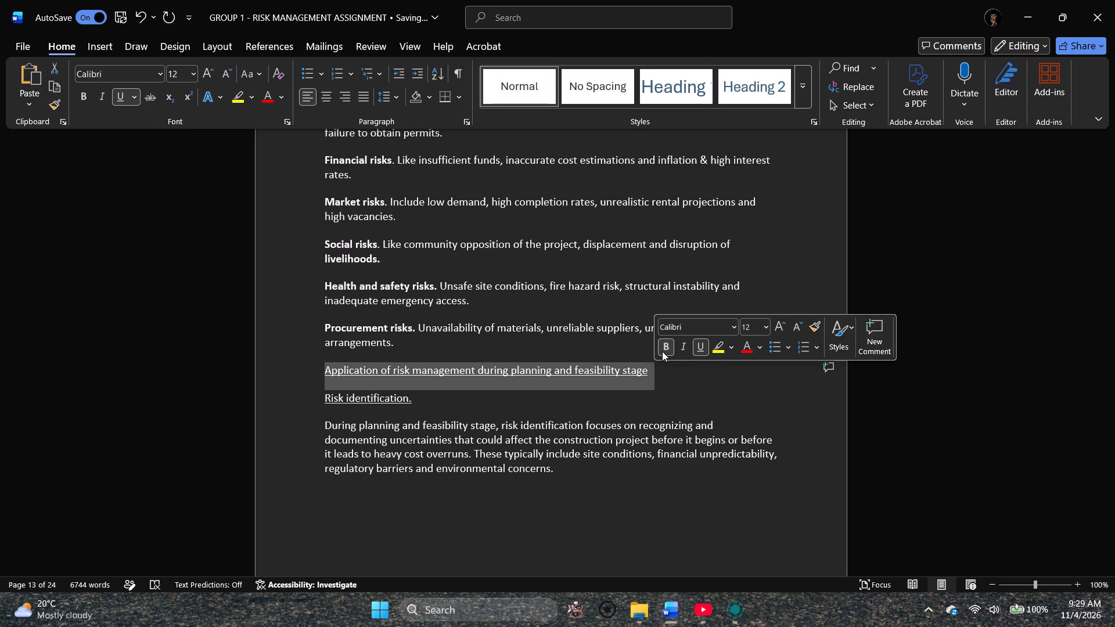
left_click(785, 329)
left_click(744, 377)
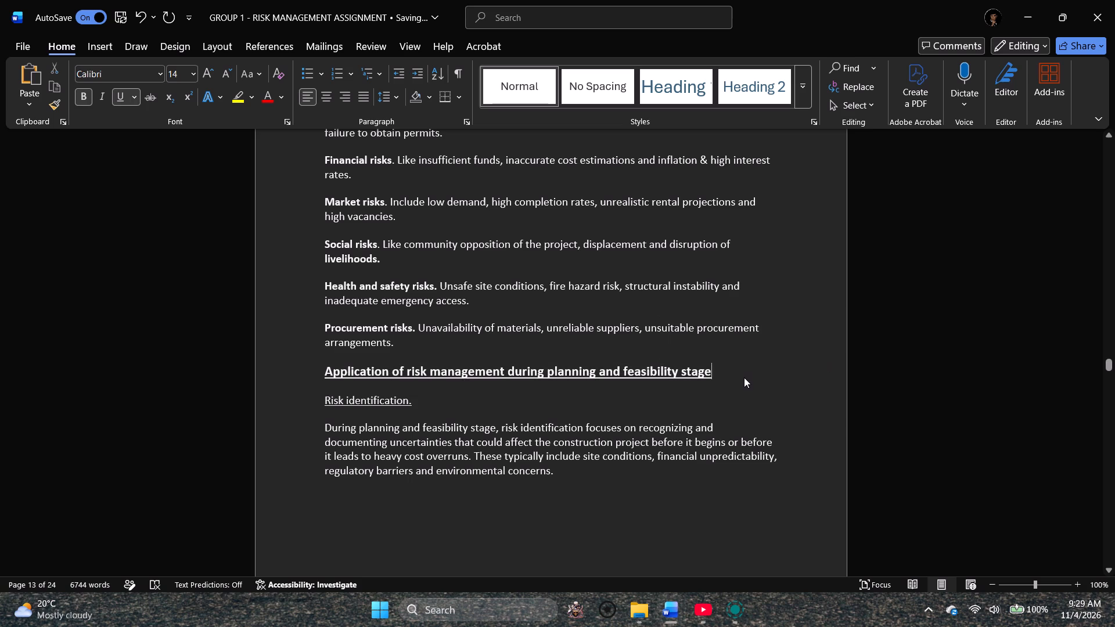
Make the underlined subheading "Risk identification." bold.
scroll(653, 361, "down", 2)
triple_click(407, 346)
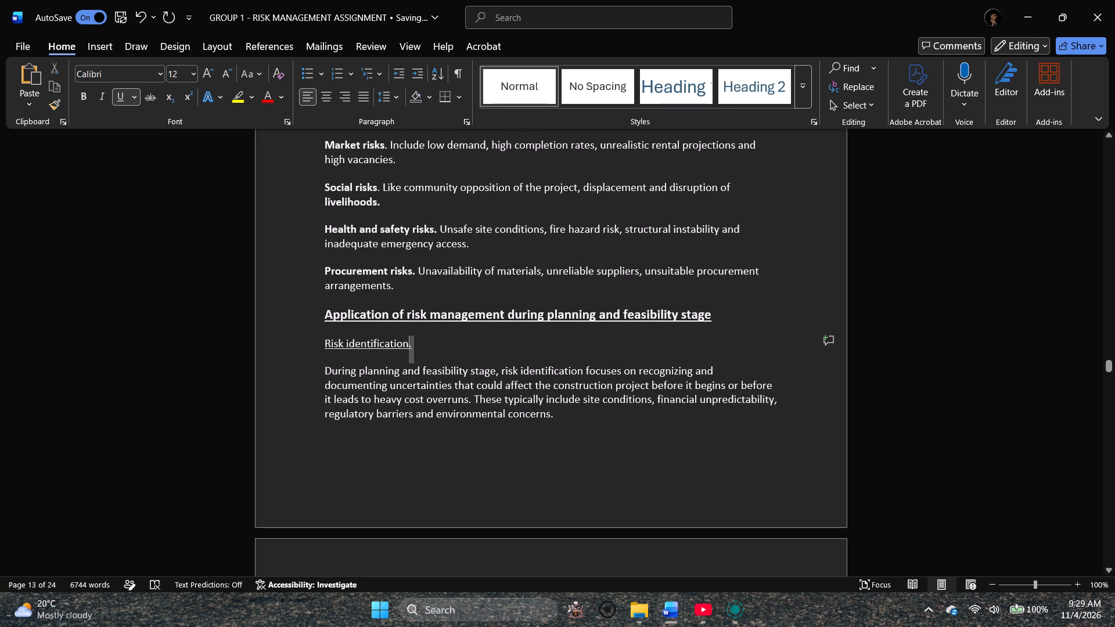
left_click(413, 322)
left_click(447, 397)
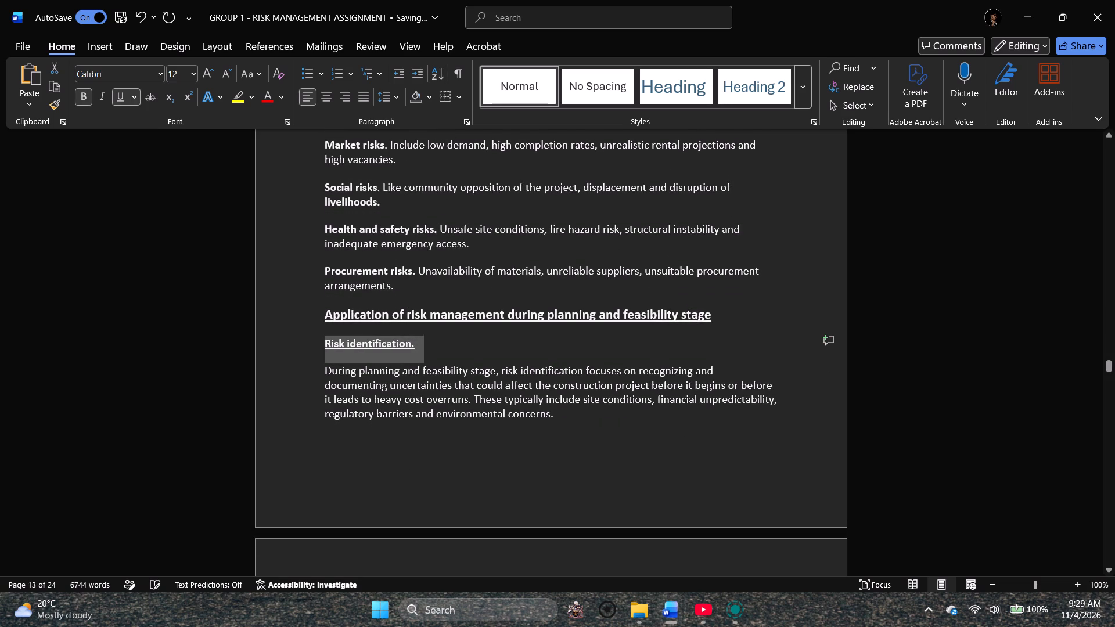
Join the paragraph starting "The process should include professionals" to the end of the preceding risk identification paragraph, separated by a space.
scroll(437, 405, "down", 19)
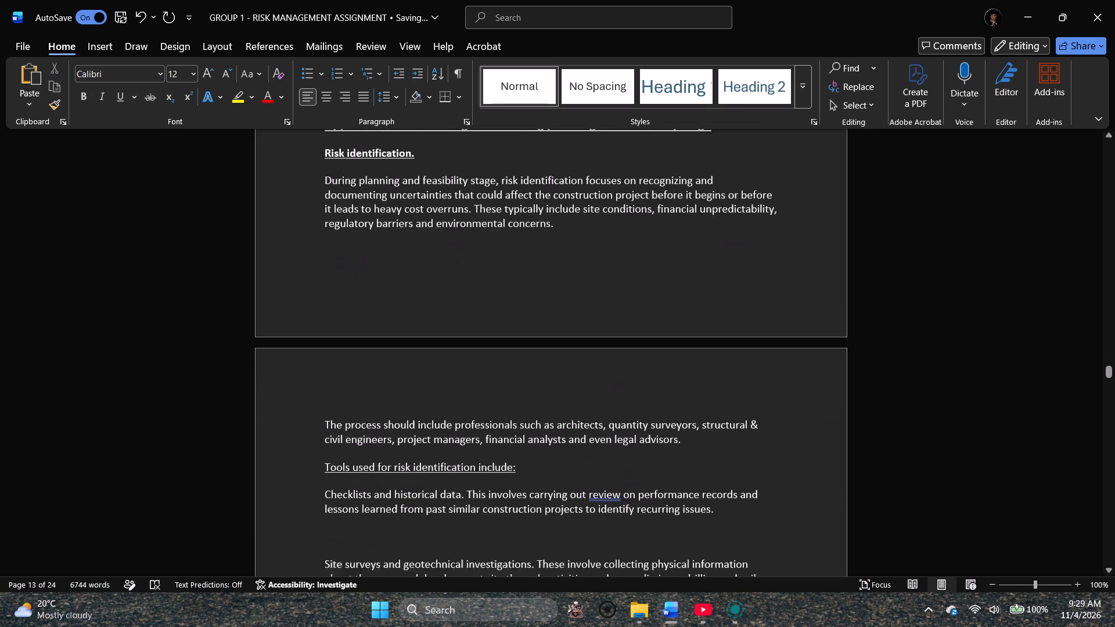
scroll(437, 405, "down", 4)
left_click(325, 409)
key("BackSpace")
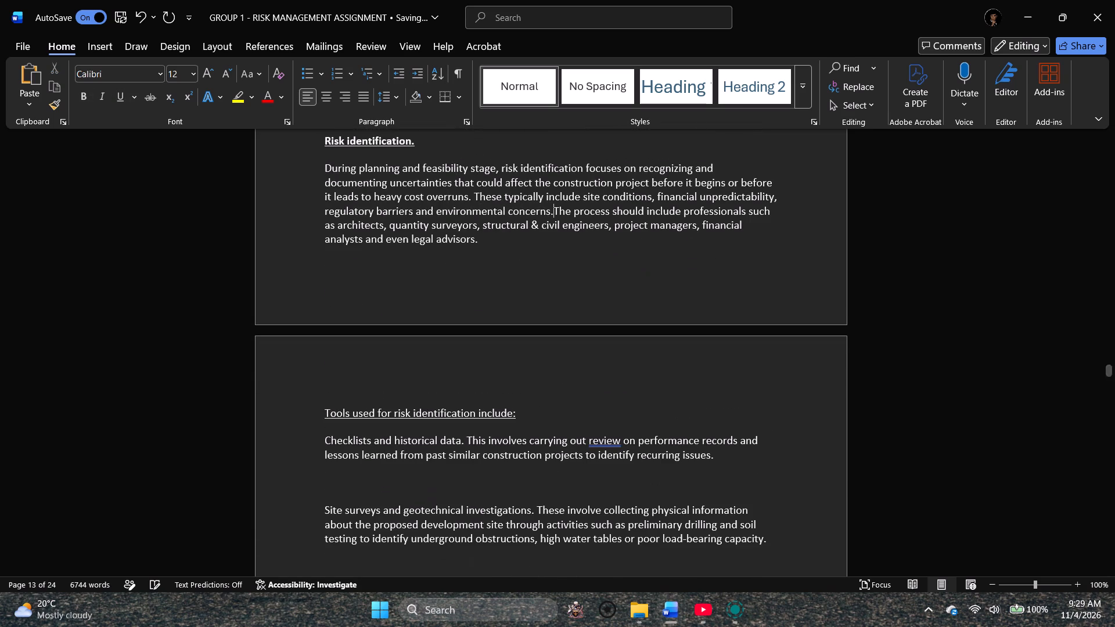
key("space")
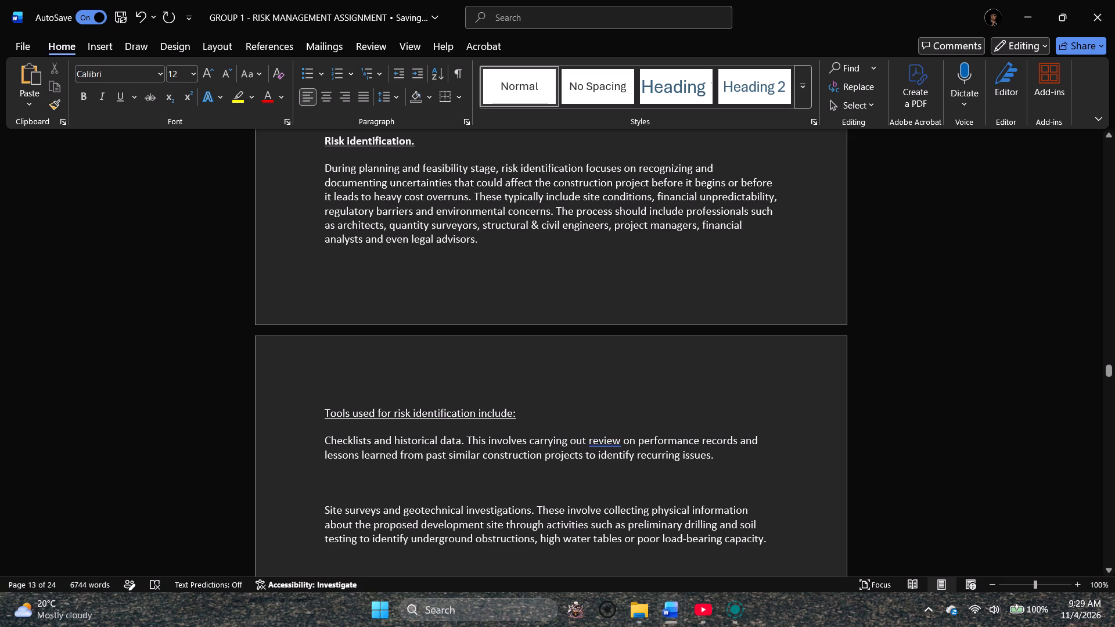
Remove the blank line above the "Site surveys and geotechnical investigations" paragraph and join it to the "Checklists and historical data" paragraph with a space.
left_click(323, 517)
key("BackSpace")
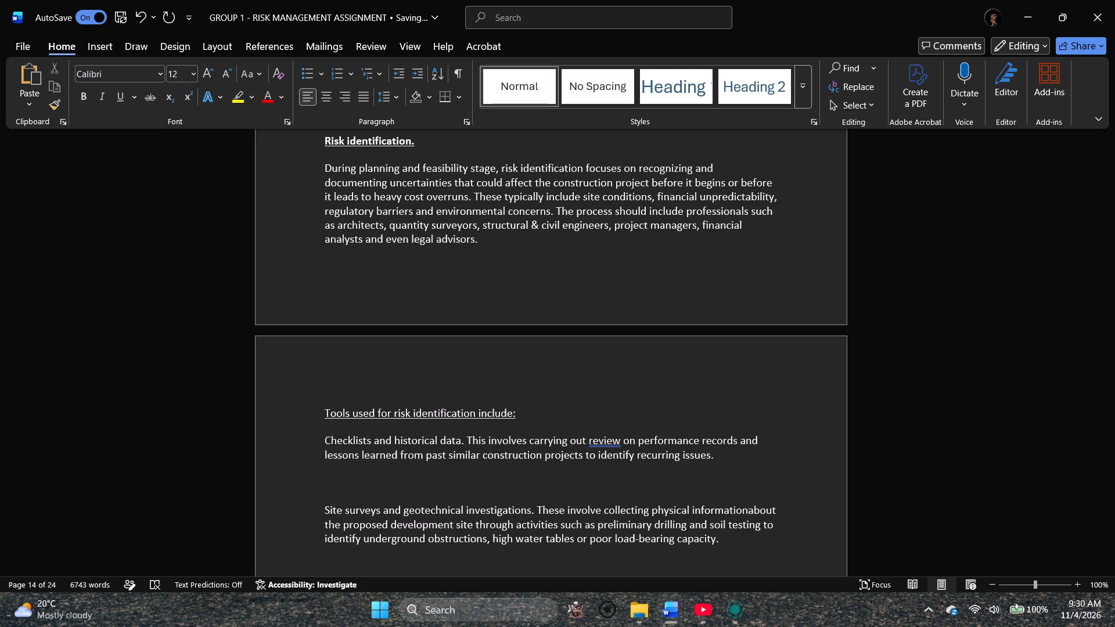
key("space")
key("Up")
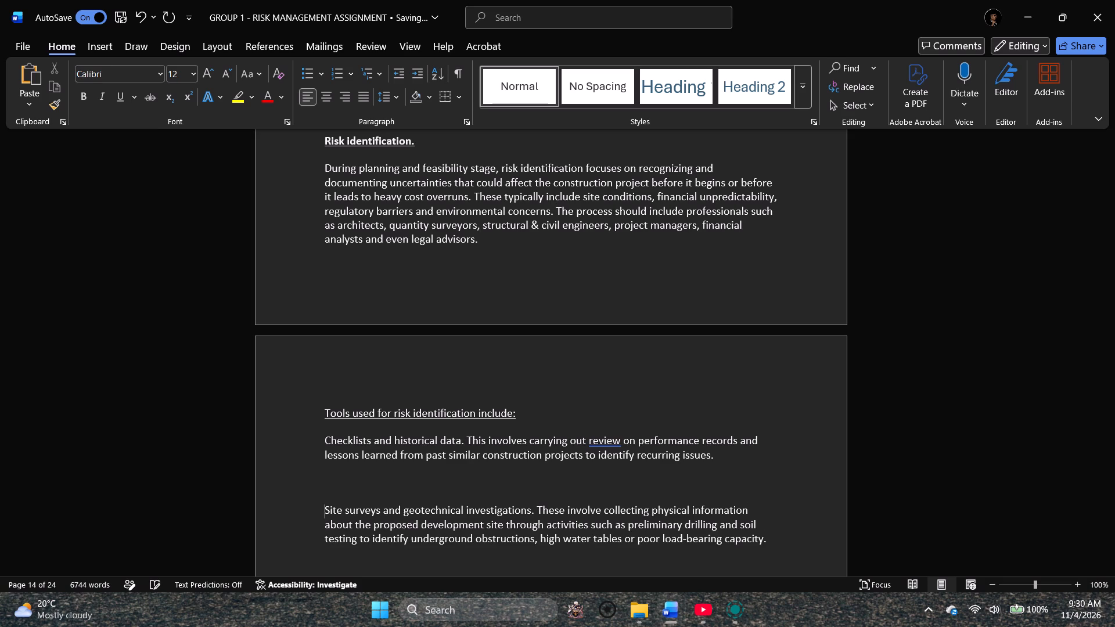
key("BackSpace")
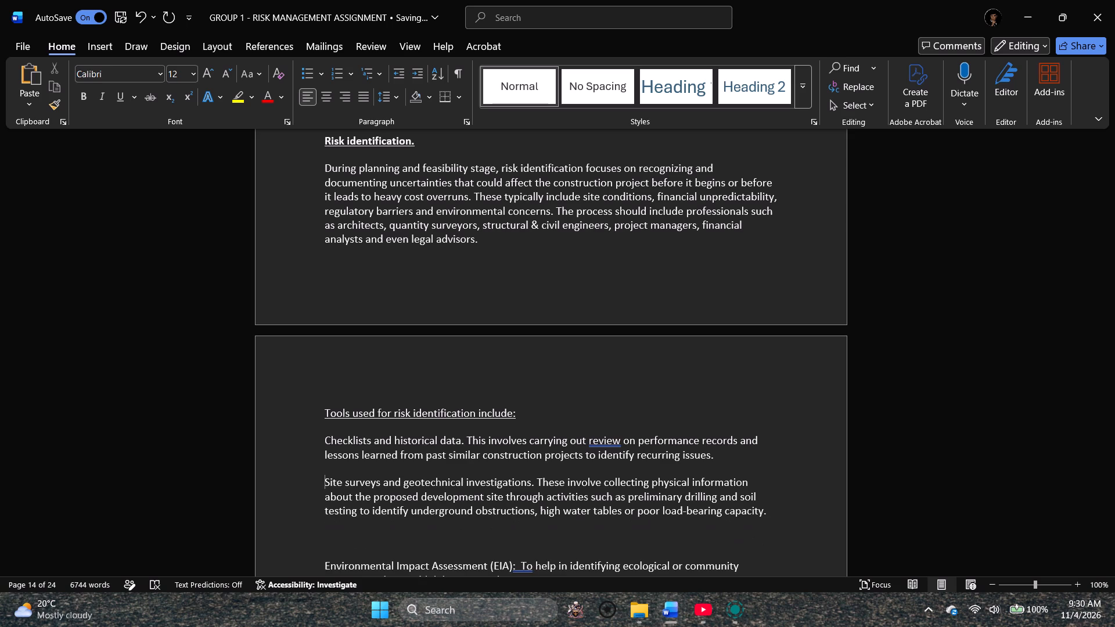
key("BackSpace")
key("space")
Remove the blank line above the "Environmental Impact Assessment (EIA)" paragraph and join its text after "load-bearing capacity.".
scroll(323, 517, "down", 1)
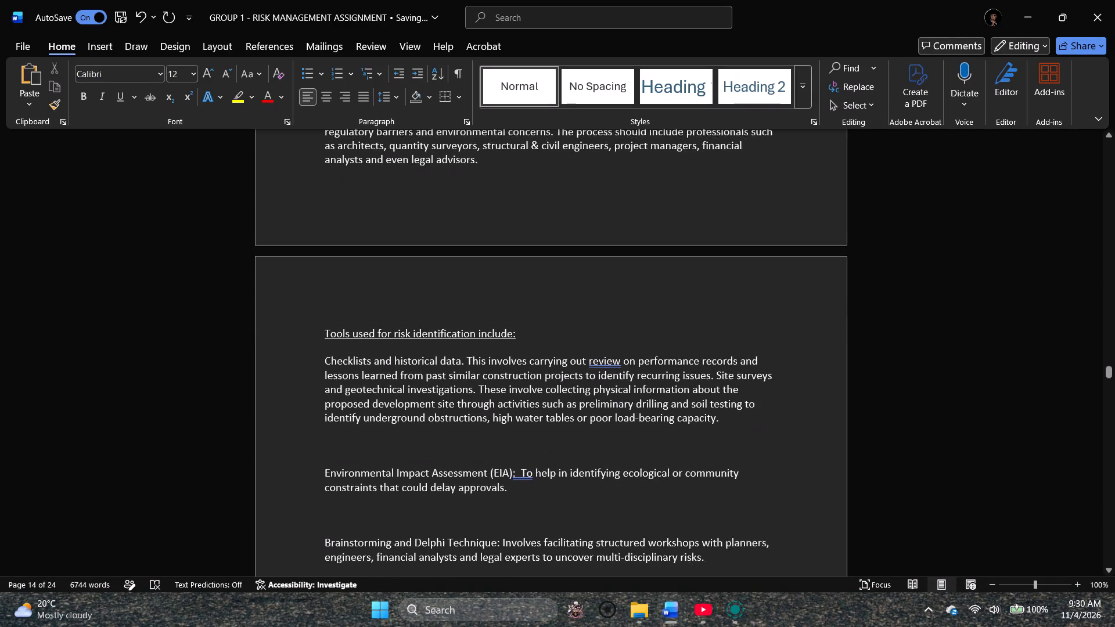
scroll(323, 517, "down", 1)
left_click(322, 451)
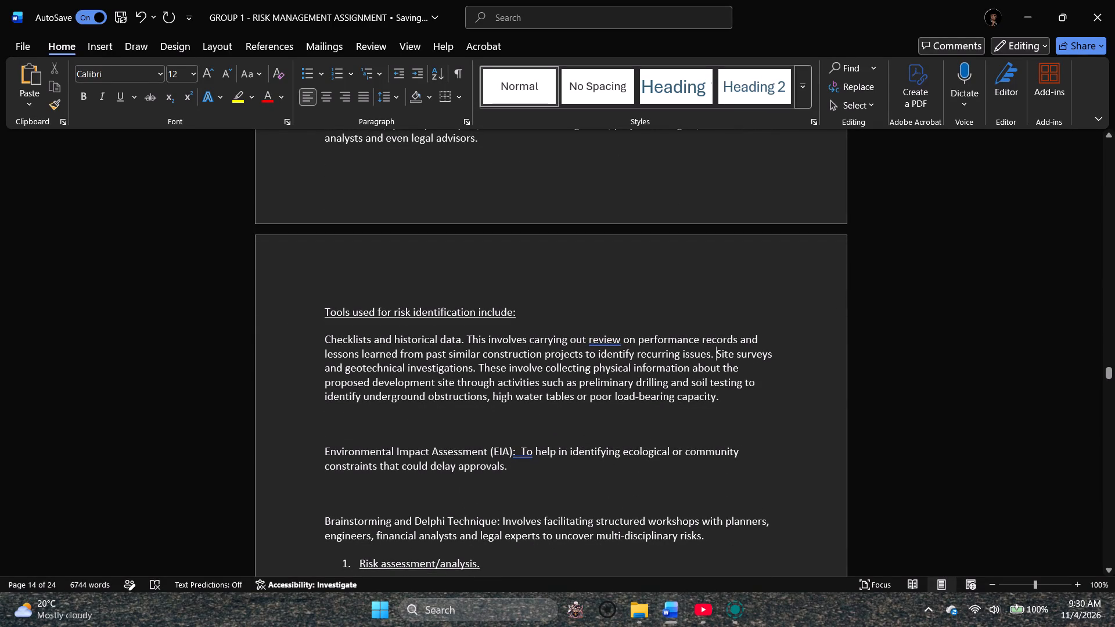
key("BackSpace")
key("BackSpace")
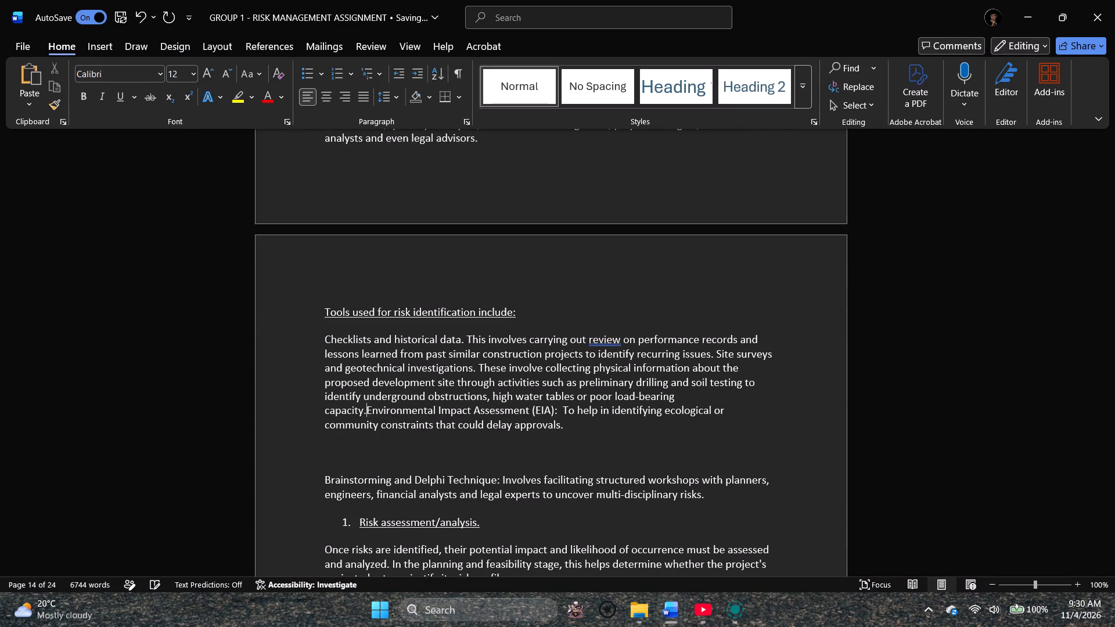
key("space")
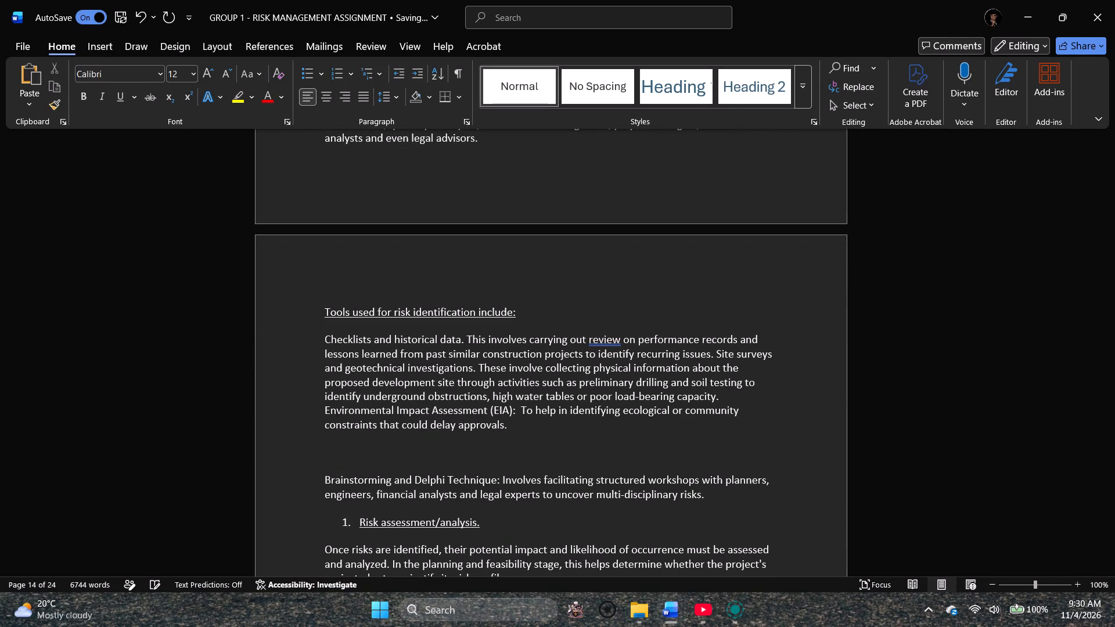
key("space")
Split the merged text so "Site surveys and geotechnical investigations" and "Environmental Impact Assessment (EIA)" each start a new paragraph.
left_click(717, 355)
key("Return")
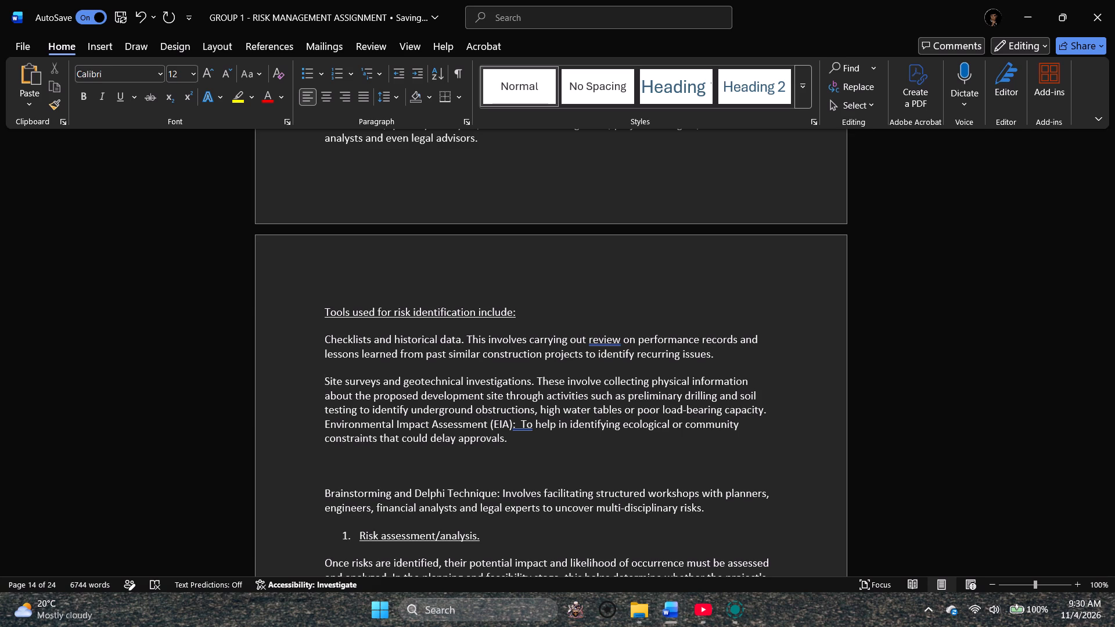
left_click(324, 428)
key("Return")
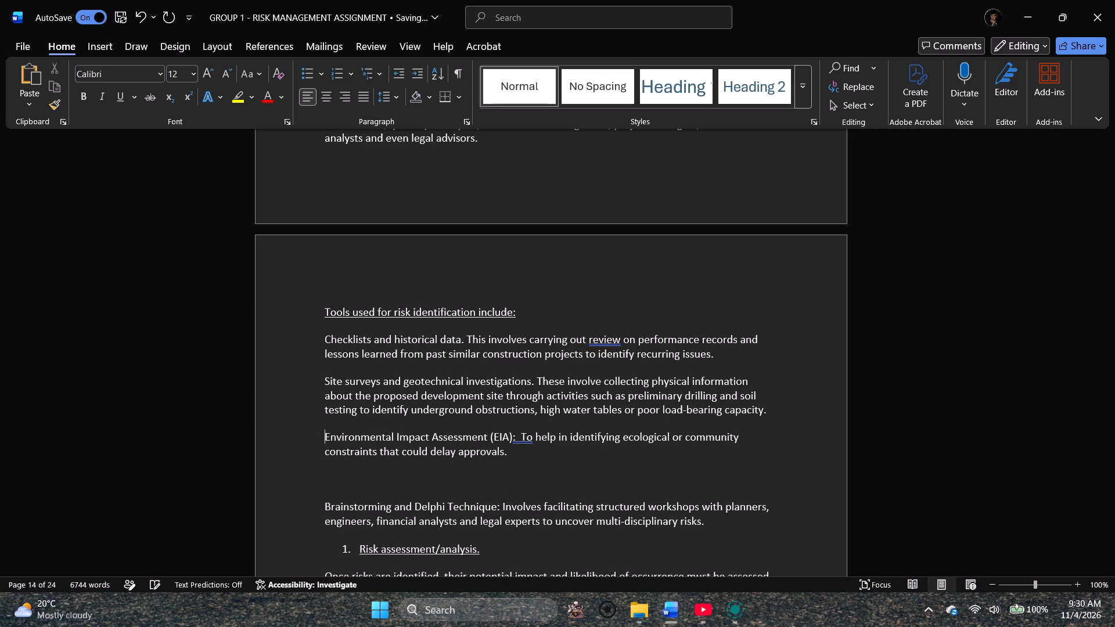
Remove the blank line above the "Brainstorming and Delphi Technique" paragraph, keeping it as a separate paragraph.
left_click(325, 503)
key("BackSpace")
key("BackSpace")
key("Return")
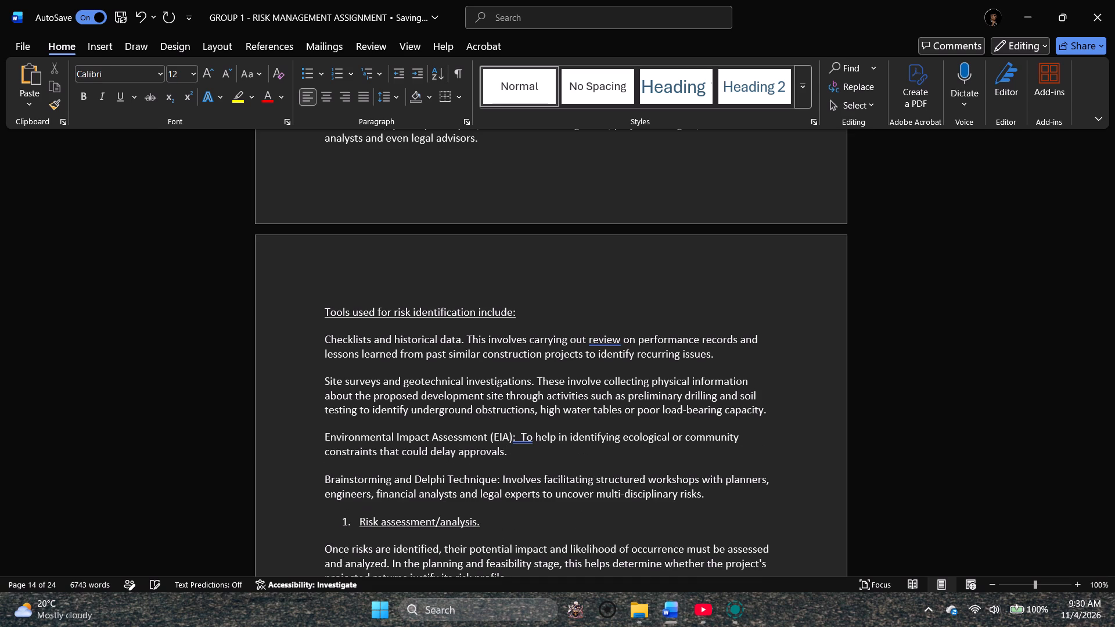
Accept the grammar corrections for the double space before "To" in the EIA paragraph and for "reviews" in the checklists paragraph.
left_click(519, 438)
left_click(533, 488)
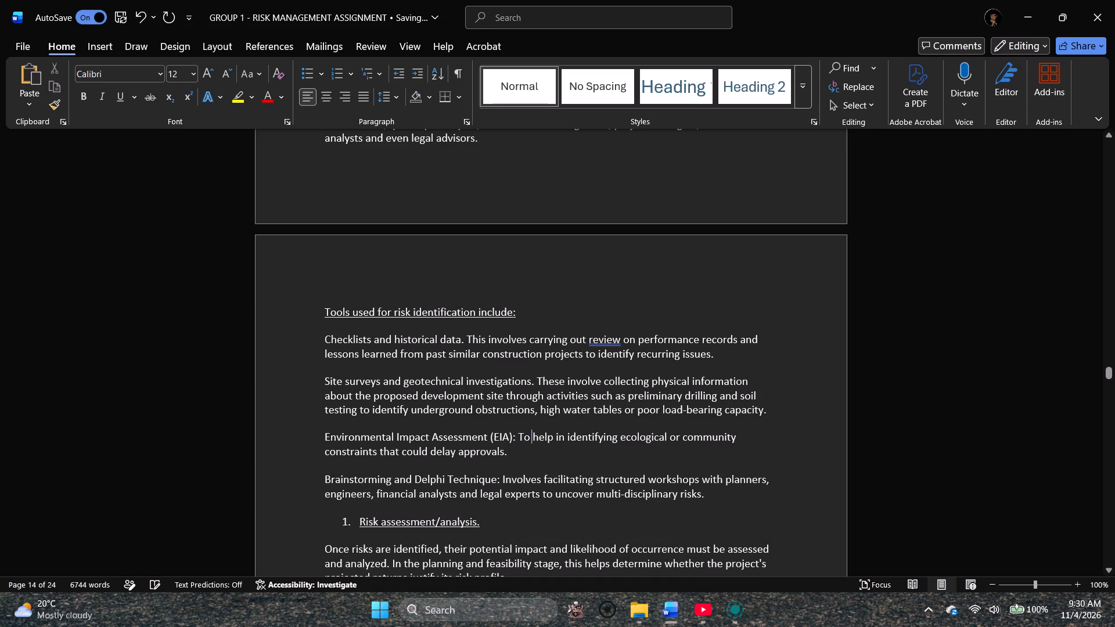
left_click(607, 342)
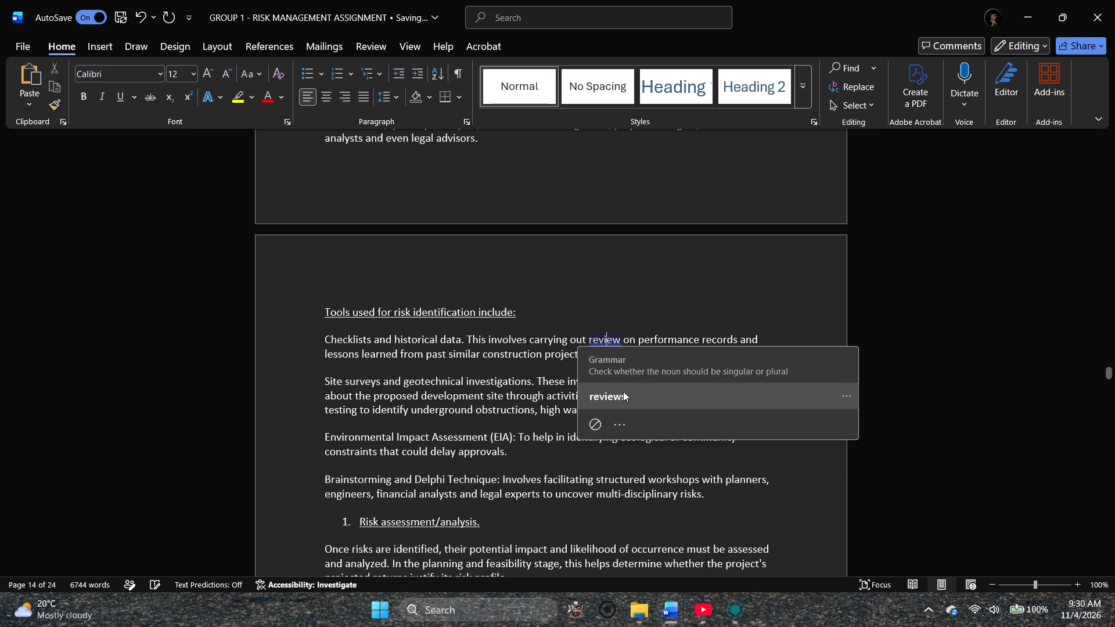
left_click(631, 403)
Bold the lead-ins "Checklists and historical data", "Site surveys and geotechnical investigations", "Environmental Impact Assessment (EIA" and "Brainstorming and Delphi Technique:".
triple_click(393, 340)
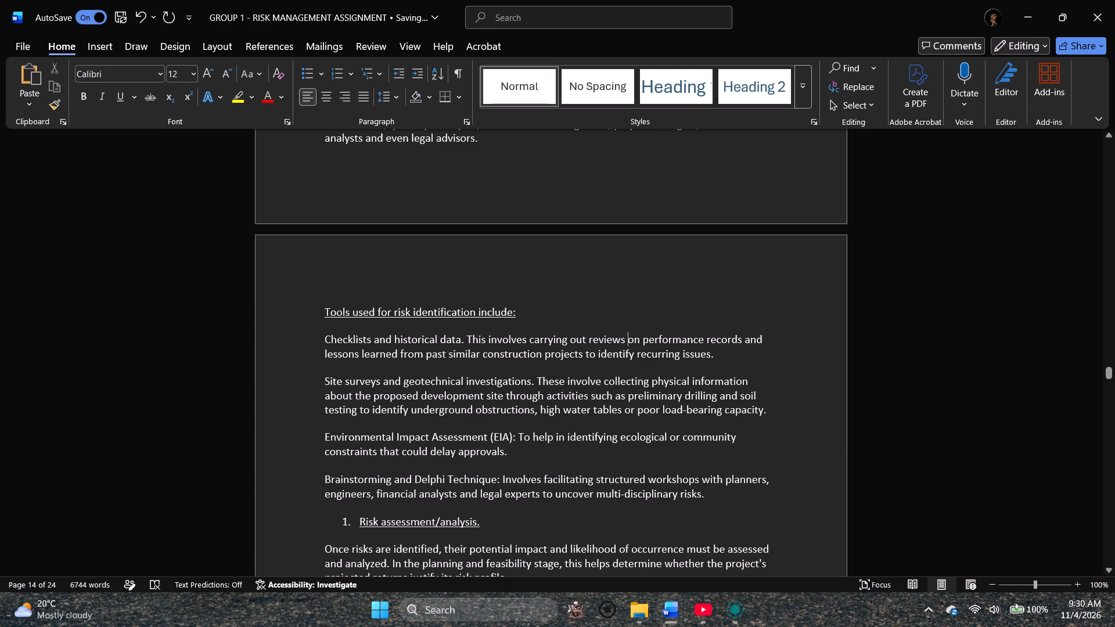
left_click(469, 347)
left_click_drag(461, 340, 310, 342)
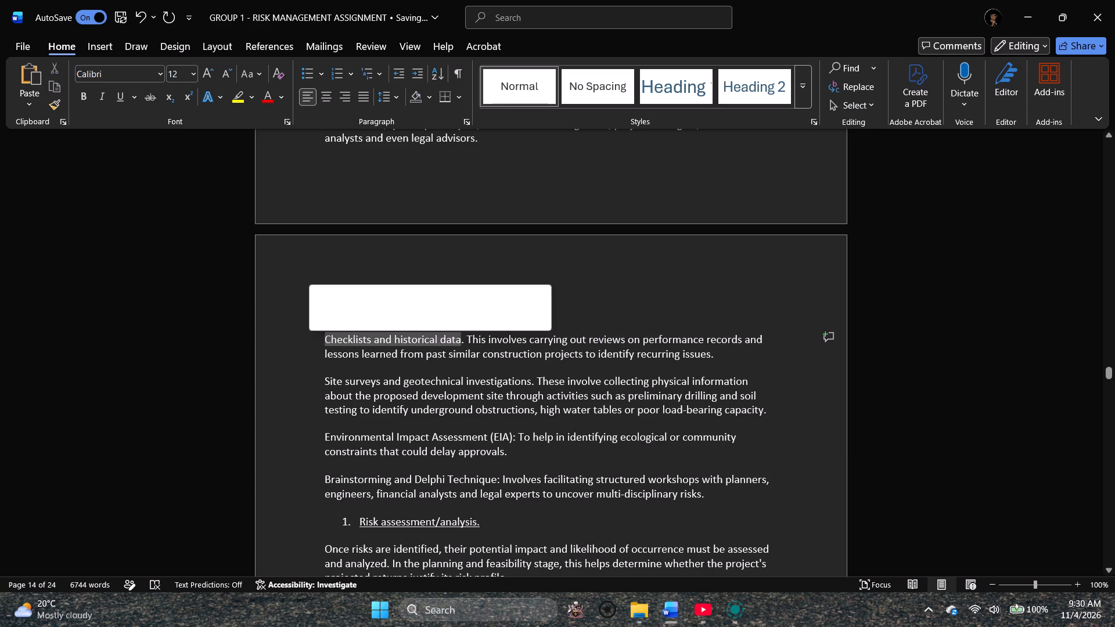
left_click(321, 312)
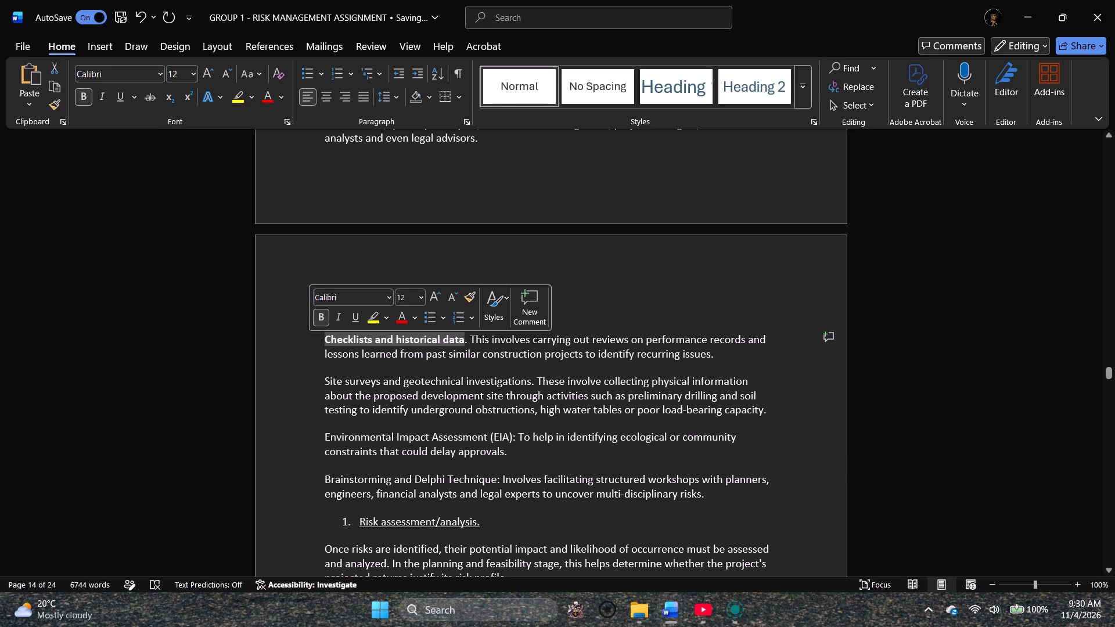
left_click_drag(534, 383, 326, 380)
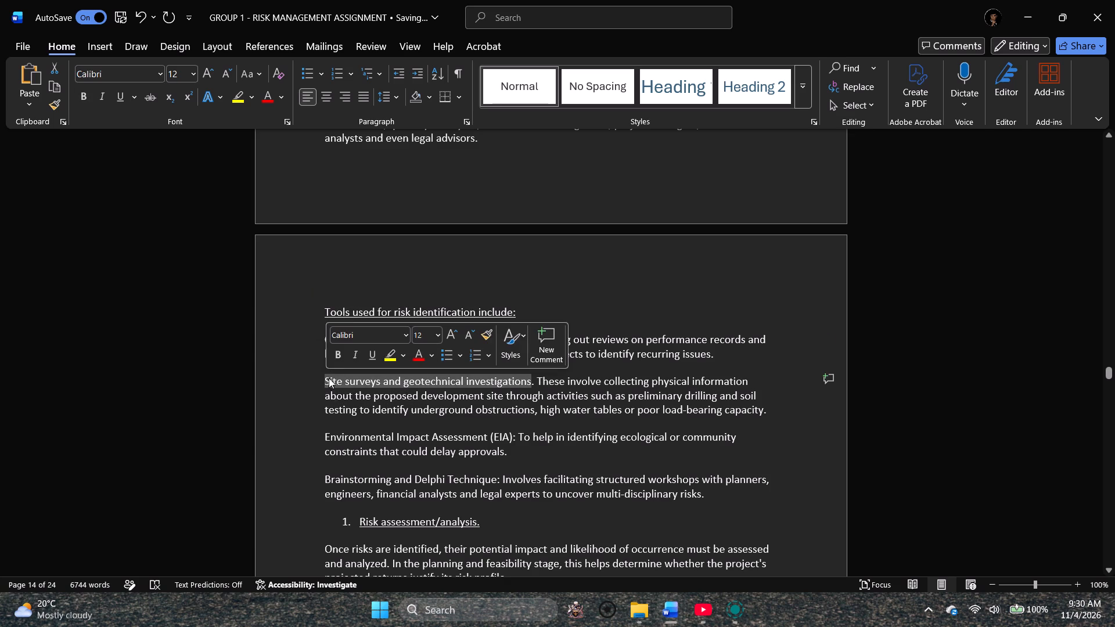
left_click(336, 349)
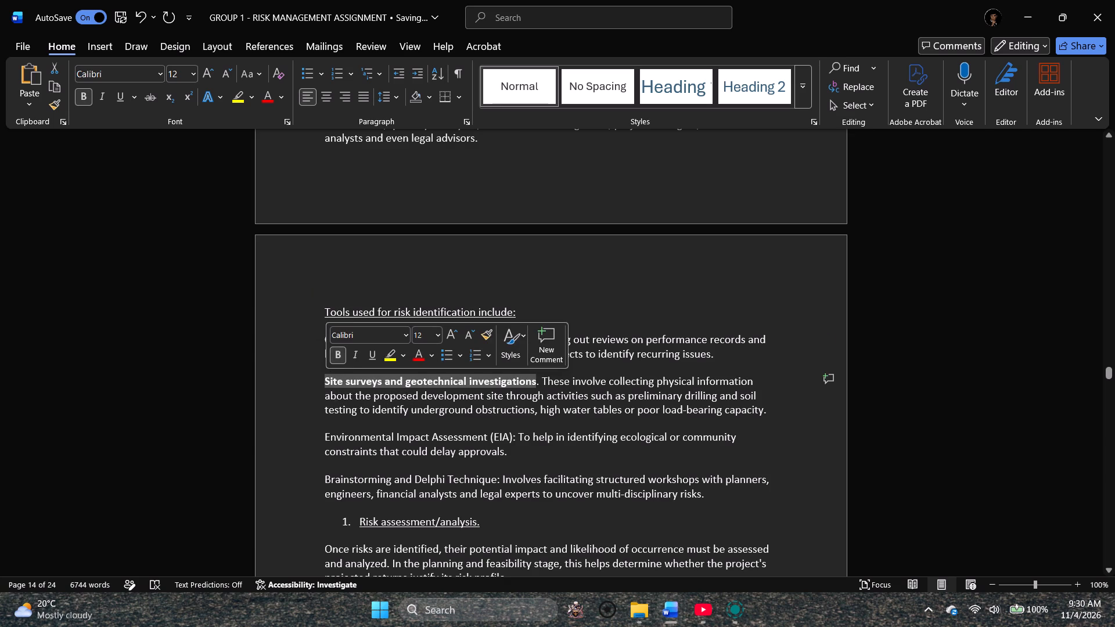
left_click_drag(513, 435, 329, 434)
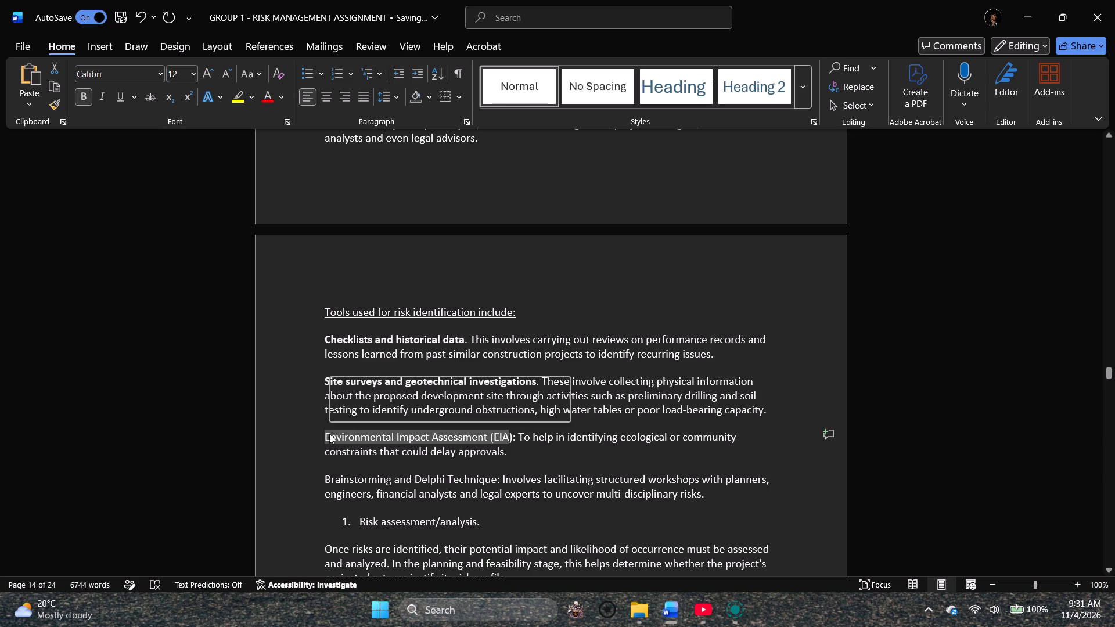
left_click(339, 410)
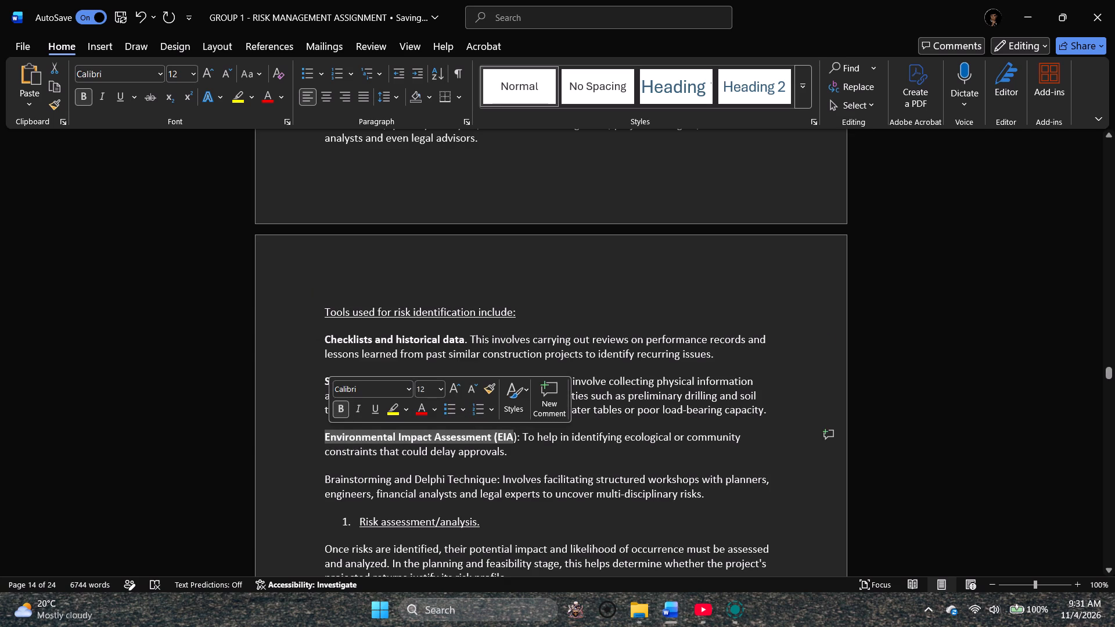
left_click_drag(499, 477, 325, 481)
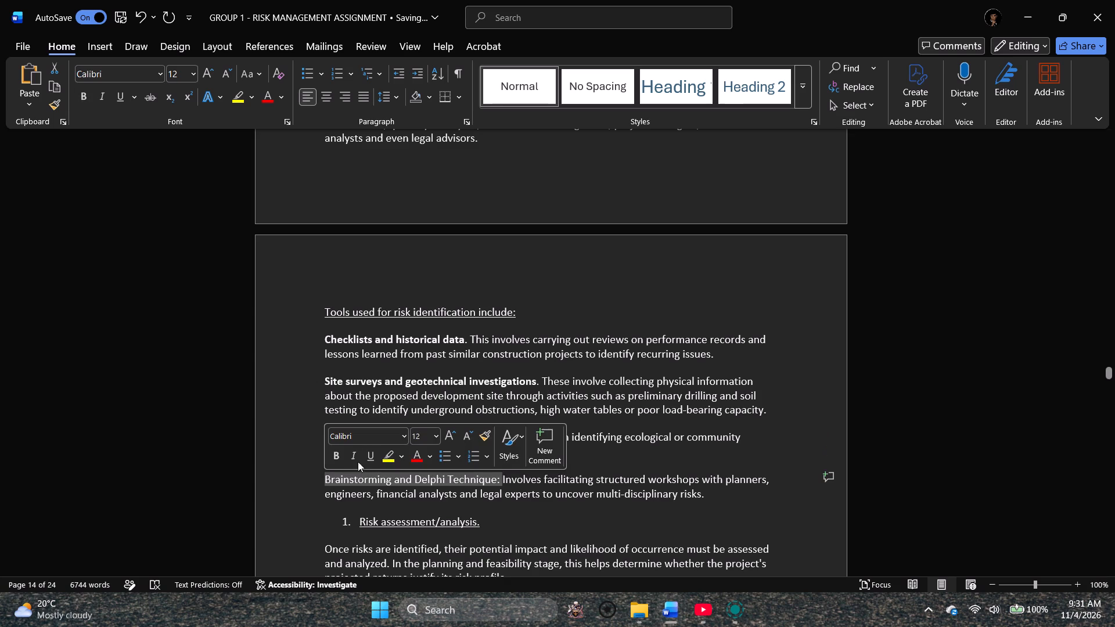
left_click(339, 455)
left_click(516, 525)
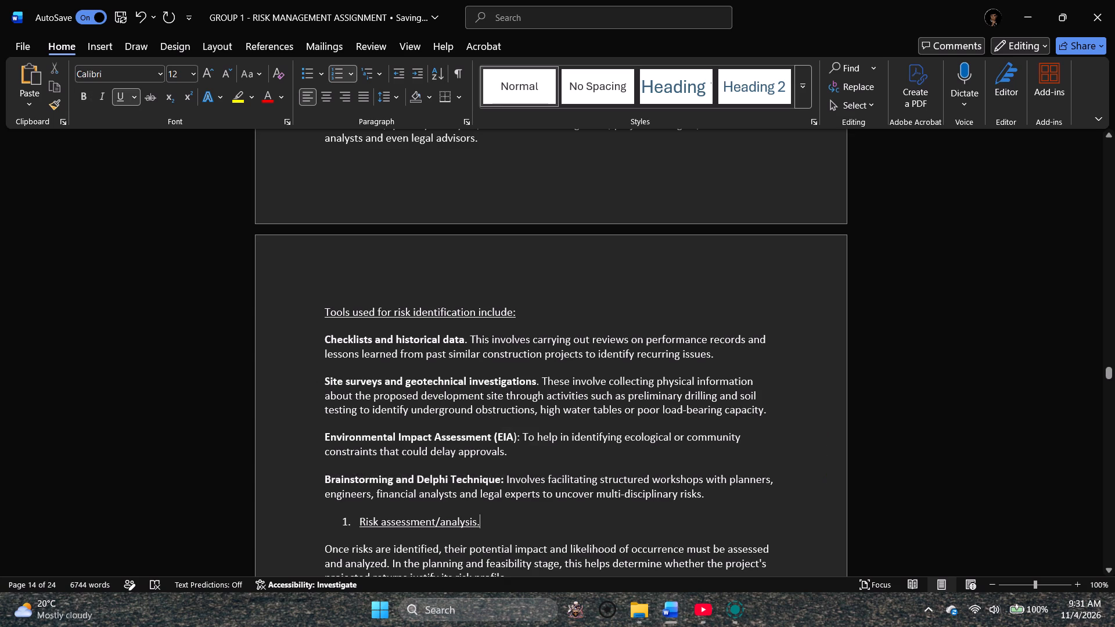
Make the underlined subheading "Tools used for risk identification include:" bold.
scroll(516, 525, "up", 6)
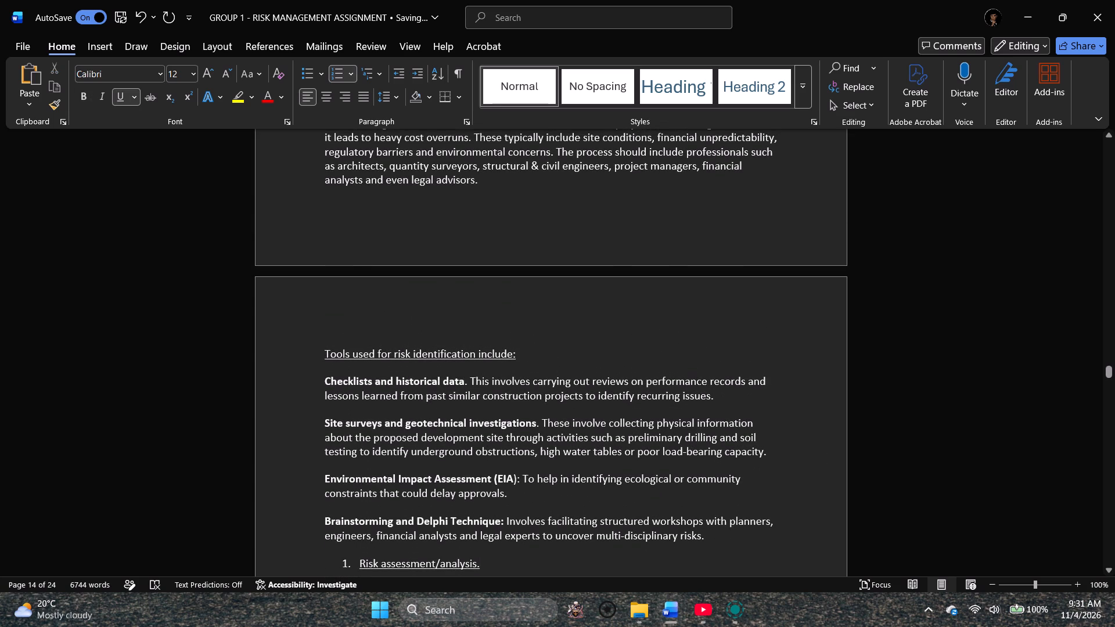
left_click_drag(521, 347, 326, 338)
left_click(344, 311)
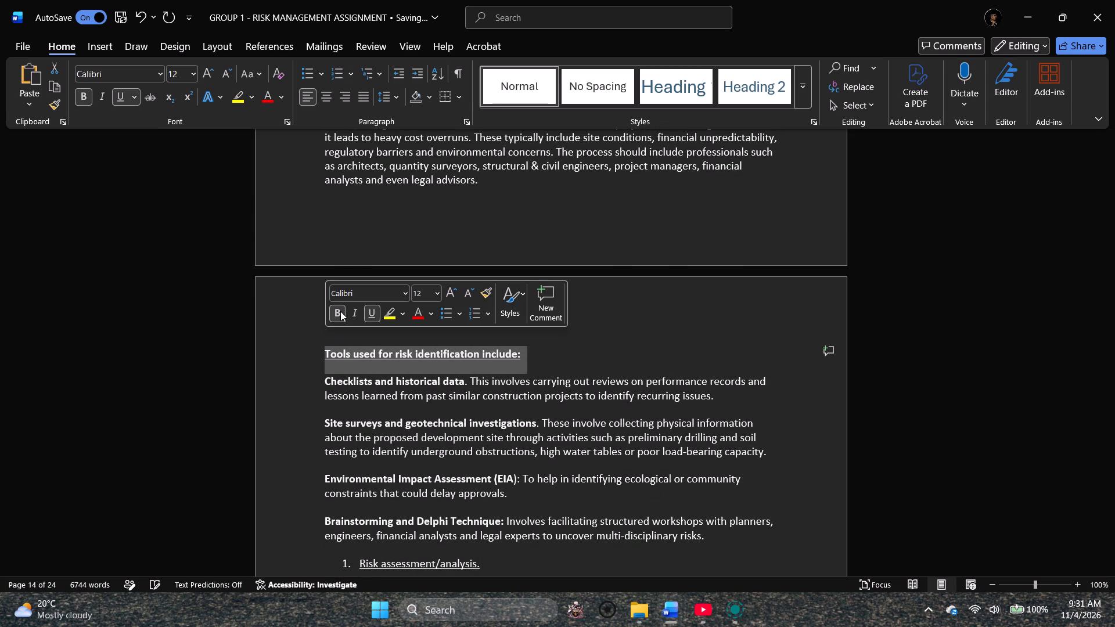
left_click(639, 359)
Number the "Risk identification." subheading under the planning and feasibility stage heading as 1.
scroll(639, 359, "up", 6)
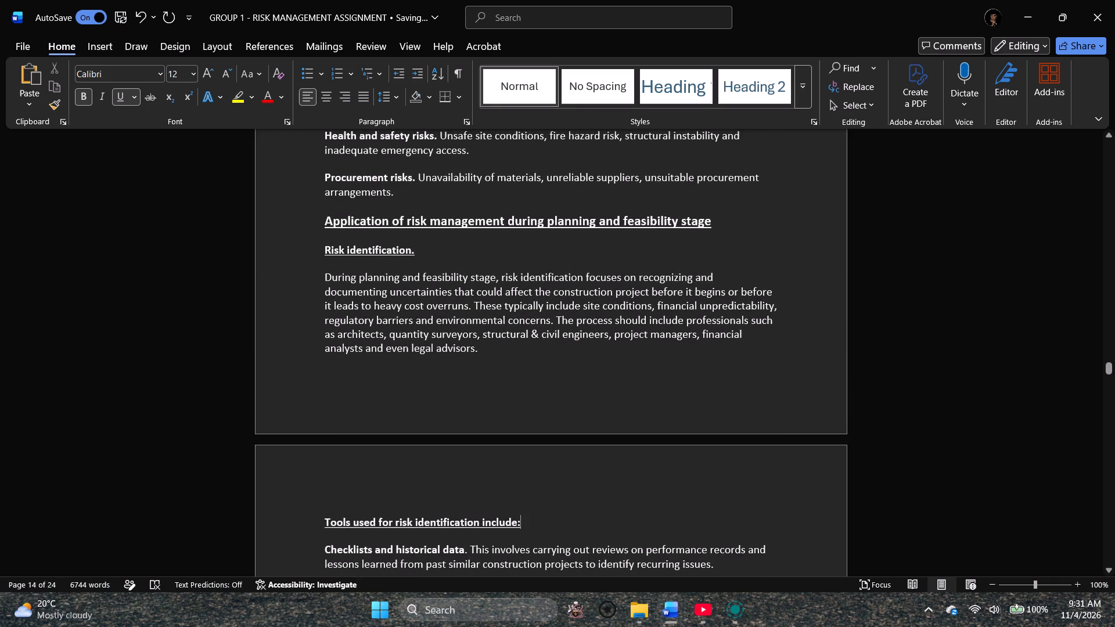
scroll(639, 359, "down", 10)
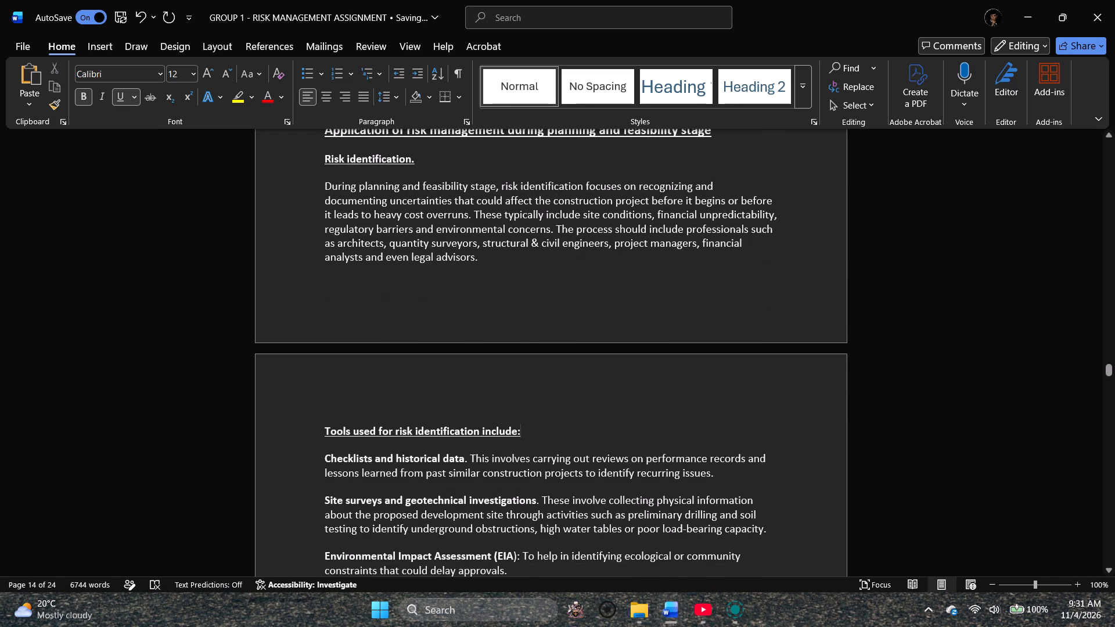
scroll(639, 359, "down", 5)
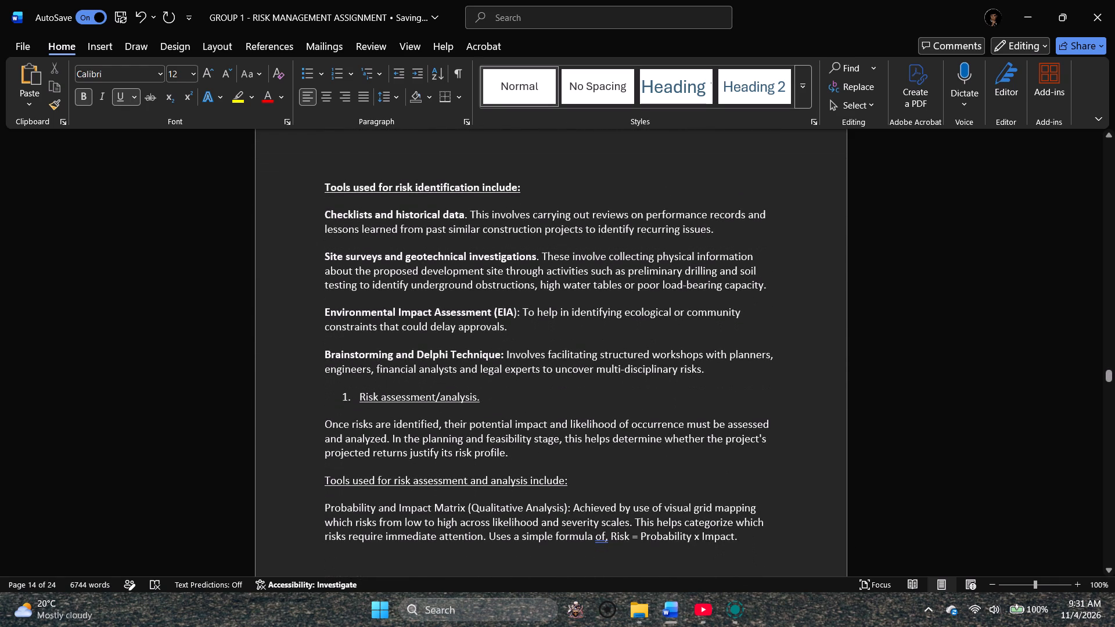
scroll(641, 325, "up", 3)
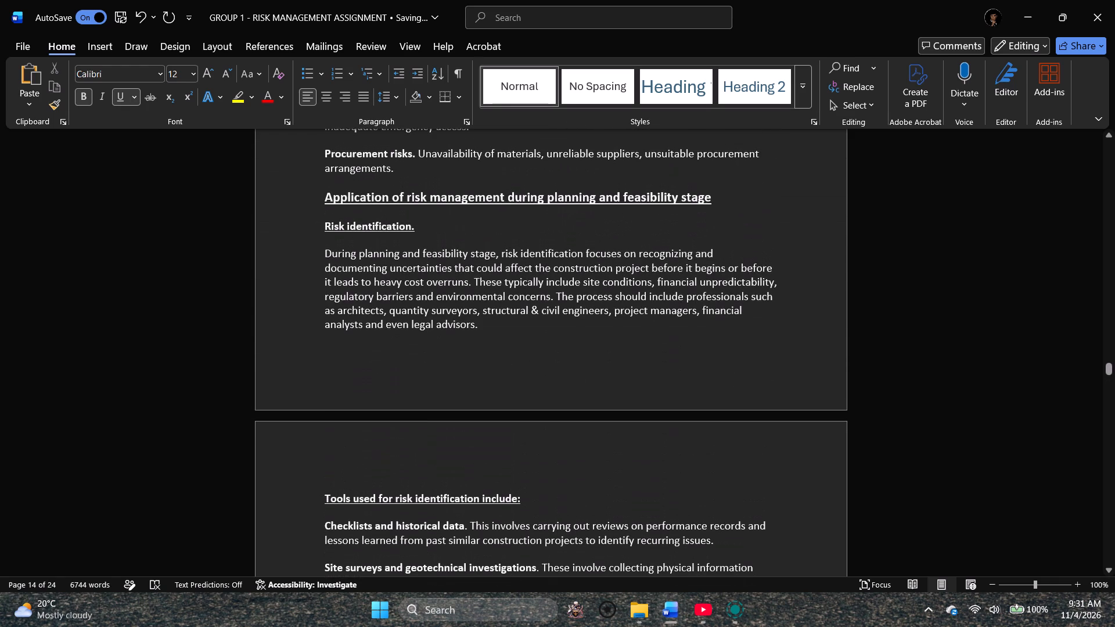
scroll(641, 325, "up", 1)
scroll(500, 273, "down", 1)
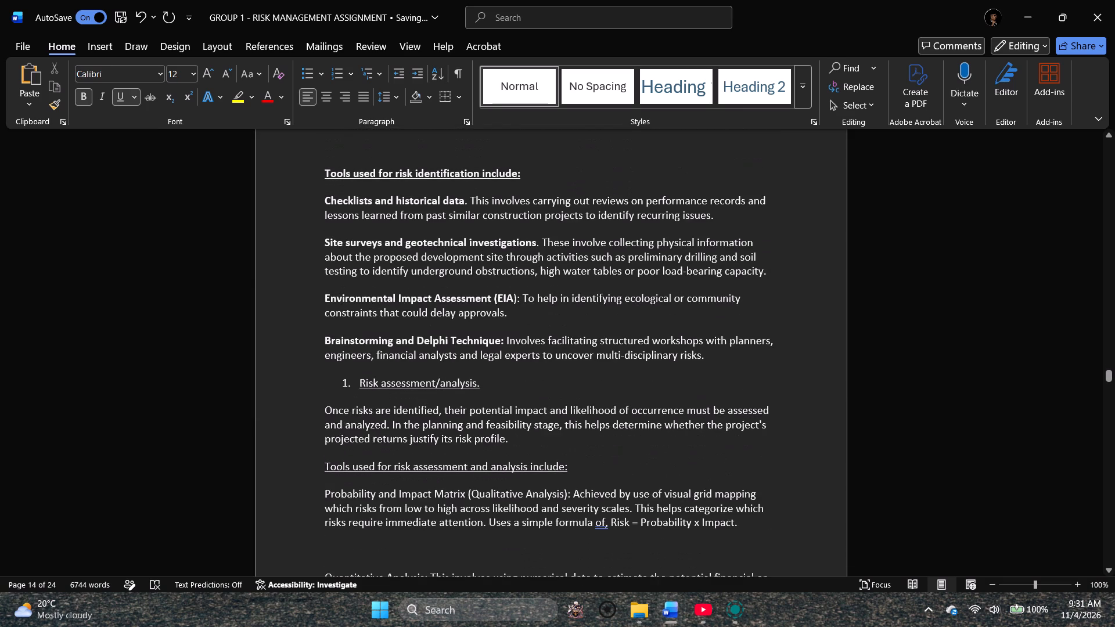
scroll(500, 273, "down", 1)
scroll(500, 273, "up", 3)
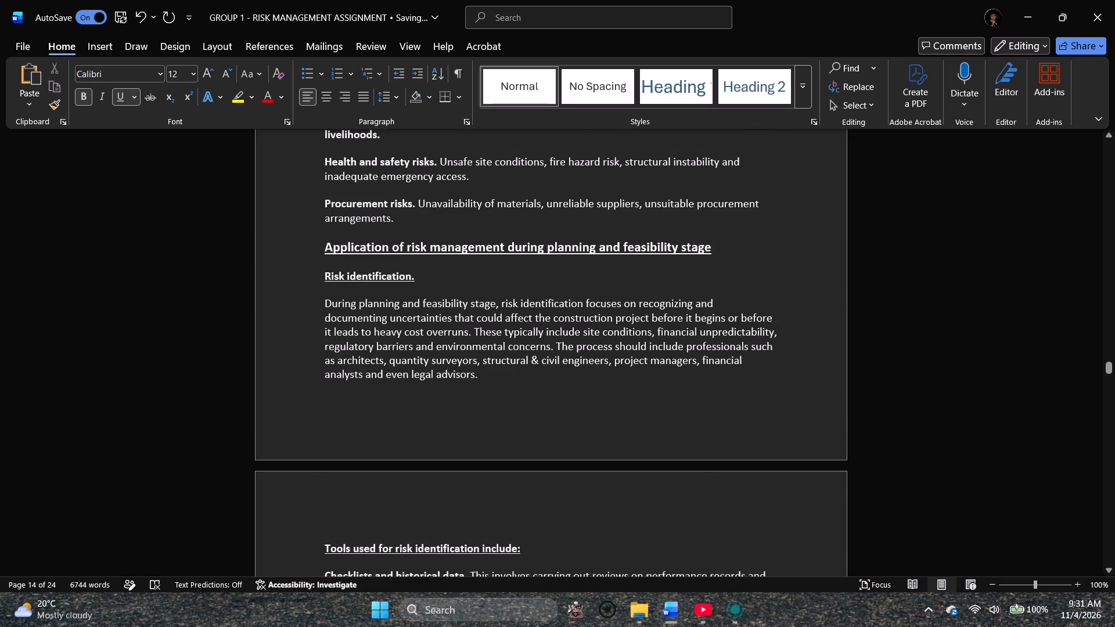
left_click(321, 278)
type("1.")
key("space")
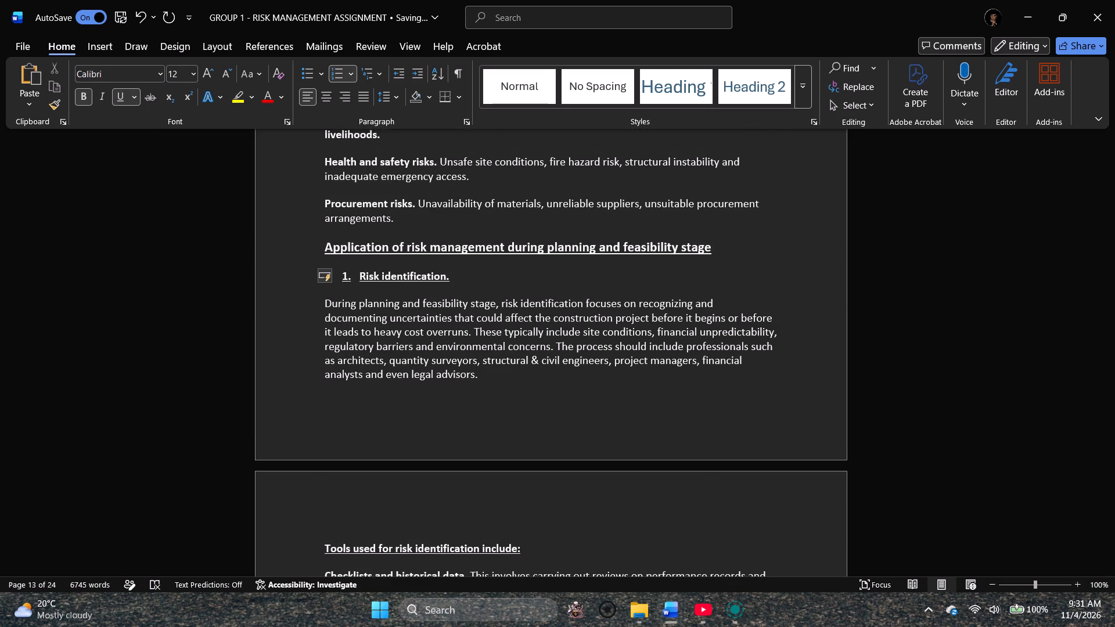
Renumber the "Risk assessment/analysis." subheading as 2 and make it bold.
scroll(477, 333, "down", 3)
left_click(358, 404)
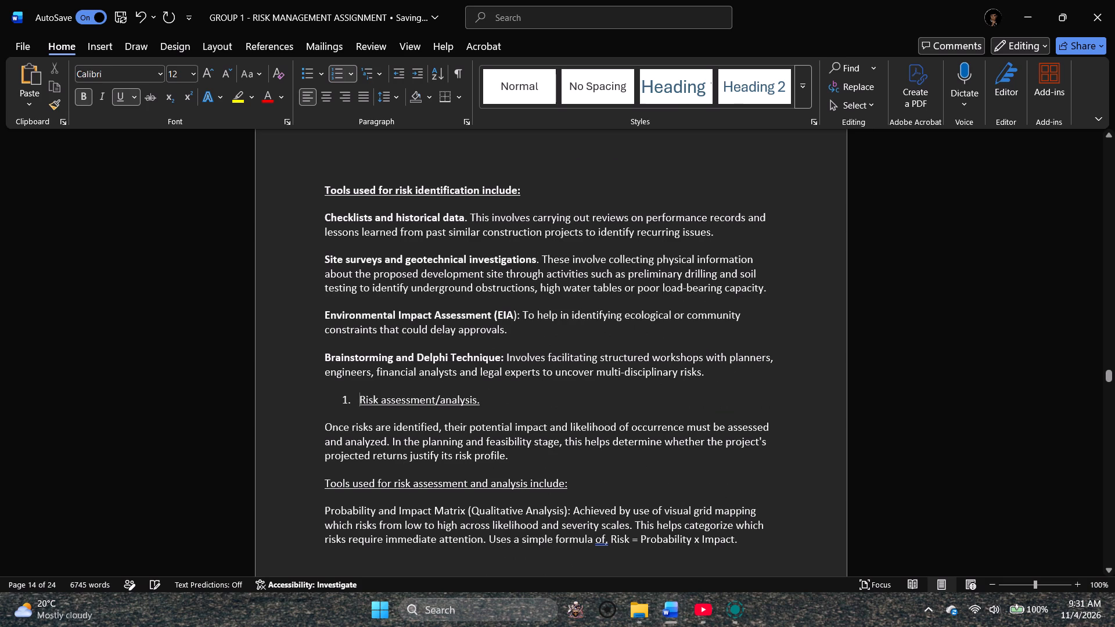
key("BackSpace")
key("BackSpace")
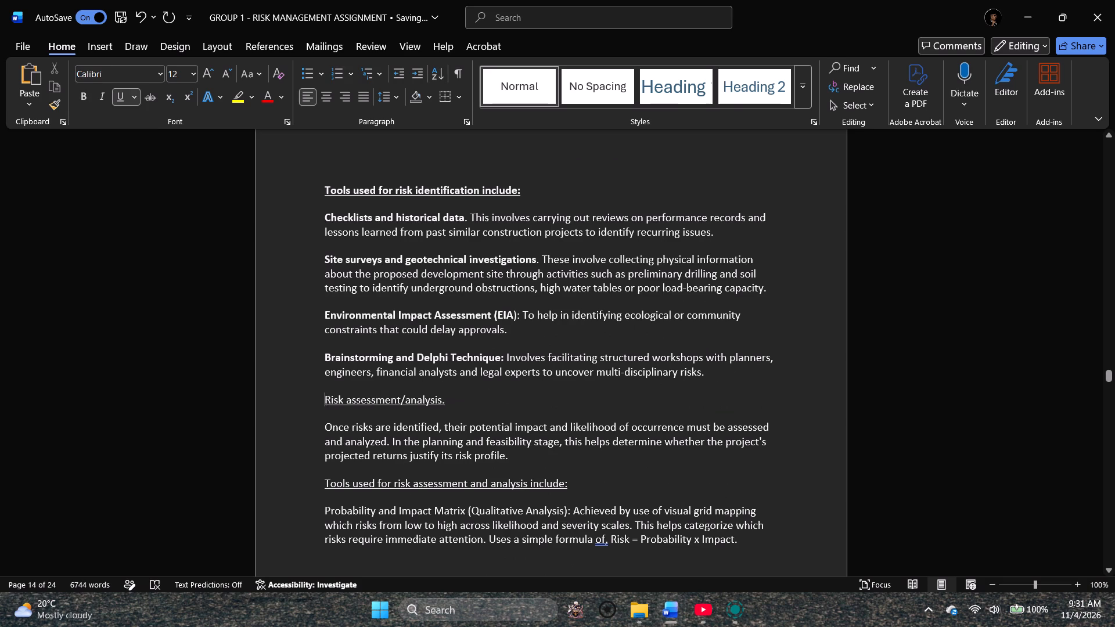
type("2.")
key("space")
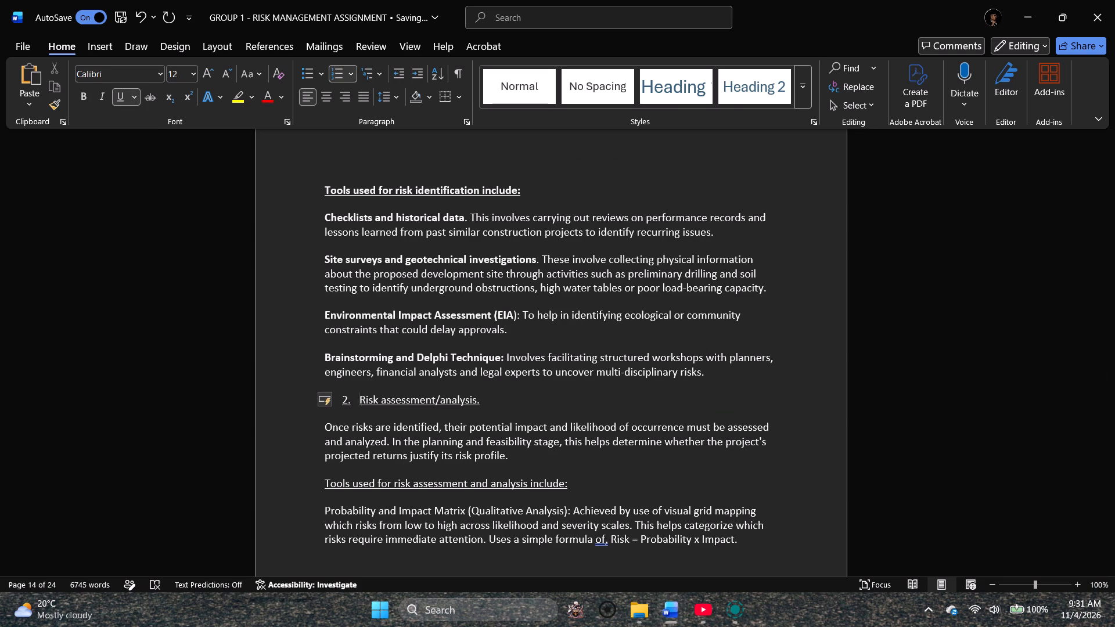
left_click_drag(491, 407, 343, 399)
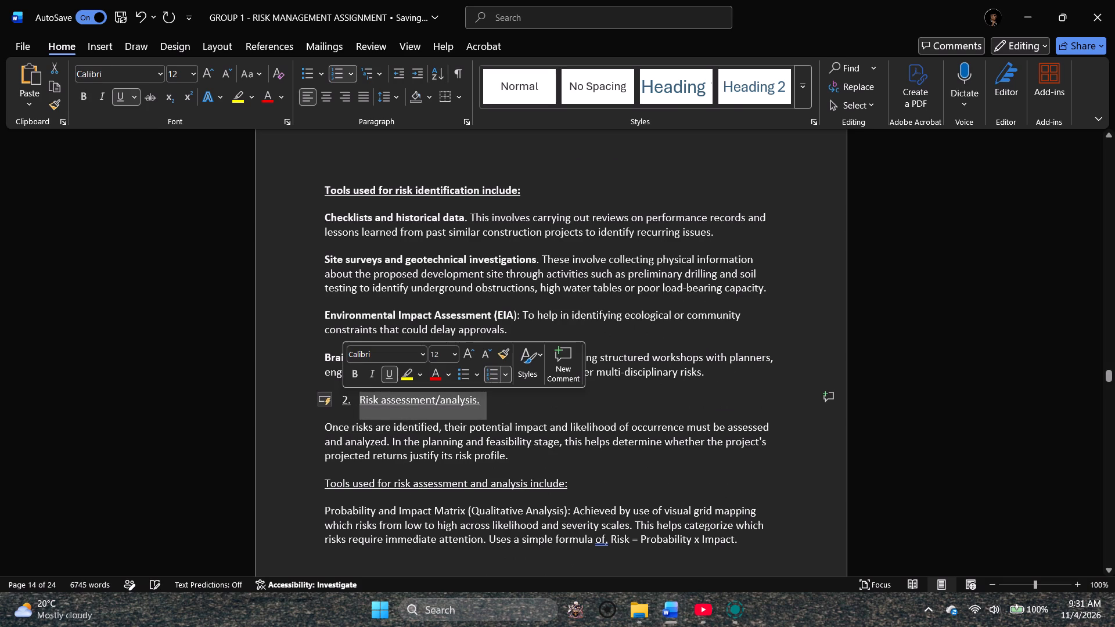
left_click(356, 376)
left_click(505, 403)
Make the underlined subheading "Tools used for risk assessment and analysis include:" bold.
scroll(505, 403, "down", 2)
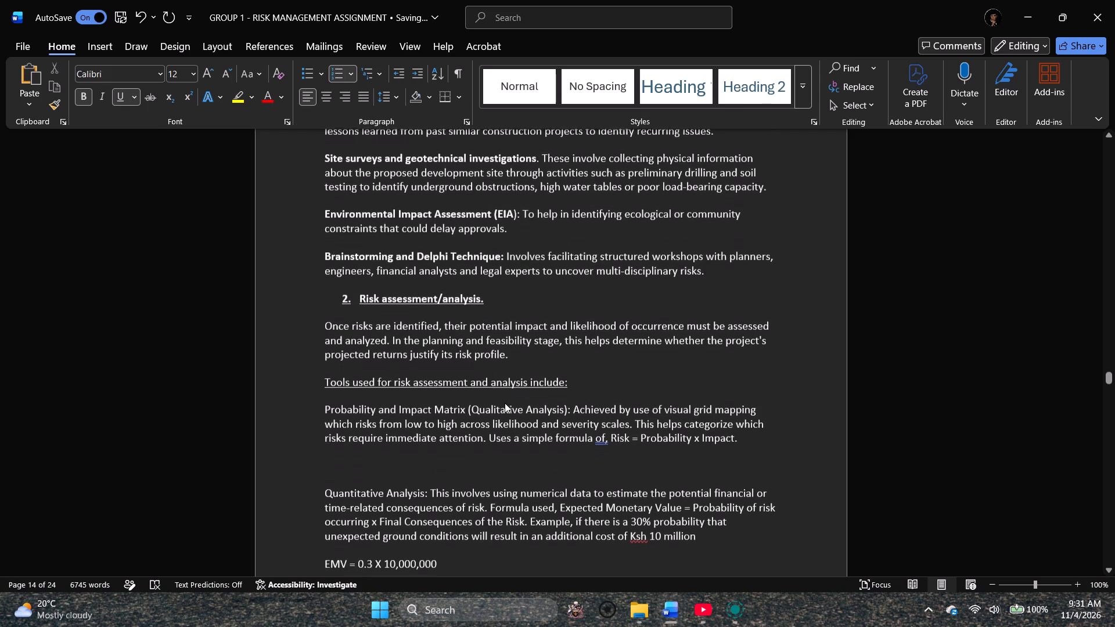
left_click_drag(593, 360, 405, 342)
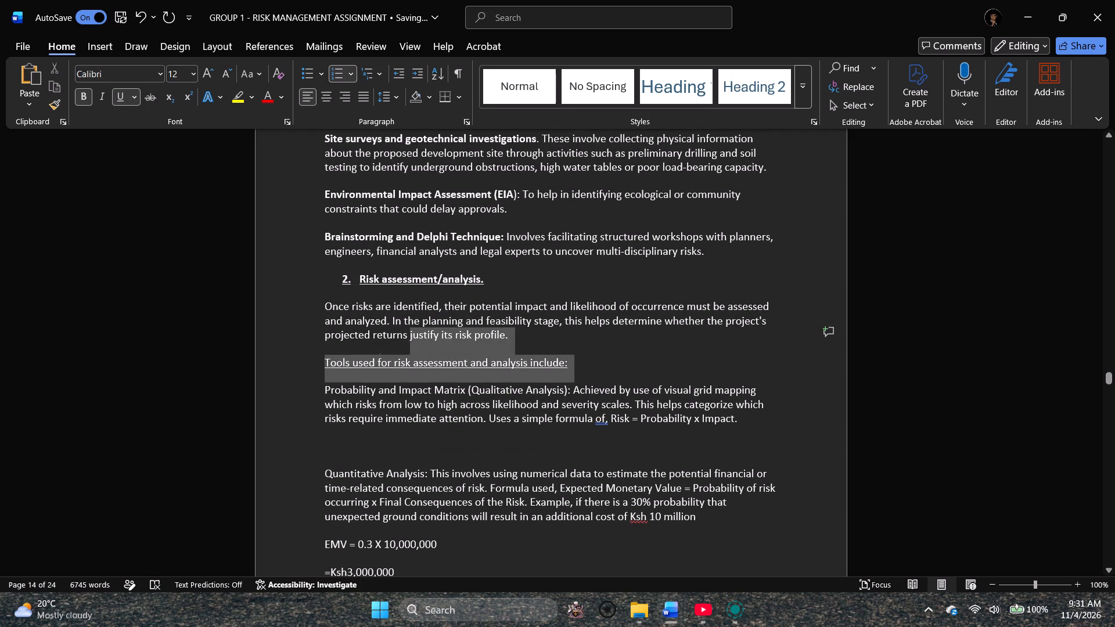
left_click_drag(405, 342, 333, 368)
left_click(323, 363)
left_click_drag(323, 363, 574, 363)
left_click(585, 347)
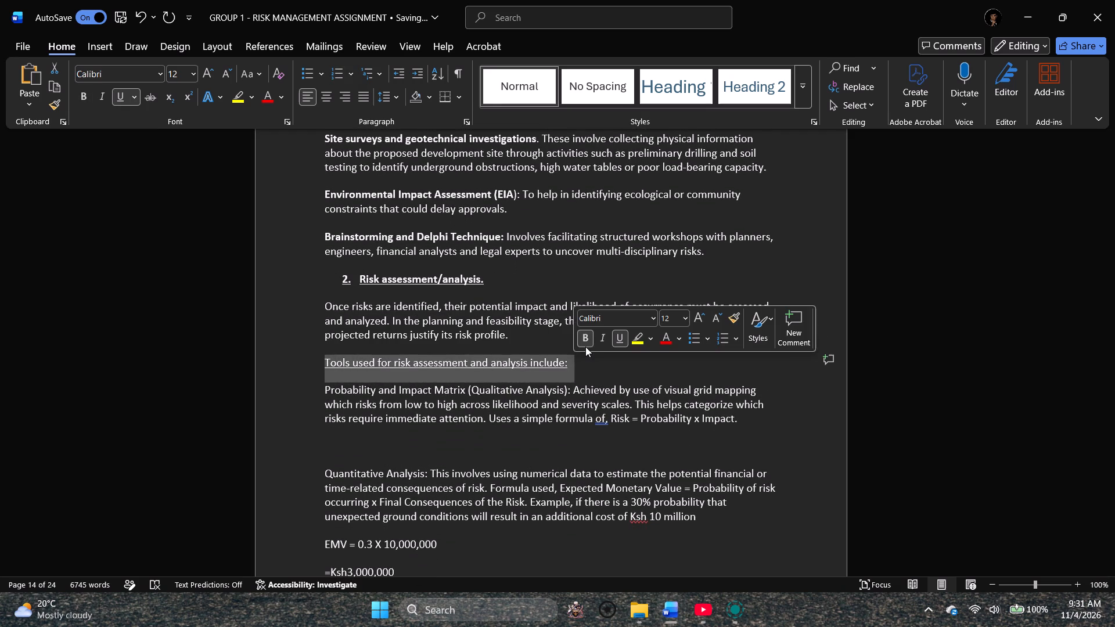
left_click(454, 418)
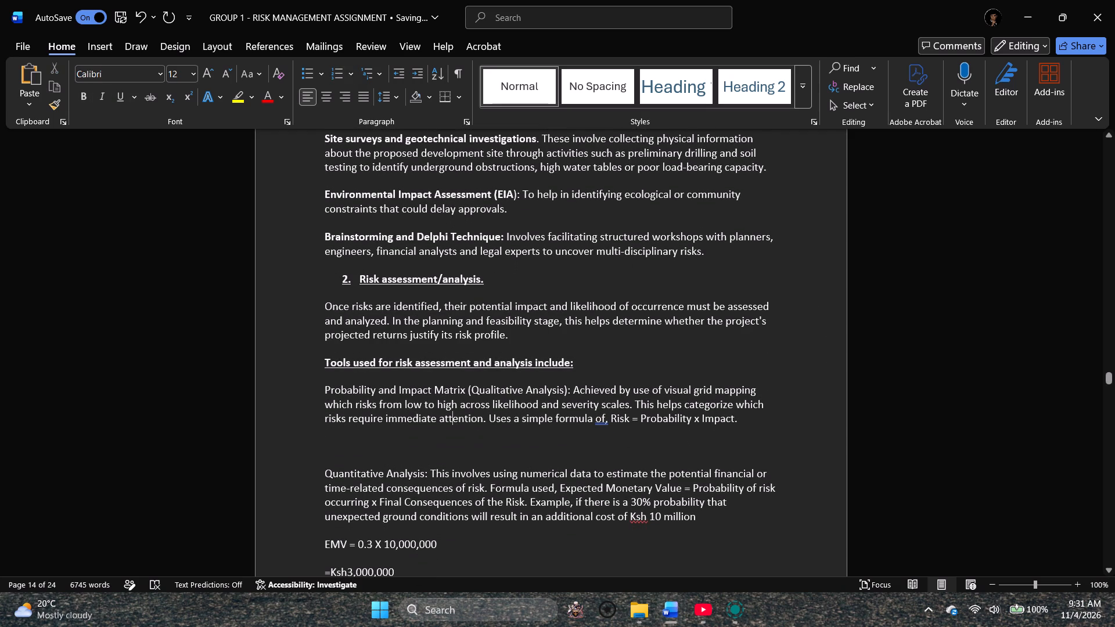
Bold the lead-ins "Probability and Impact Matrix (Qualitative Analysis):" and "Quantitative Analysis:".
left_click_drag(569, 389, 325, 387)
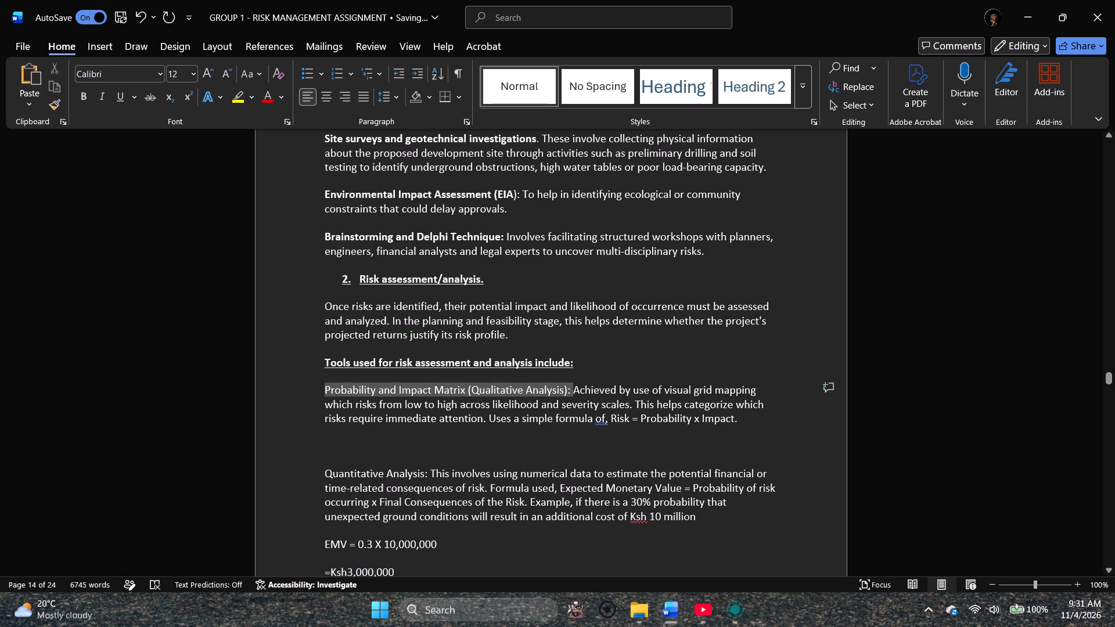
left_click_drag(325, 387, 323, 385)
left_click(333, 356)
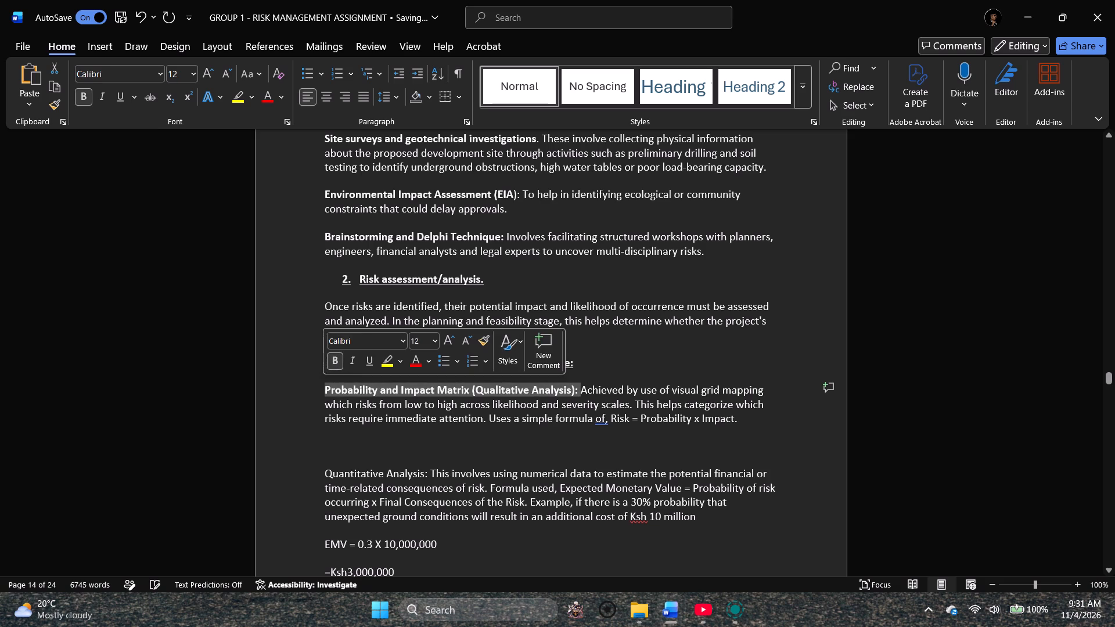
left_click_drag(427, 475, 344, 471)
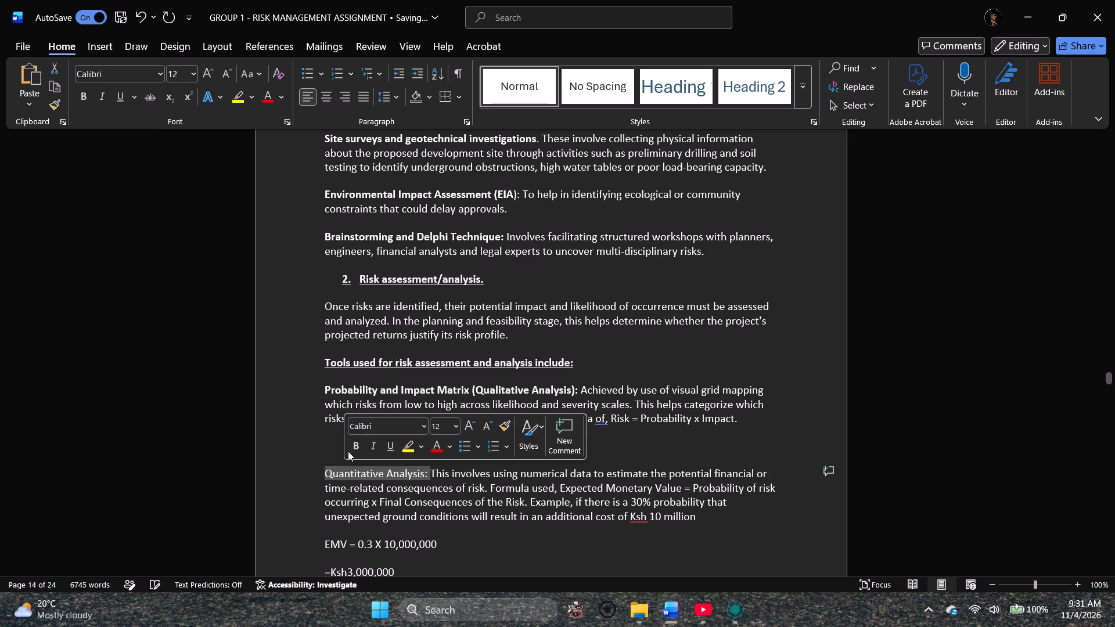
left_click(351, 448)
Remove the blank line above the "Quantitative Analysis" paragraph, keeping it as a separate paragraph.
left_click(322, 472)
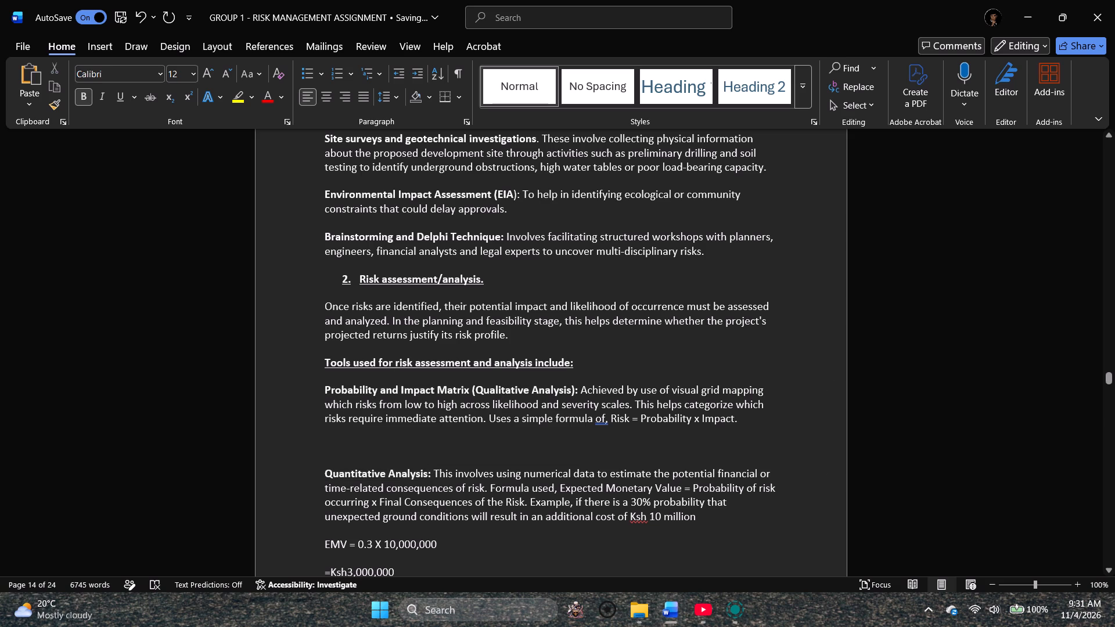
key("BackSpace")
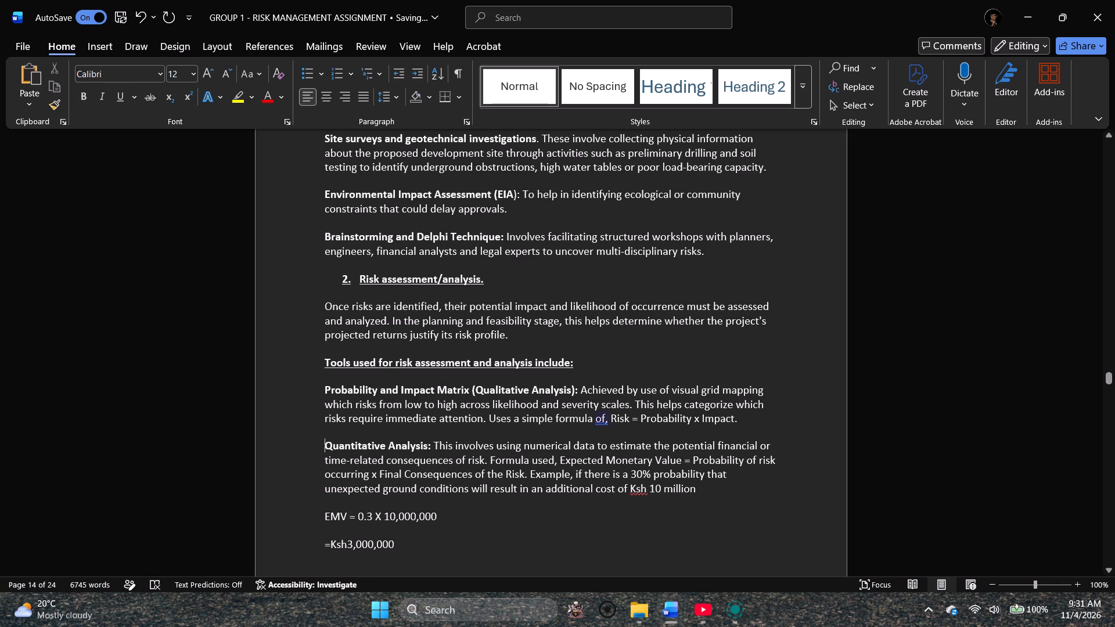
Accept the correction removing the comma after "formula of" and the spelling suggestion "Kshs" before "10 million".
left_click(599, 422)
left_click(606, 477)
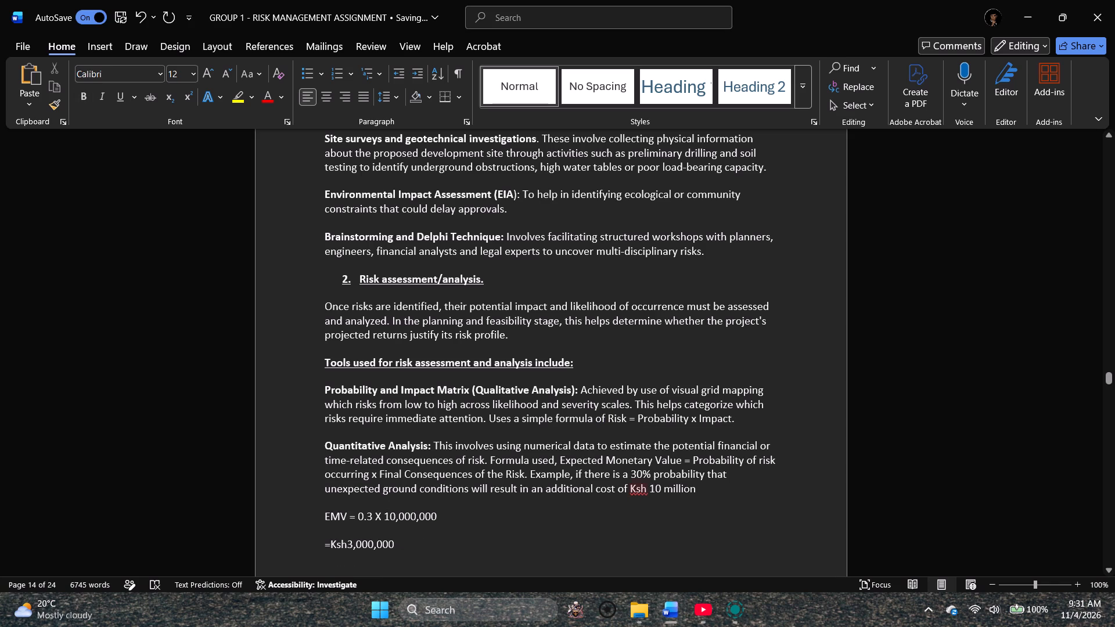
left_click(642, 489)
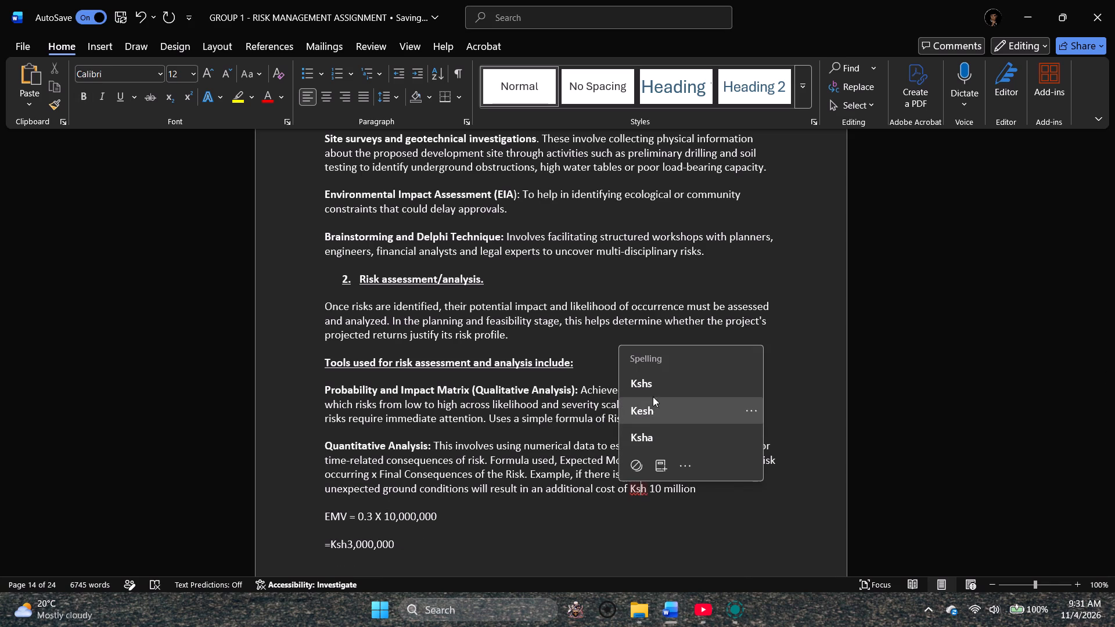
left_click(653, 386)
scroll(648, 394, "down", 5)
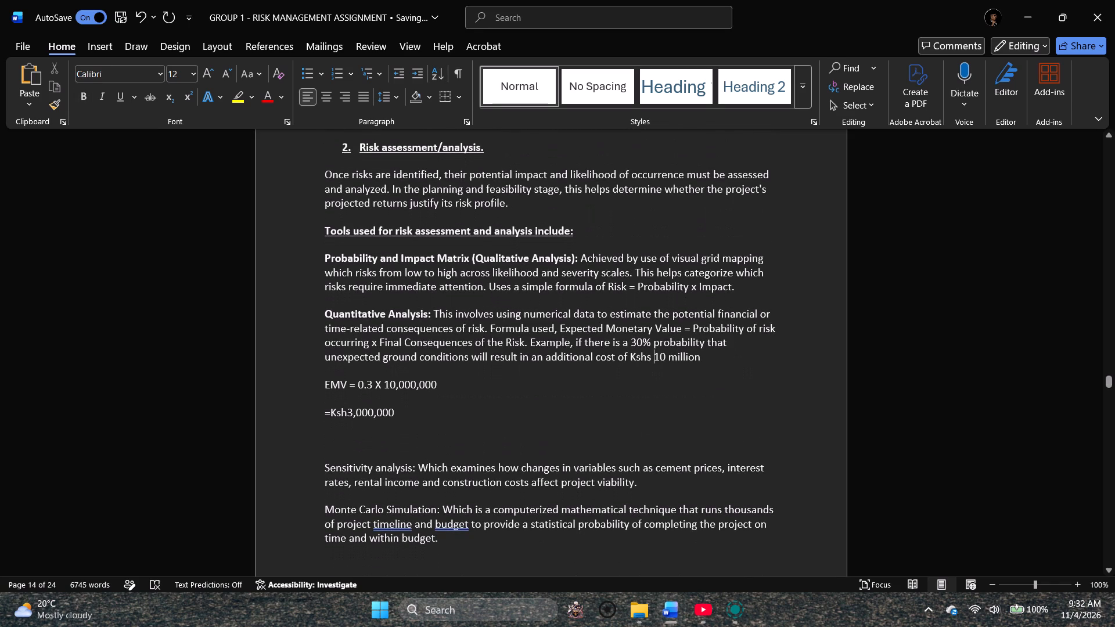
Remove the blank line above the "Sensitivity analysis" paragraph.
left_click(326, 462)
key("BackSpace")
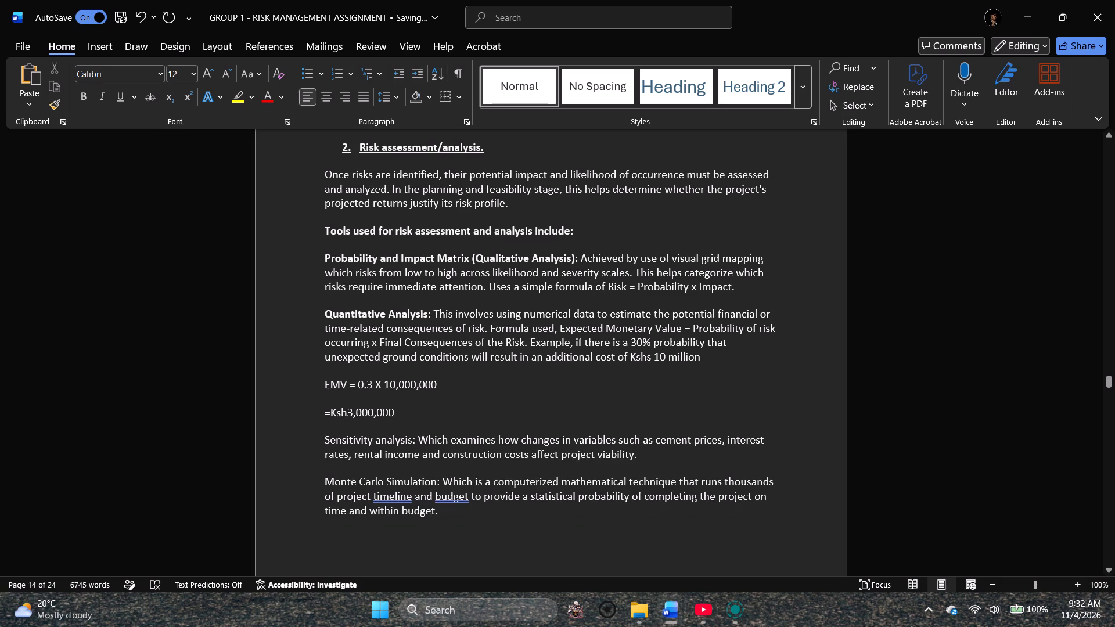
Bold the lead-ins "Sensitivity analysis:", "Monte Carlo Simulation:" and "Site investigation and technical analysis:".
left_click_drag(415, 442, 334, 436)
left_click(340, 410)
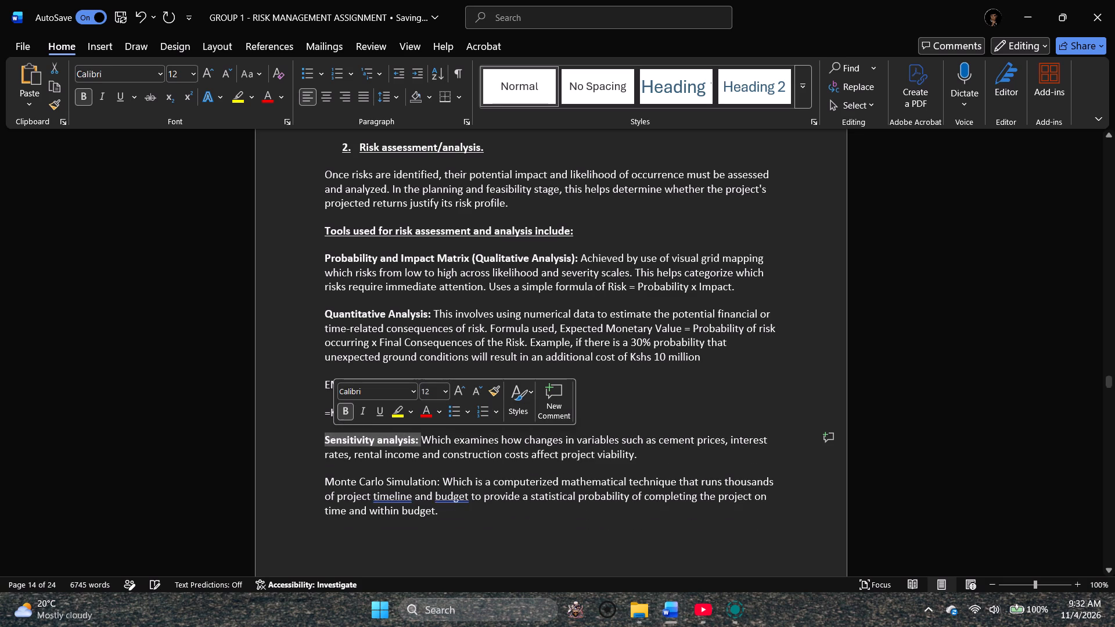
left_click_drag(440, 479, 328, 482)
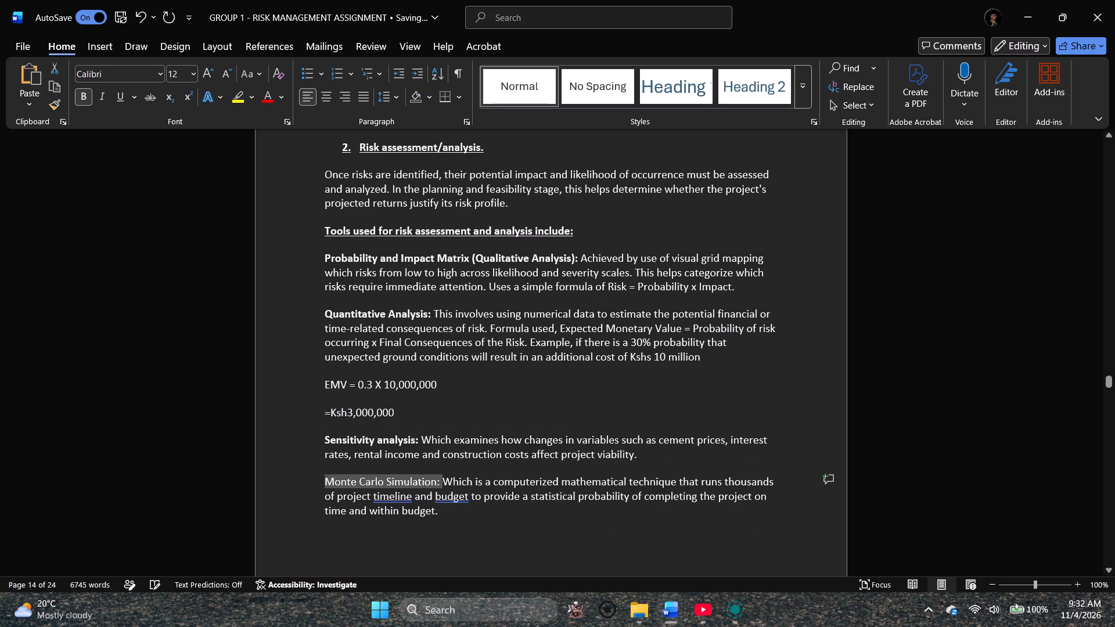
left_click_drag(328, 482, 328, 482)
left_click(336, 461)
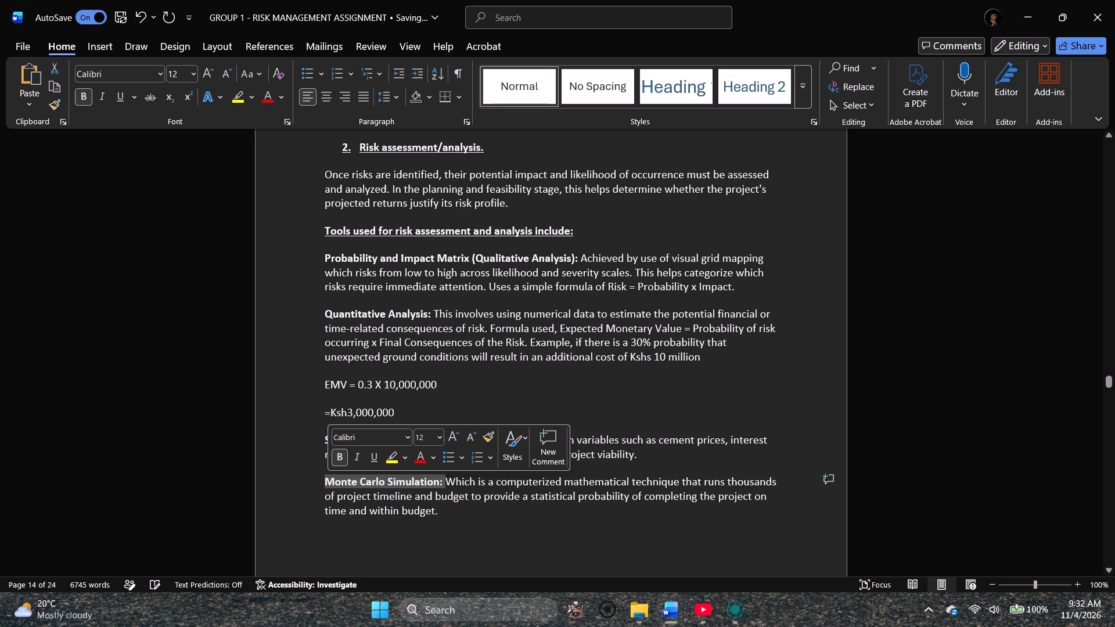
left_click(451, 514)
scroll(451, 514, "down", 5)
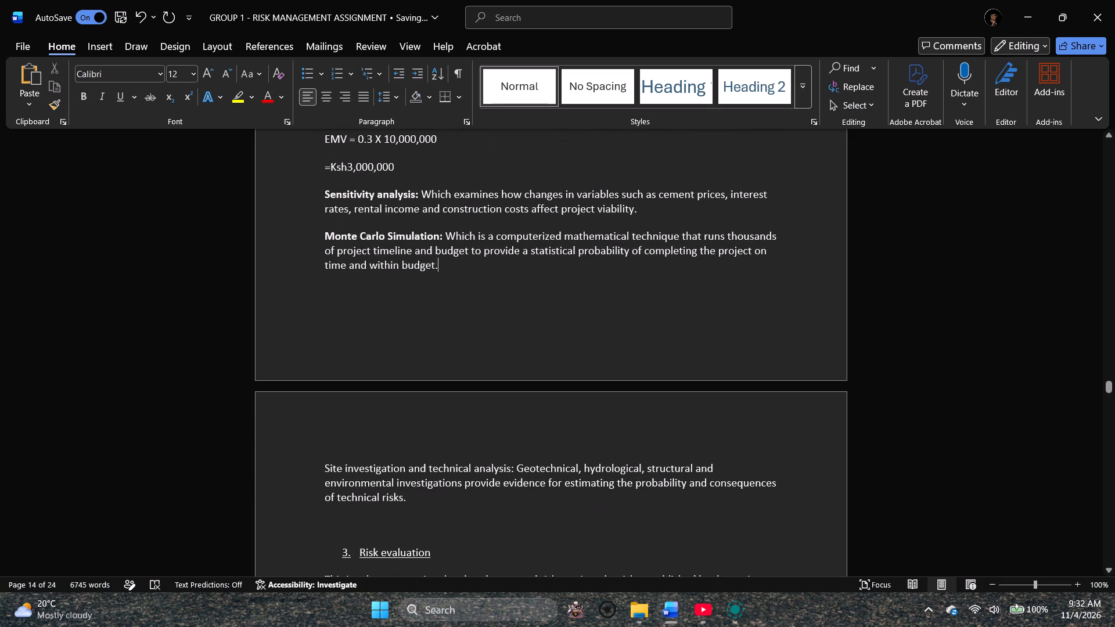
left_click_drag(514, 473, 329, 460)
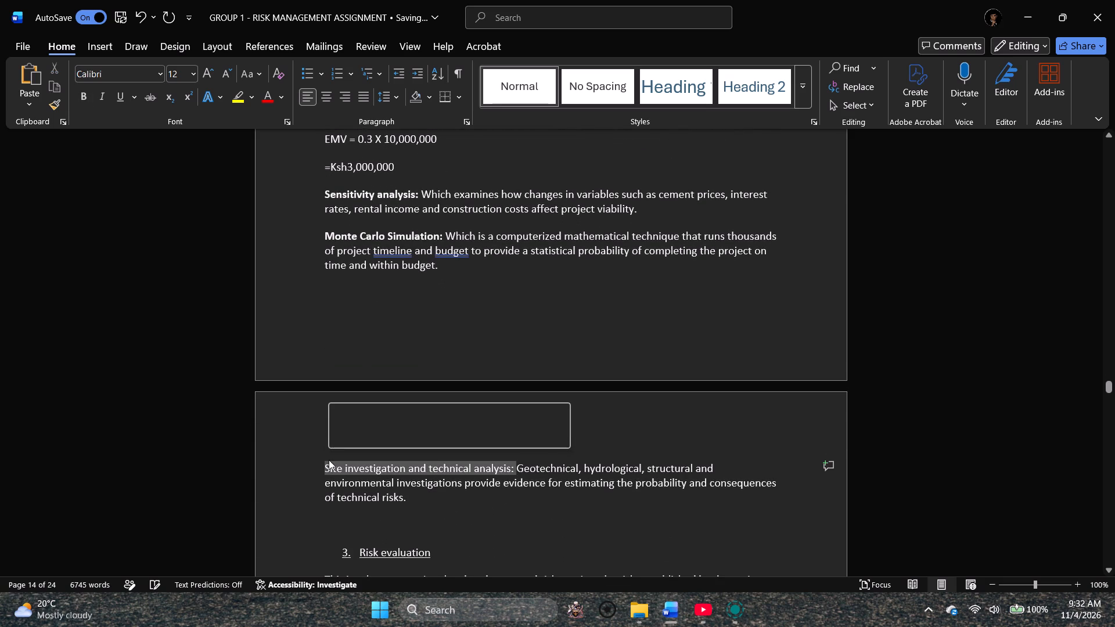
left_click(345, 436)
Accept the grammar suggestion "timelines" in the Monte Carlo Simulation paragraph.
left_click(400, 244)
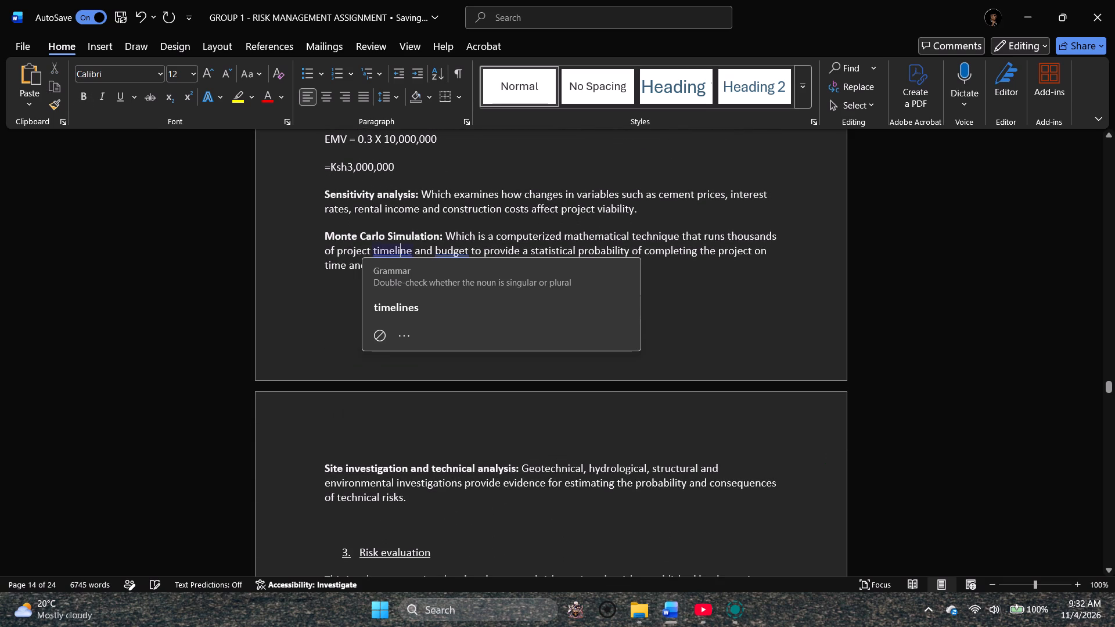
left_click(415, 301)
left_click(460, 247)
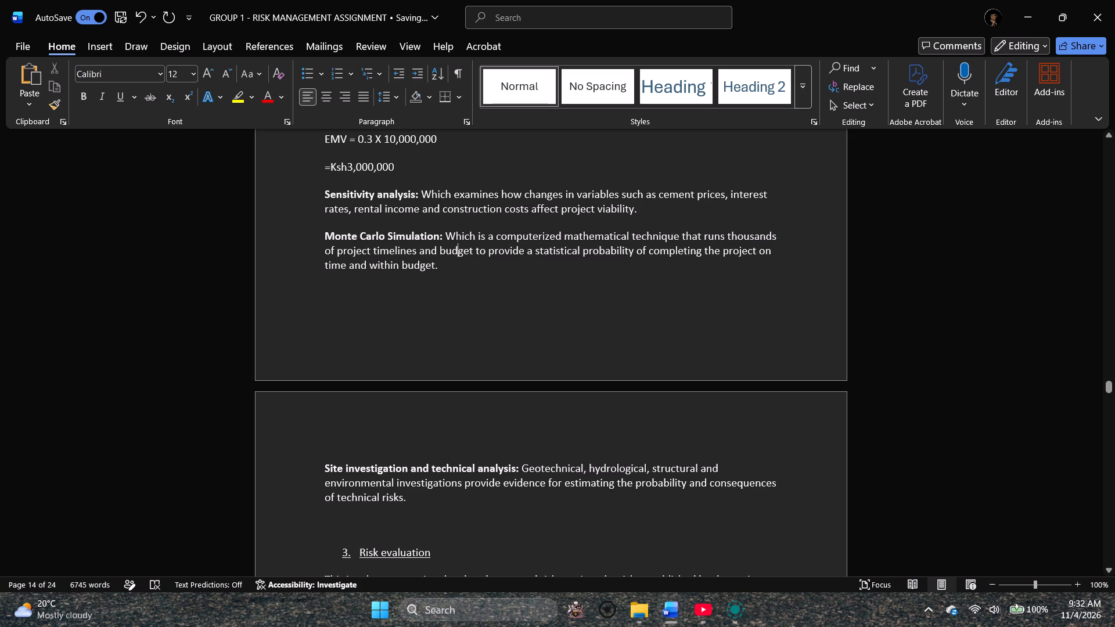
left_click(463, 479)
Remove the blank line before the "Site investigation and technical analysis" paragraph, keeping it as a separate paragraph.
scroll(463, 479, "down", 2)
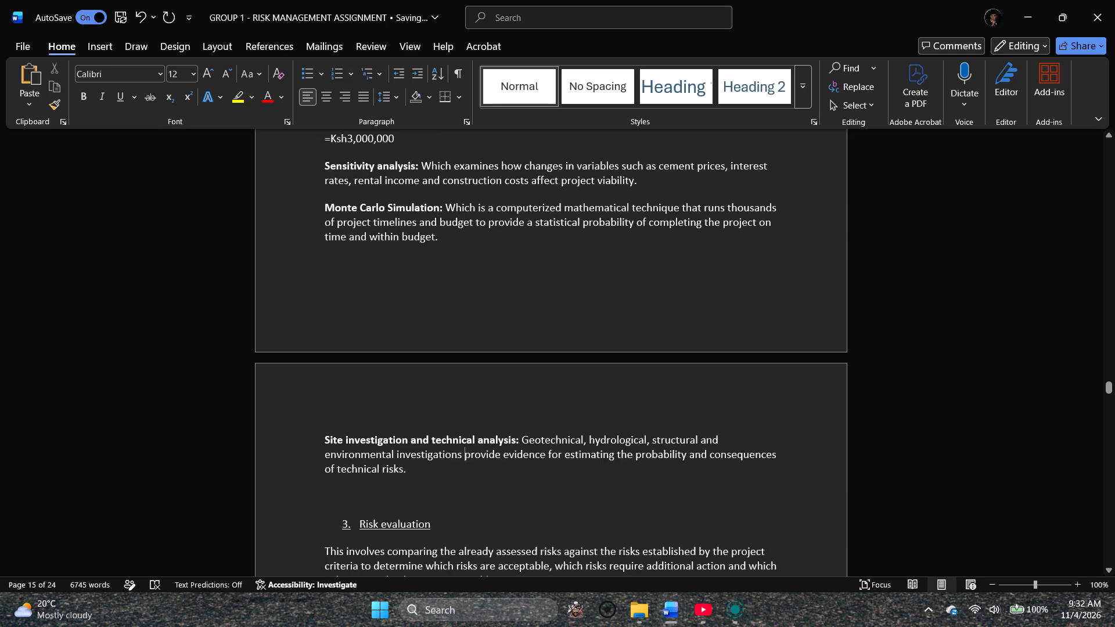
left_click(319, 444)
key("BackSpace")
key("BackSpace")
key("Return")
Close the blank gap above the "Risk evaluation" heading and restore its list number as 3.
scroll(319, 444, "up", 5)
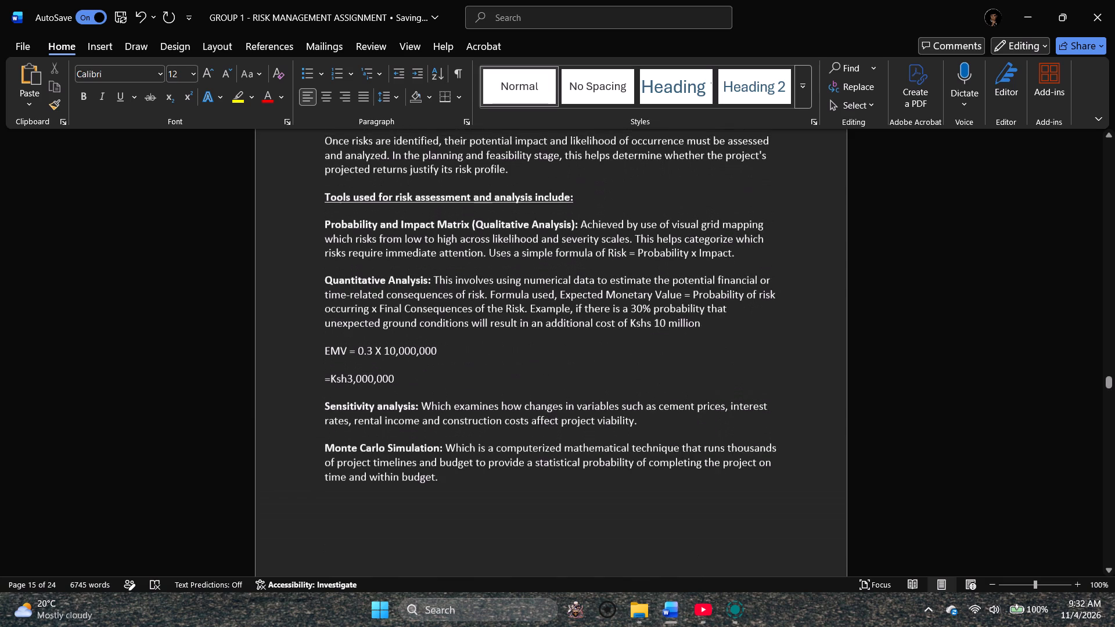
scroll(319, 444, "up", 2)
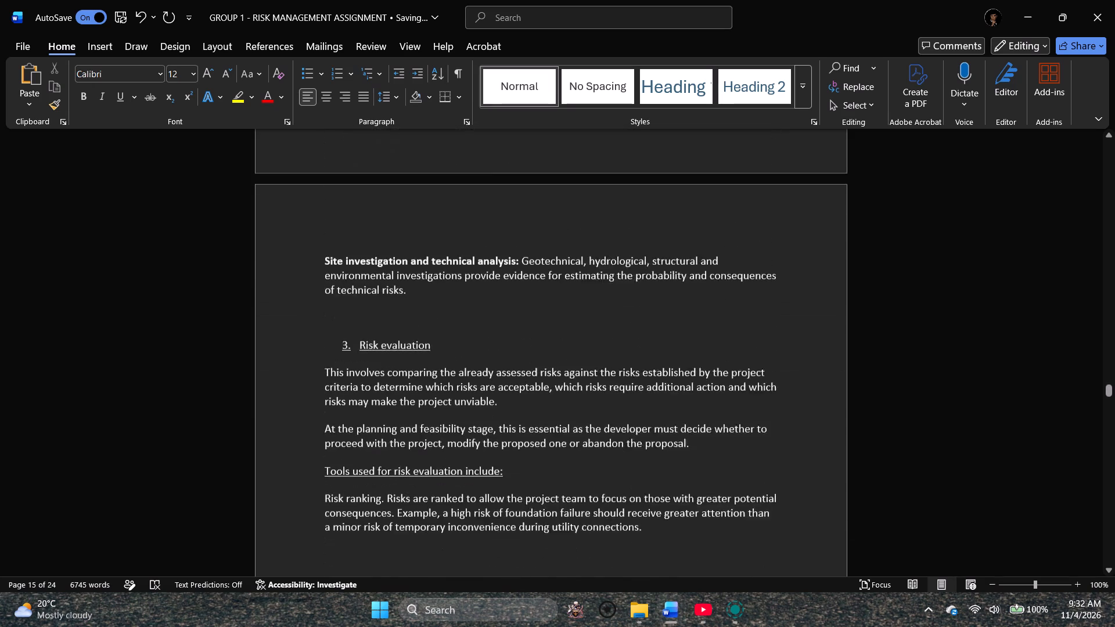
left_click(347, 300)
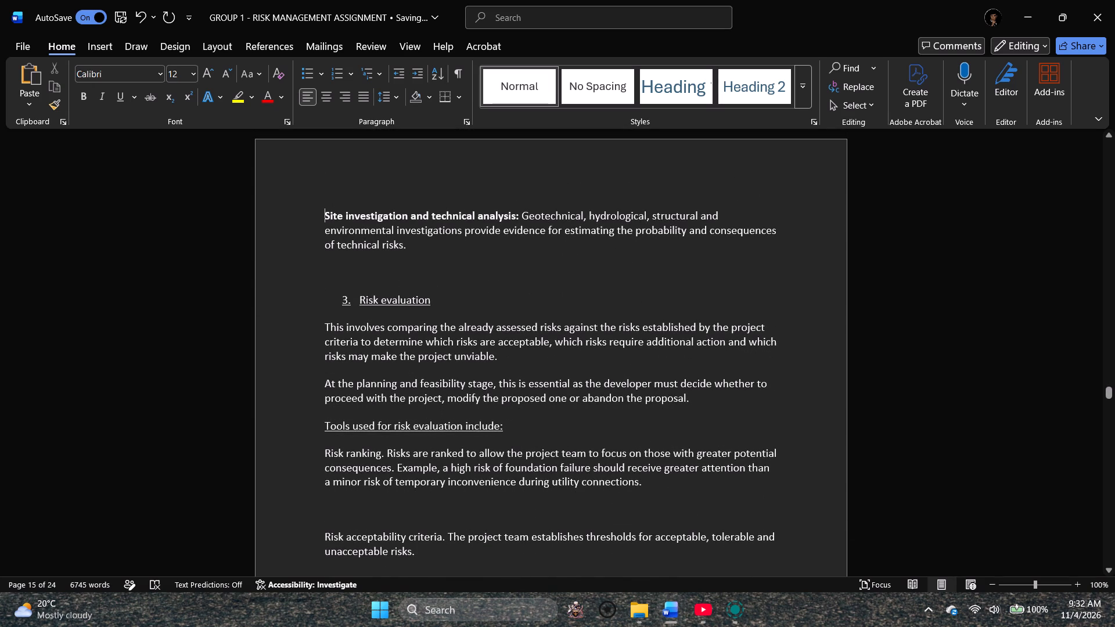
left_click(340, 296)
key("BackSpace")
key("BackSpace")
key("BackSpace")
key("BackSpace")
key("Return")
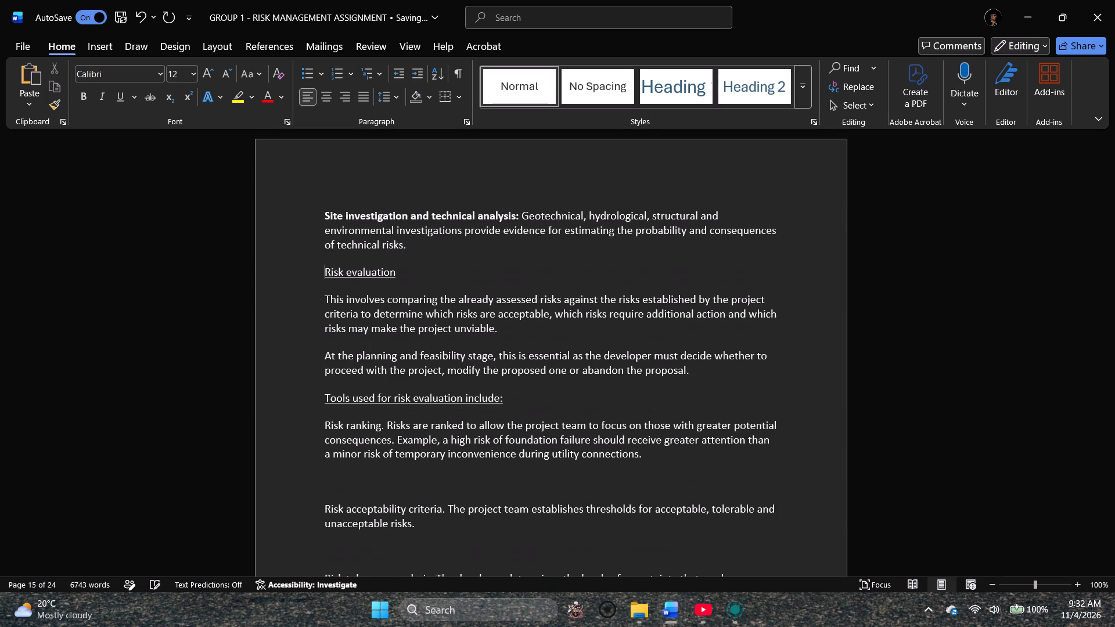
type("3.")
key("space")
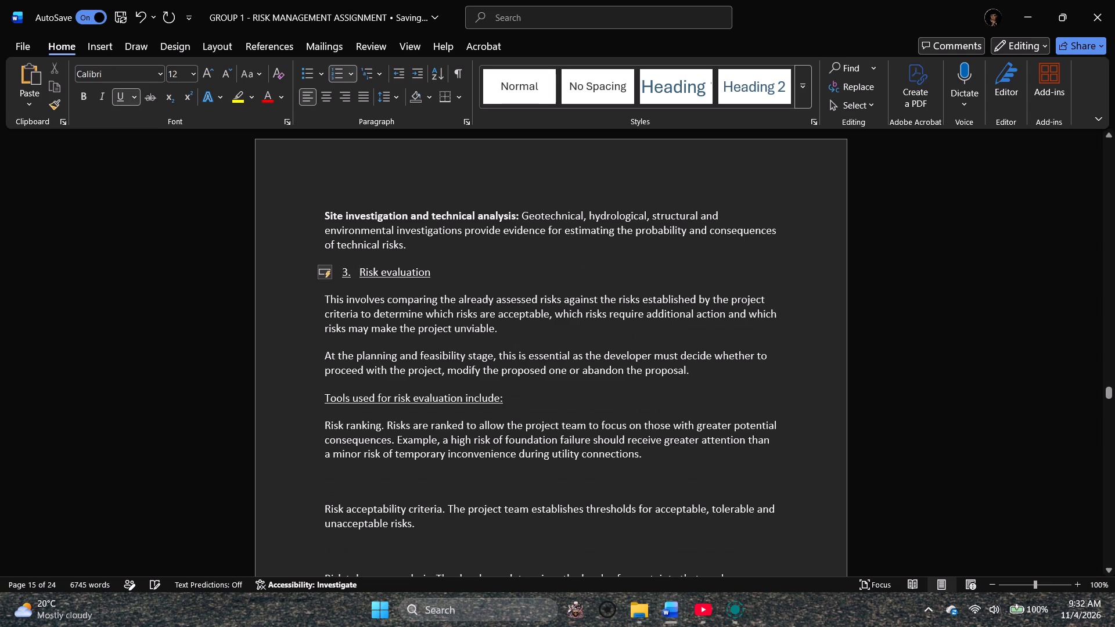
Make the numbered heading "Risk evaluation" bold.
left_click_drag(444, 280, 337, 276)
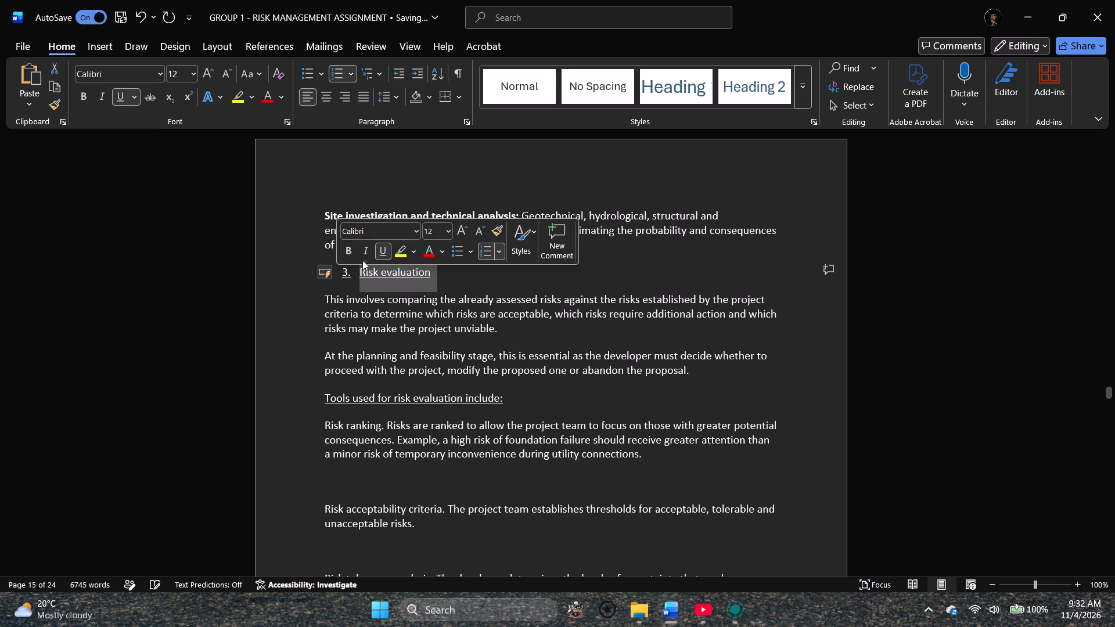
left_click(349, 253)
left_click(412, 301)
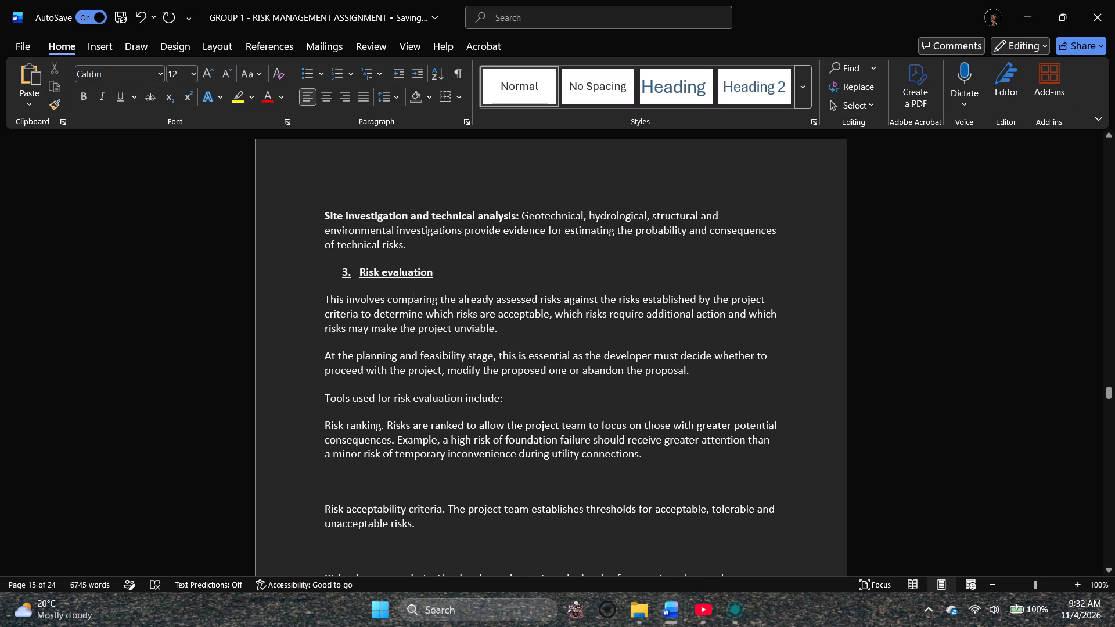
Join the "At the planning and feasibility stage" paragraph to the one before it under Risk evaluation, separated by a space.
left_click(323, 350)
key("BackSpace")
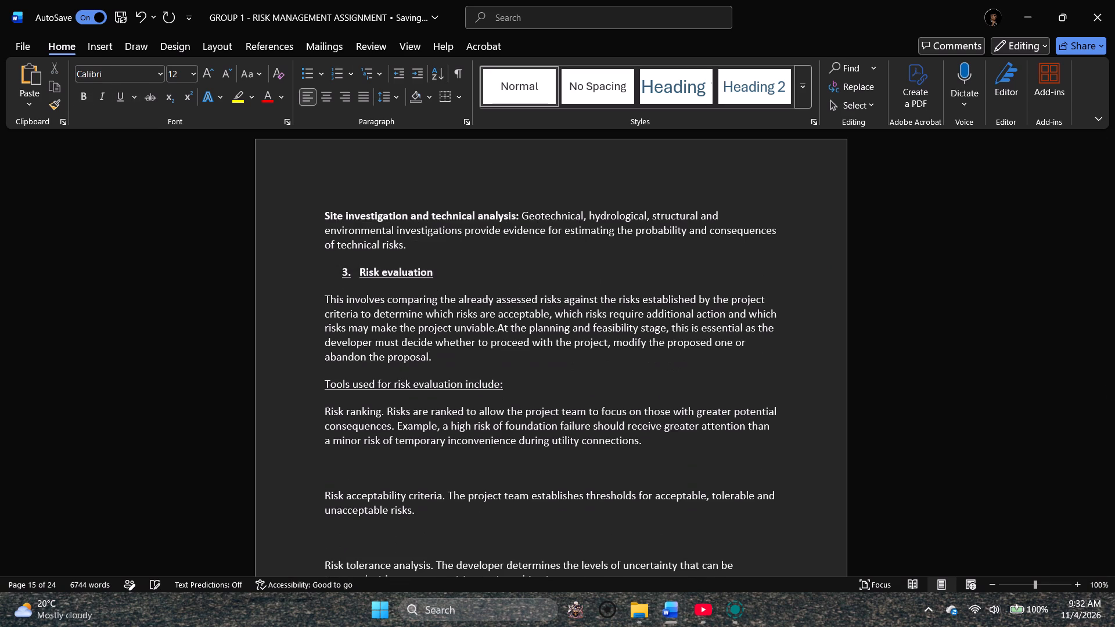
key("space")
Make the underlined subheading "Tools used for risk evaluation include:" bold.
scroll(348, 343, "up", 5)
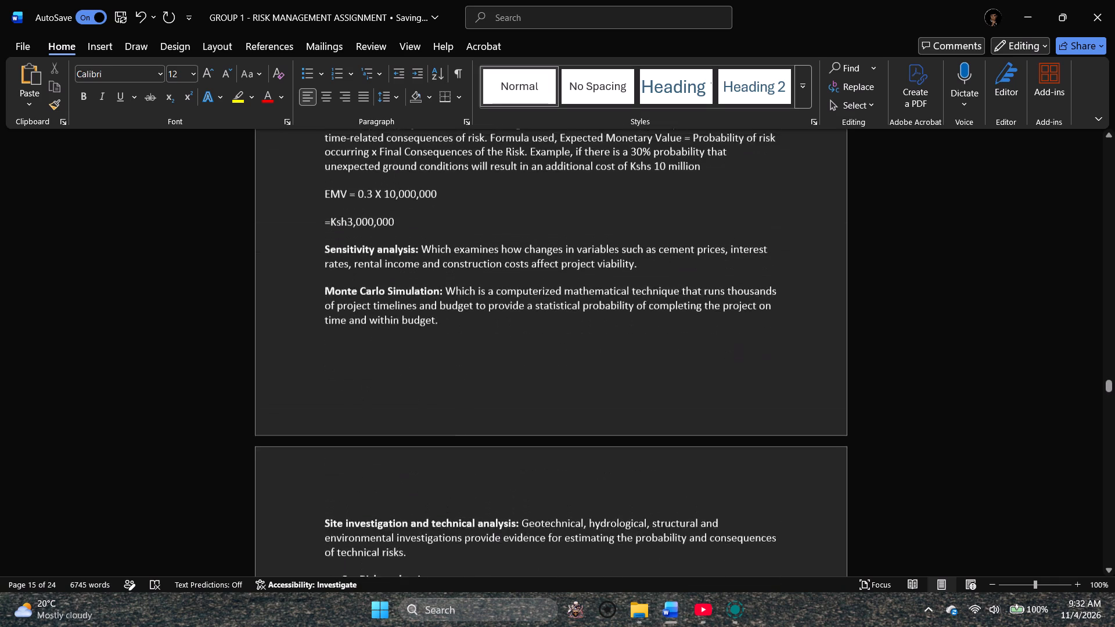
scroll(348, 343, "up", 4)
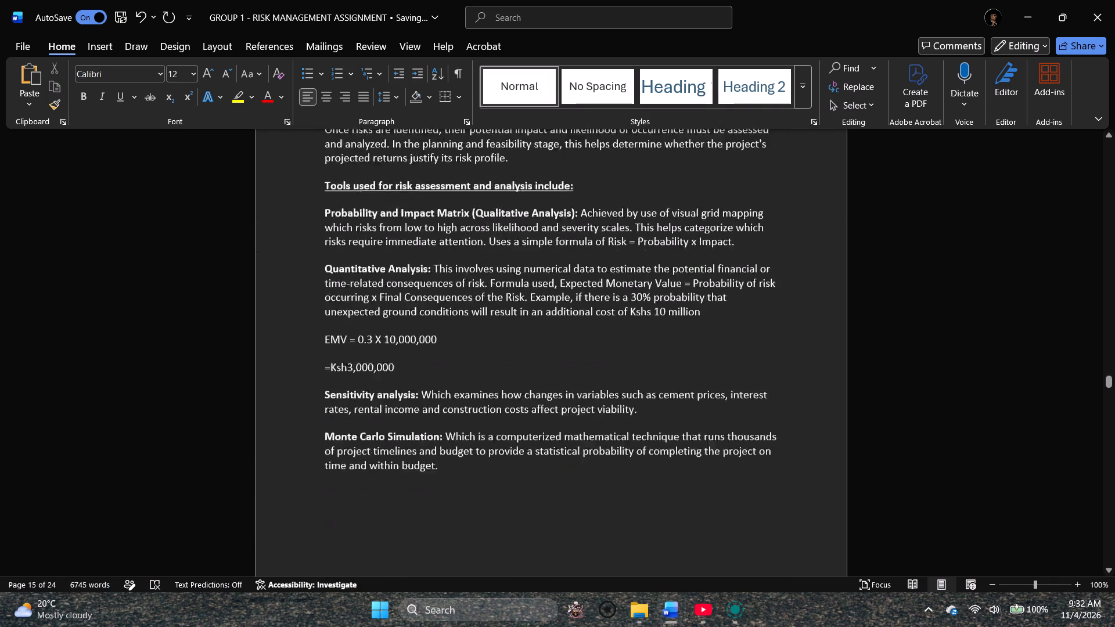
scroll(348, 343, "down", 4)
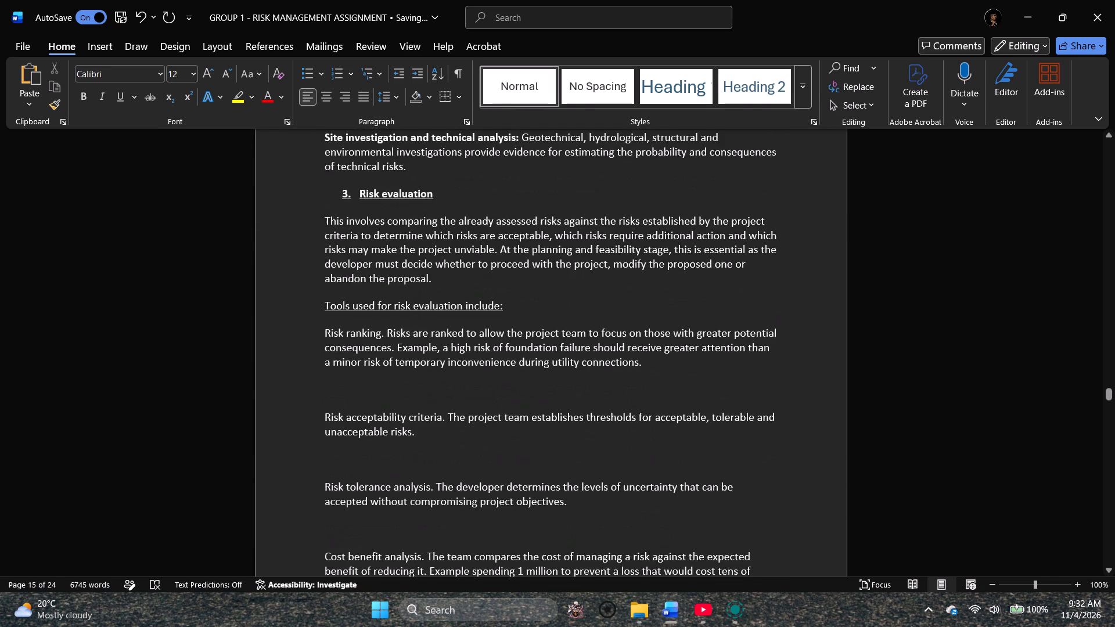
left_click_drag(322, 308, 502, 309)
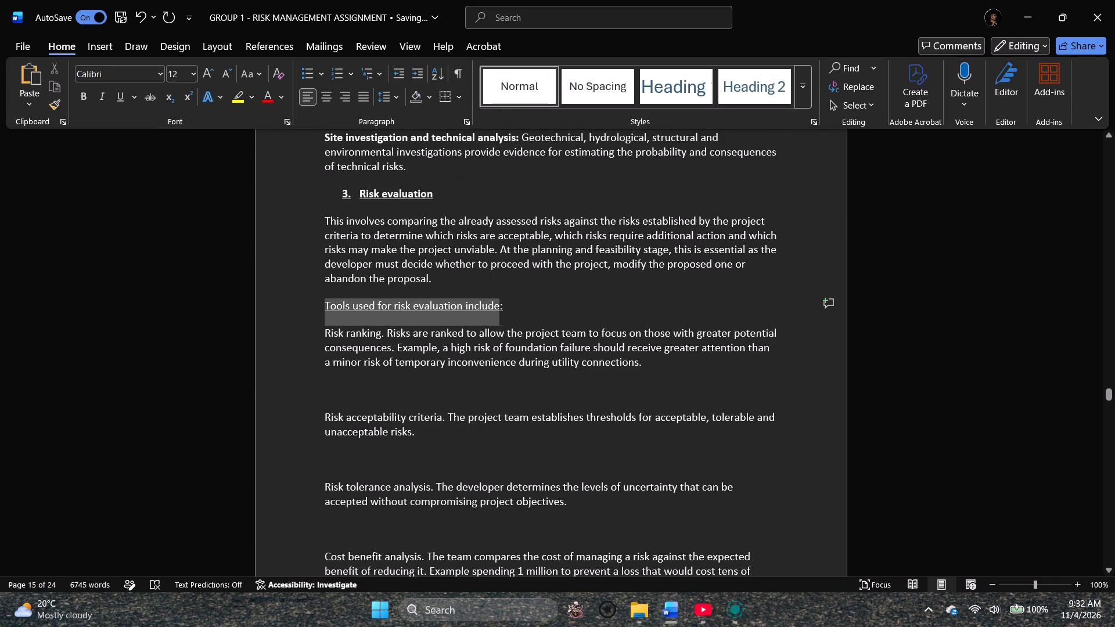
left_click_drag(502, 309, 503, 310)
left_click(519, 284)
left_click(484, 337)
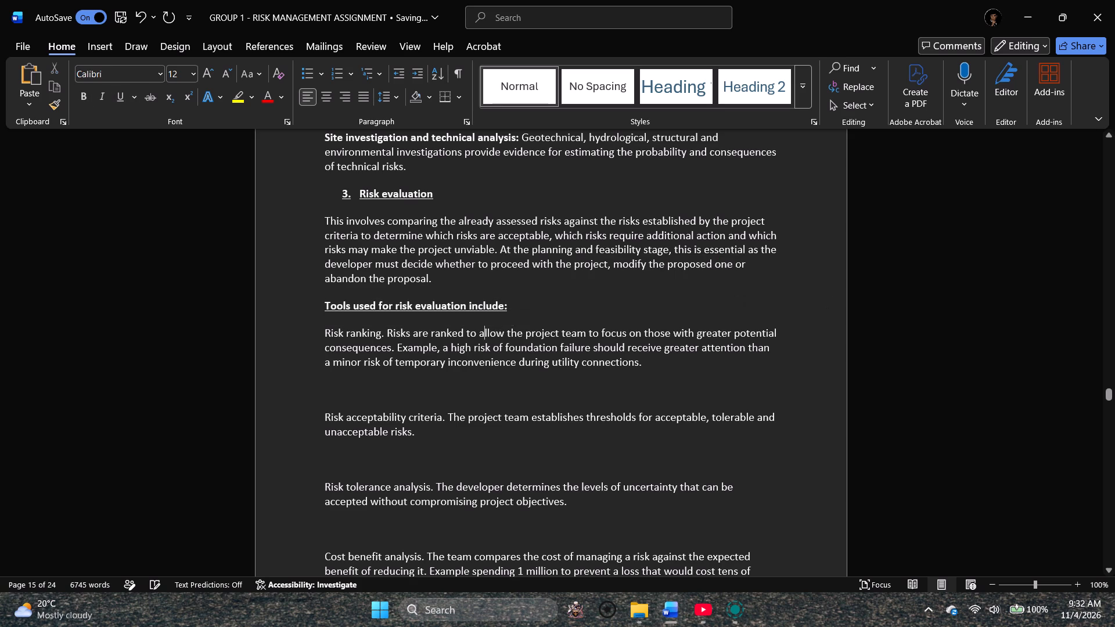
Bold the lead-ins "Risk ranking" and "Risk acceptability criteria." under the risk evaluation tools.
left_click_drag(382, 335, 318, 331)
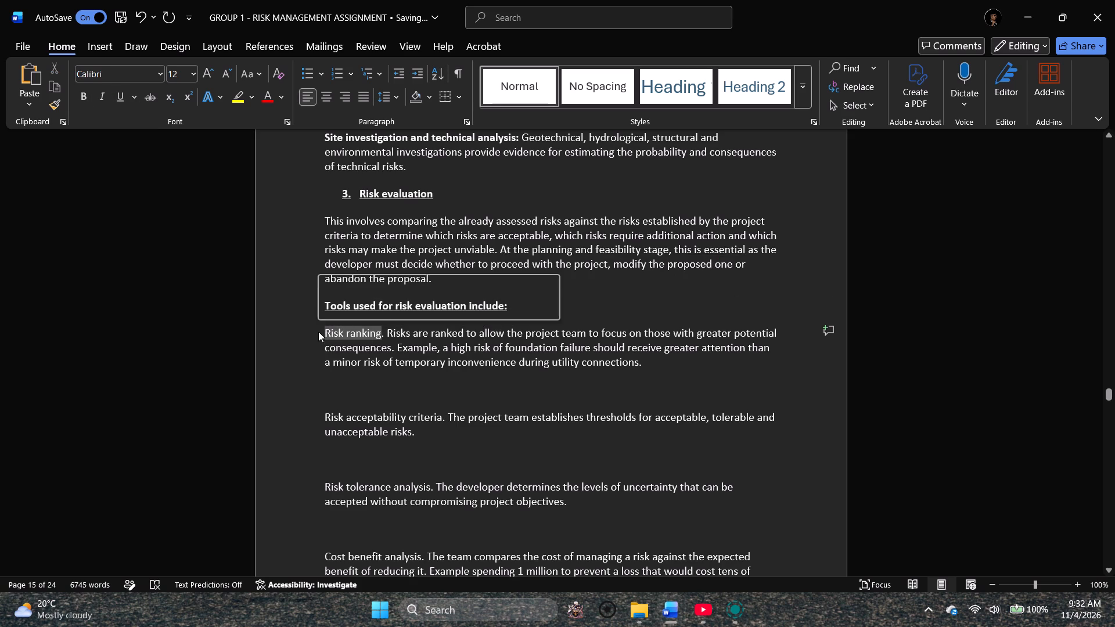
left_click(331, 300)
left_click_drag(447, 417, 323, 416)
left_click(332, 390)
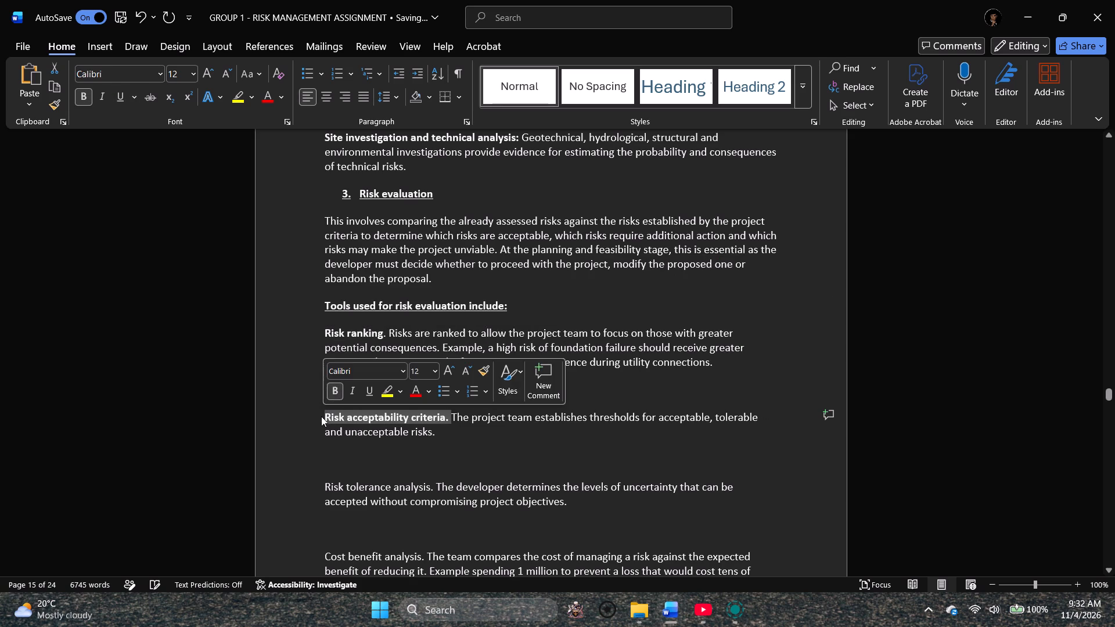
Remove the blank lines above the "Risk acceptability criteria", "Risk tolerance analysis" and "Cost benefit analysis" paragraphs.
left_click(321, 415)
key("BackSpace")
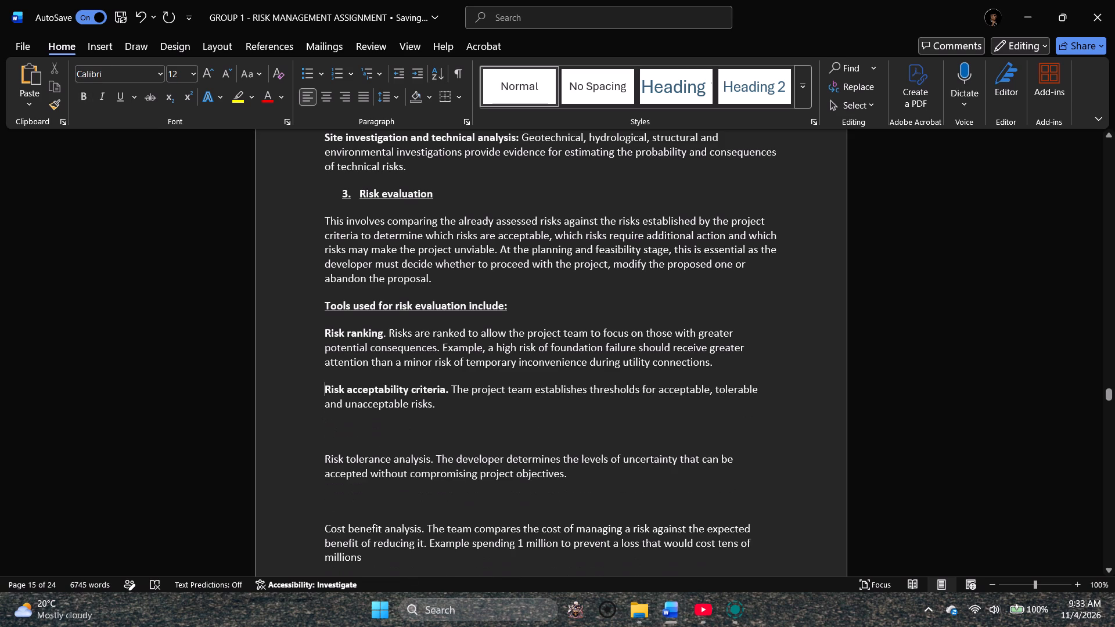
left_click(326, 456)
key("BackSpace")
left_click(323, 505)
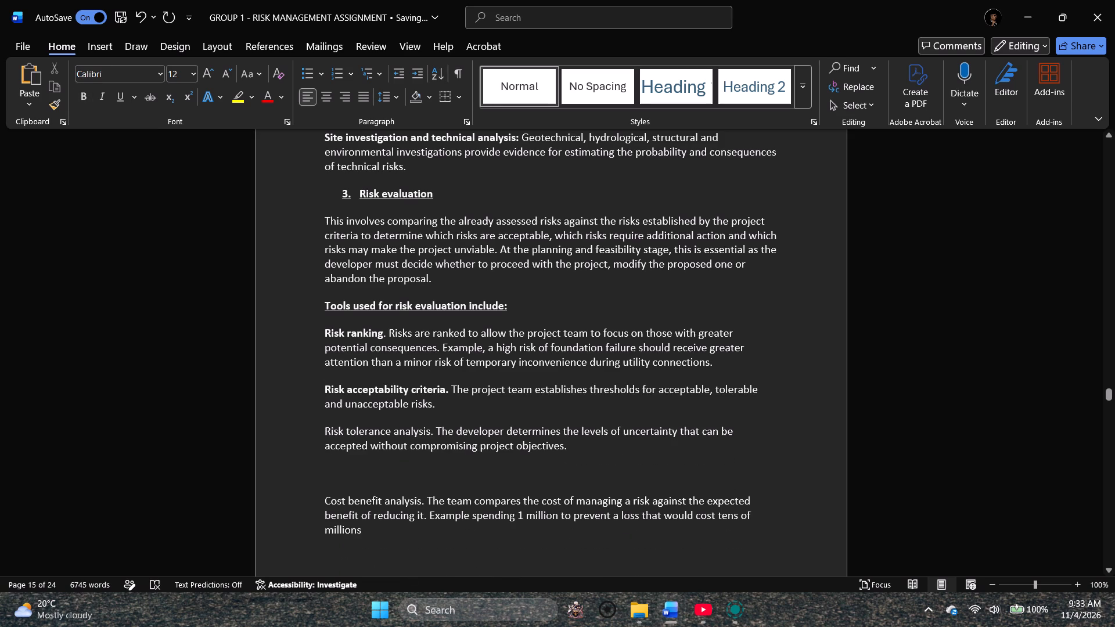
key("BackSpace")
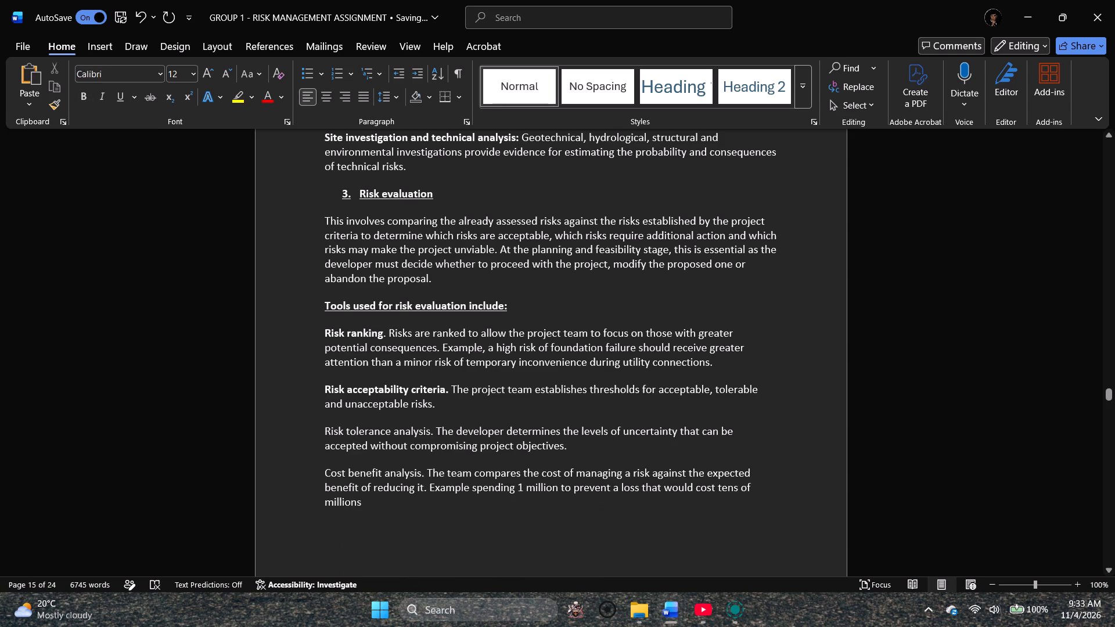
Bold the lead-ins "Risk tolerance analysis" and "Cost benefit analysis".
left_click_drag(431, 433, 286, 431)
left_click(301, 407)
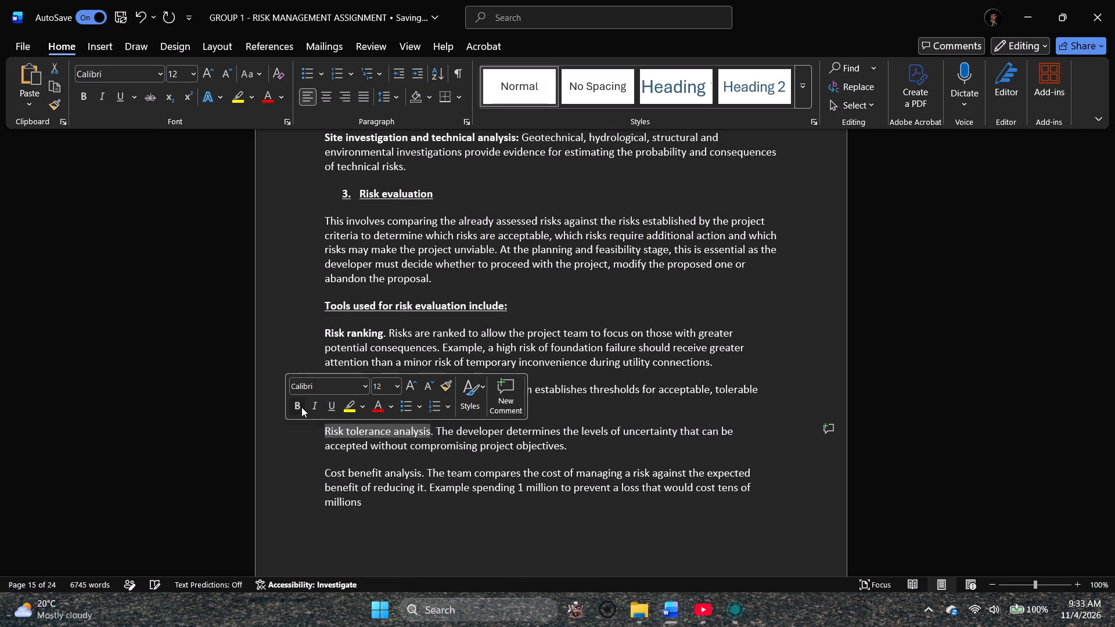
left_click_drag(422, 475, 344, 475)
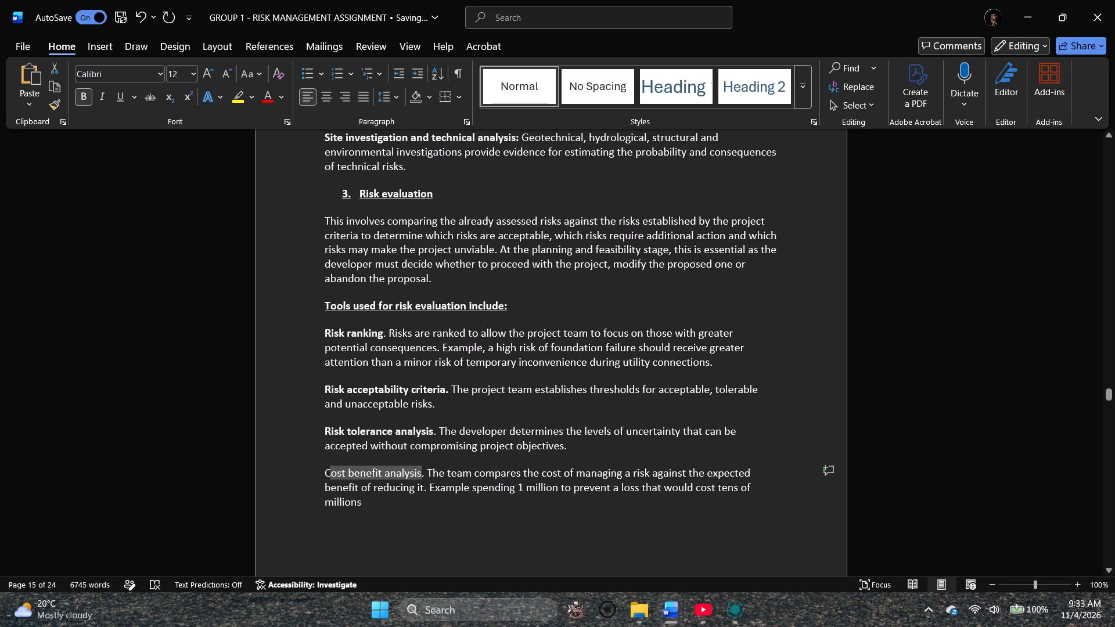
left_click_drag(344, 475, 329, 472)
left_click(337, 451)
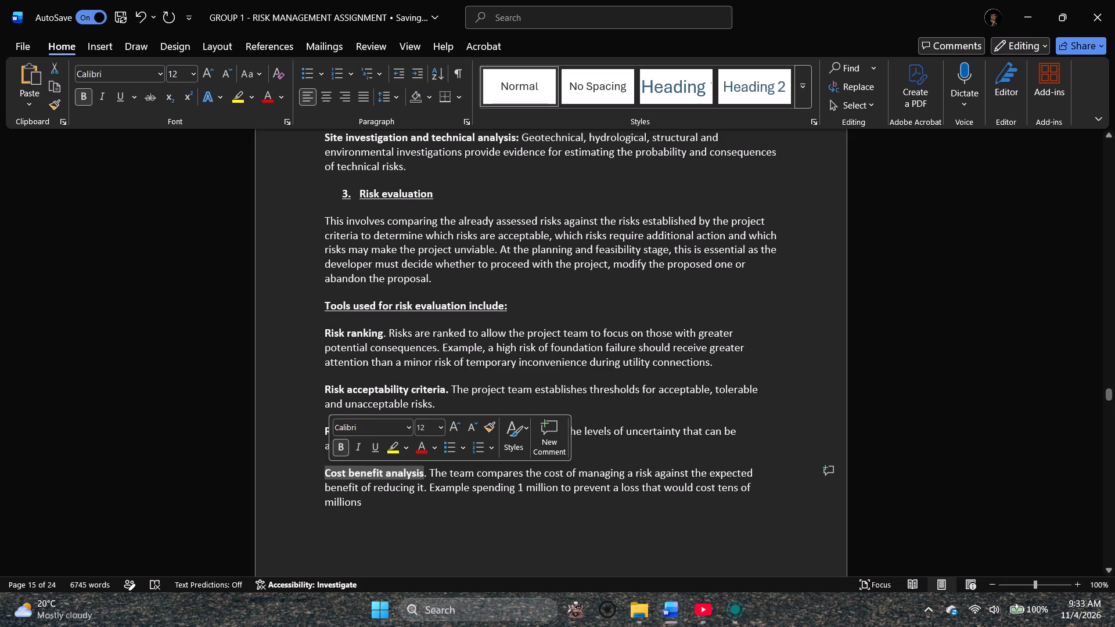
left_click(551, 322)
Remove the blank lines above the "Risk management." heading and number the heading 4.
scroll(551, 322, "down", 7)
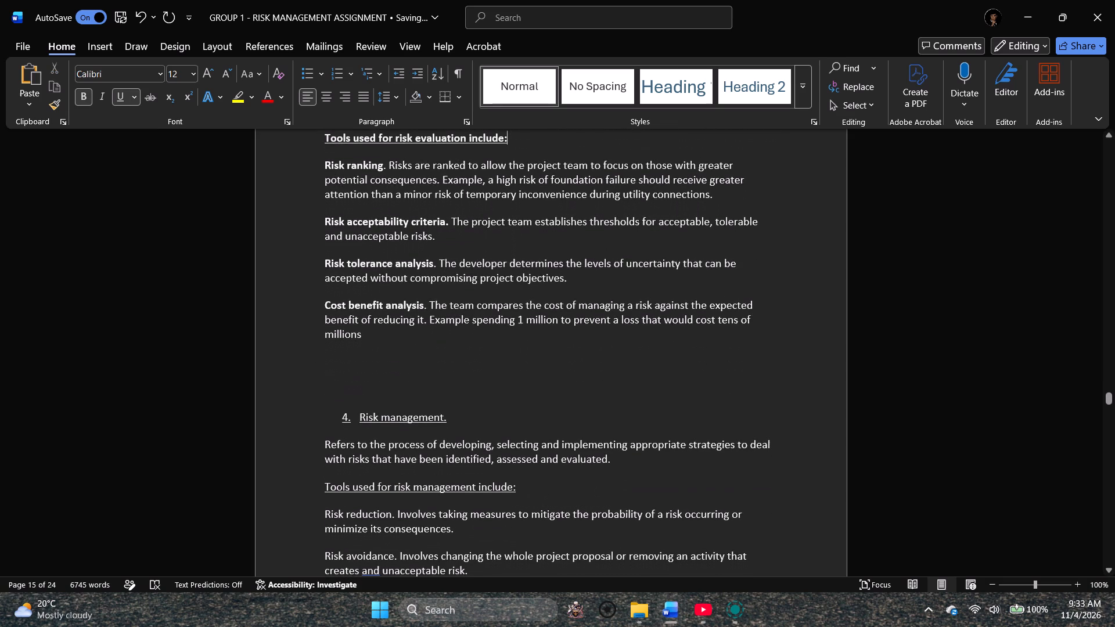
left_click(357, 418)
key("BackSpace")
key("BackSpace")
key("BackSpace")
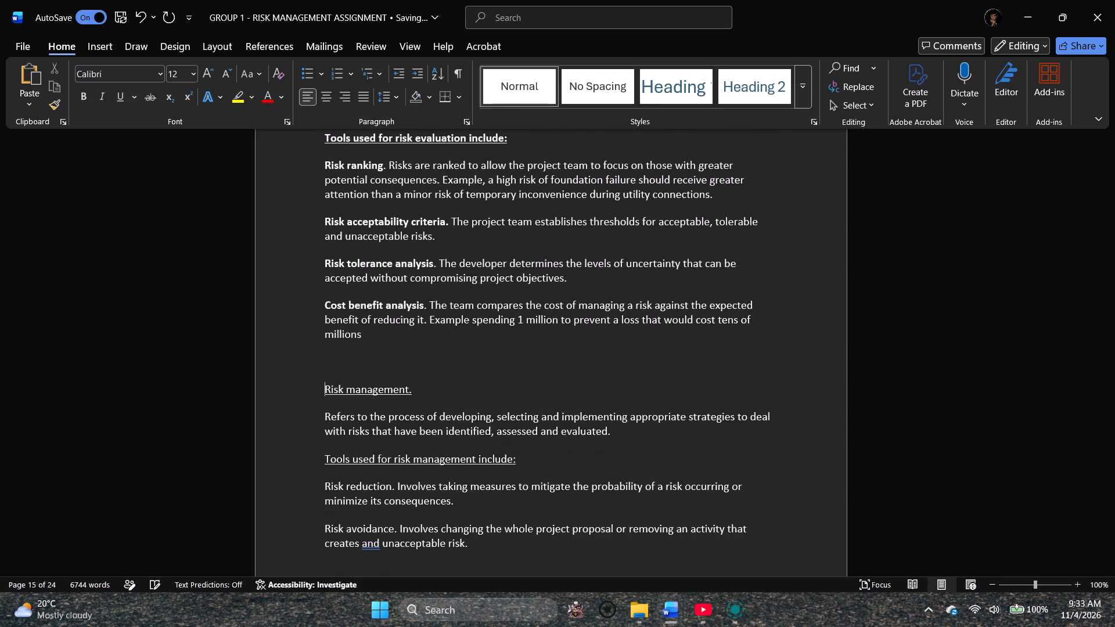
key("BackSpace")
key("BackSpace")
key("Return")
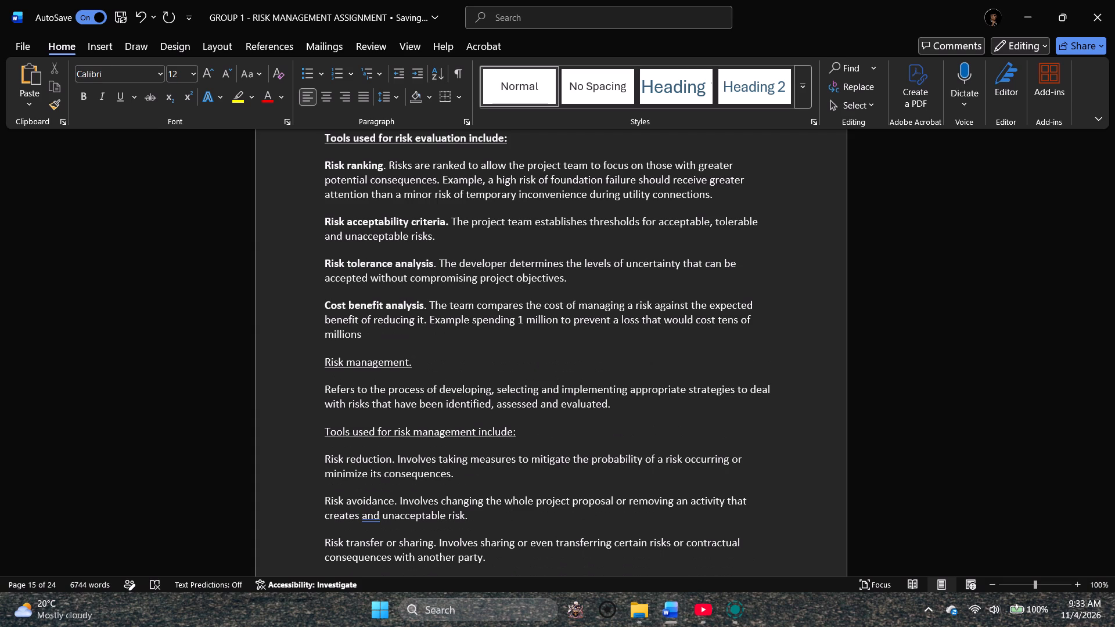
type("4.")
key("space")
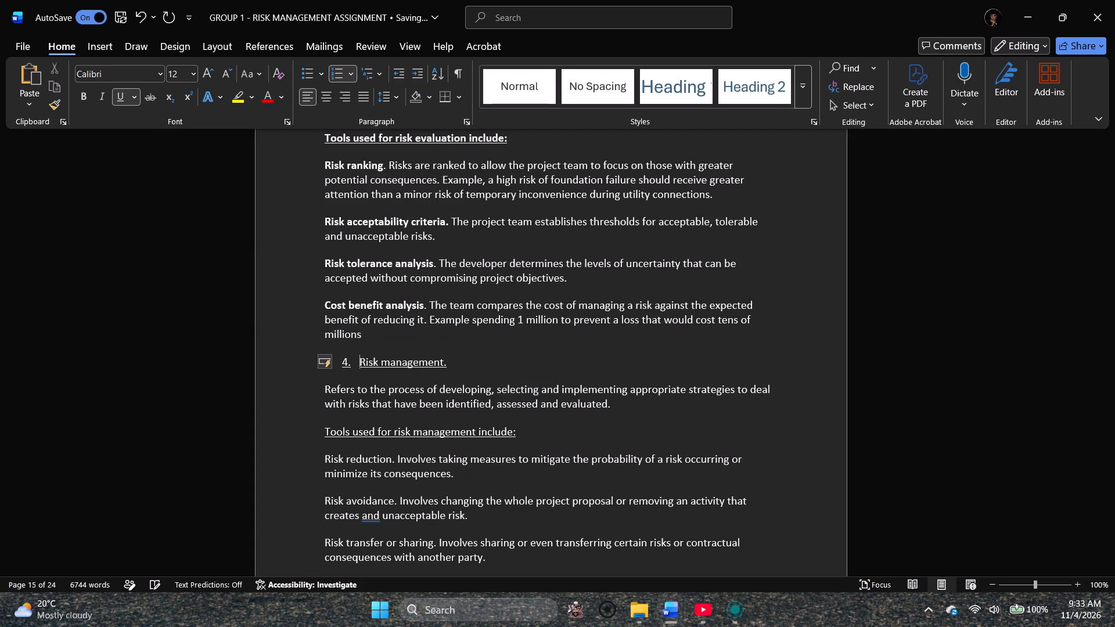
Bold the numbered heading "Risk management." and the underlined subheading "Tools used for risk management include:".
left_click_drag(458, 358, 343, 350)
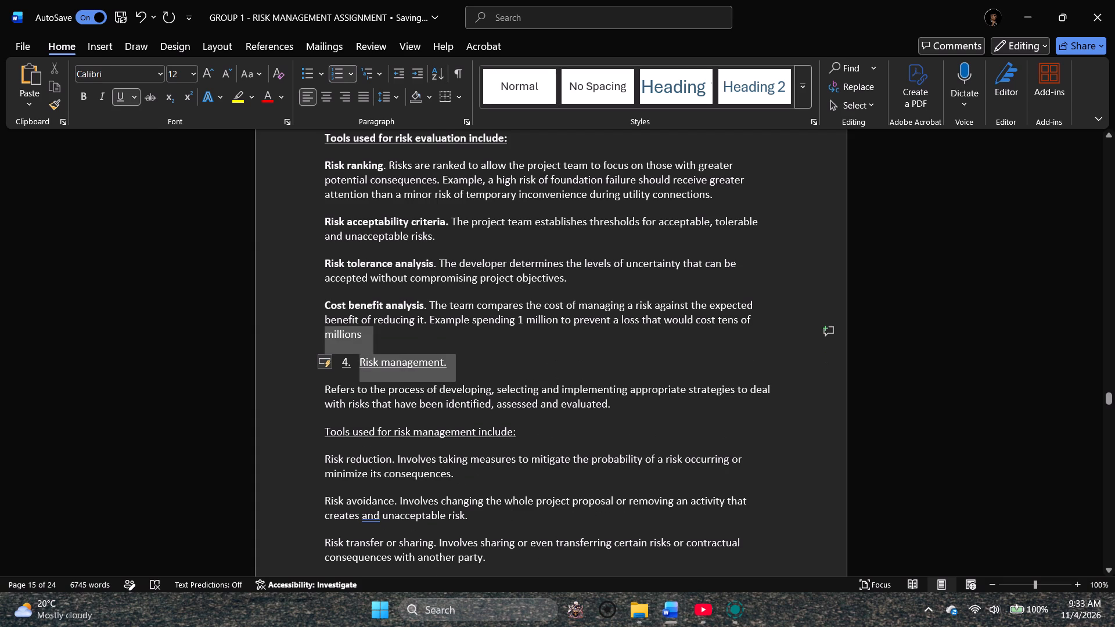
left_click_drag(343, 350, 355, 362)
left_click(364, 341)
left_click(438, 400)
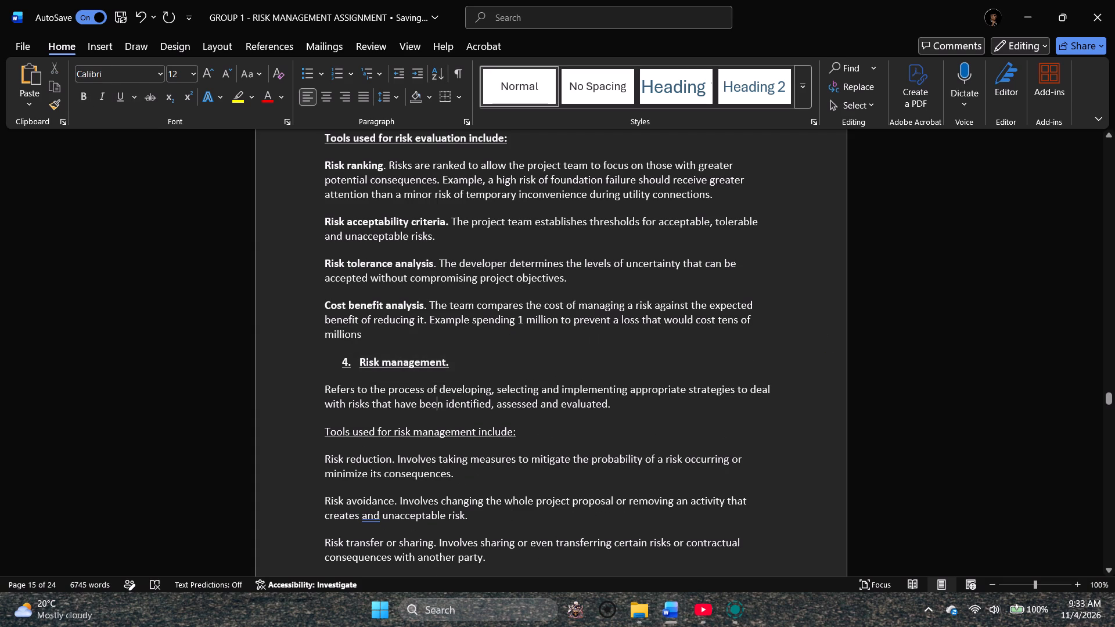
left_click_drag(320, 434, 530, 434)
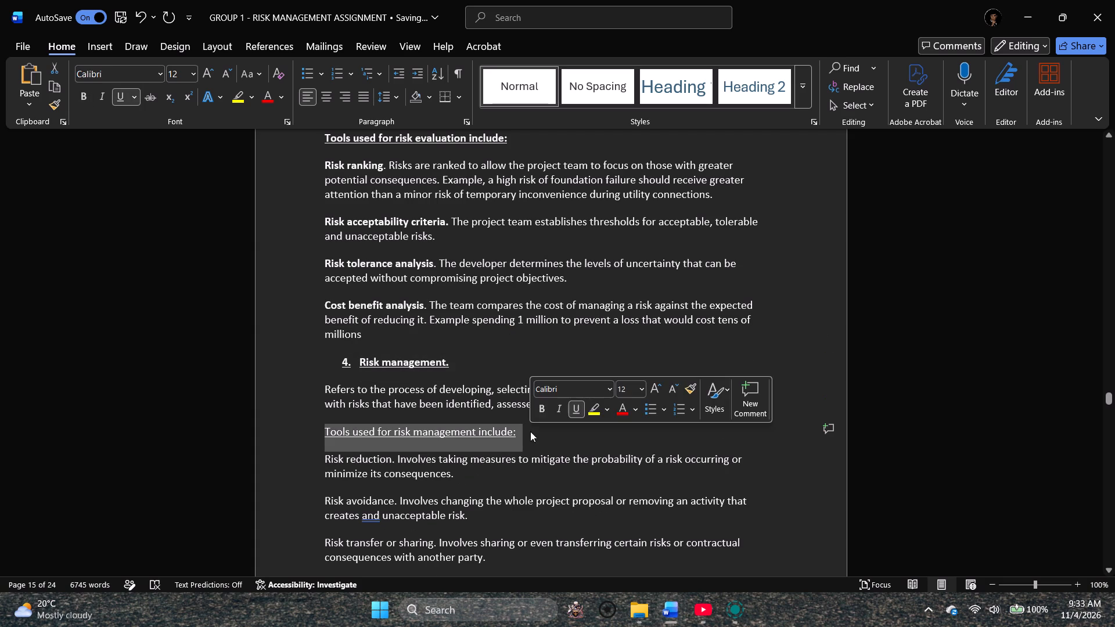
left_click(542, 412)
left_click(519, 467)
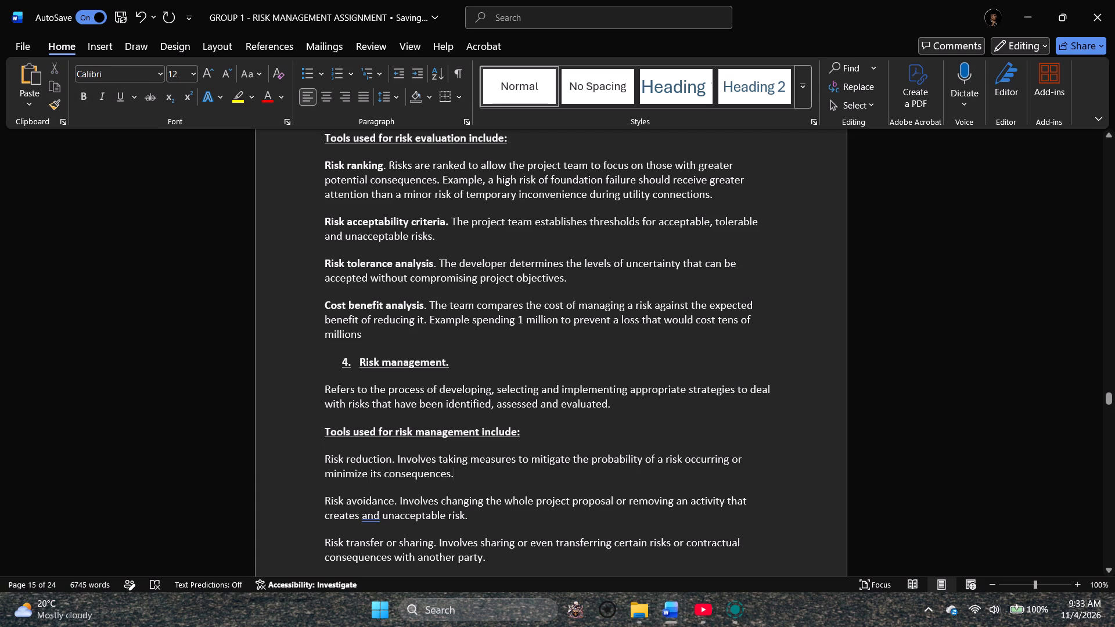
Bold the lead-ins "Risk reduction", "Risk avoidance" and "Risk transfer or sharing." under the risk management tools.
left_click_drag(321, 457, 382, 460)
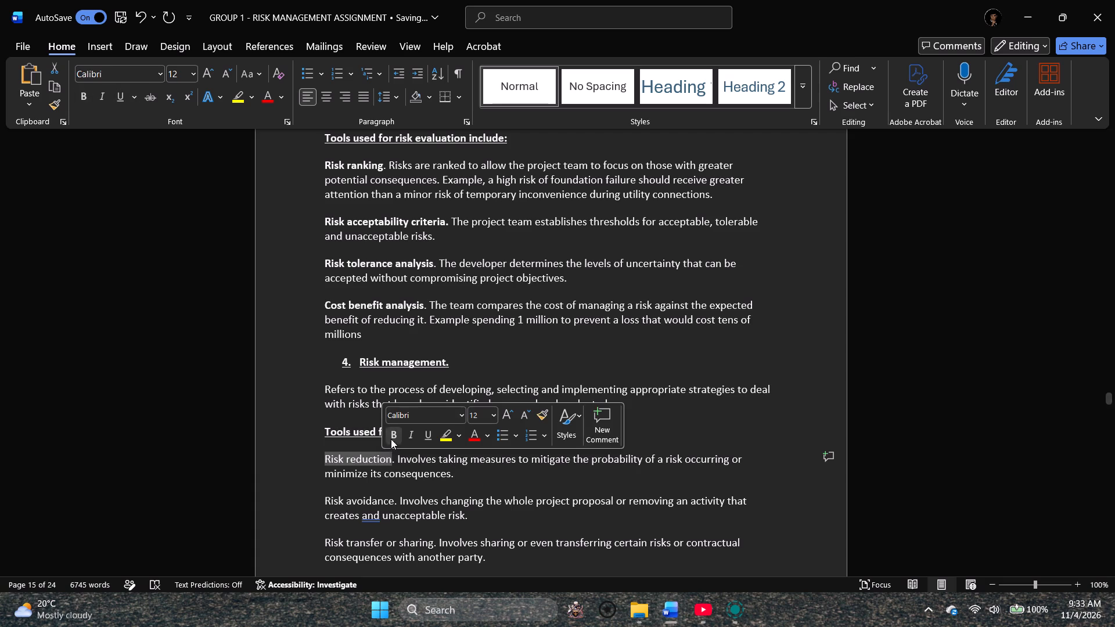
left_click(391, 438)
left_click_drag(395, 500, 330, 502)
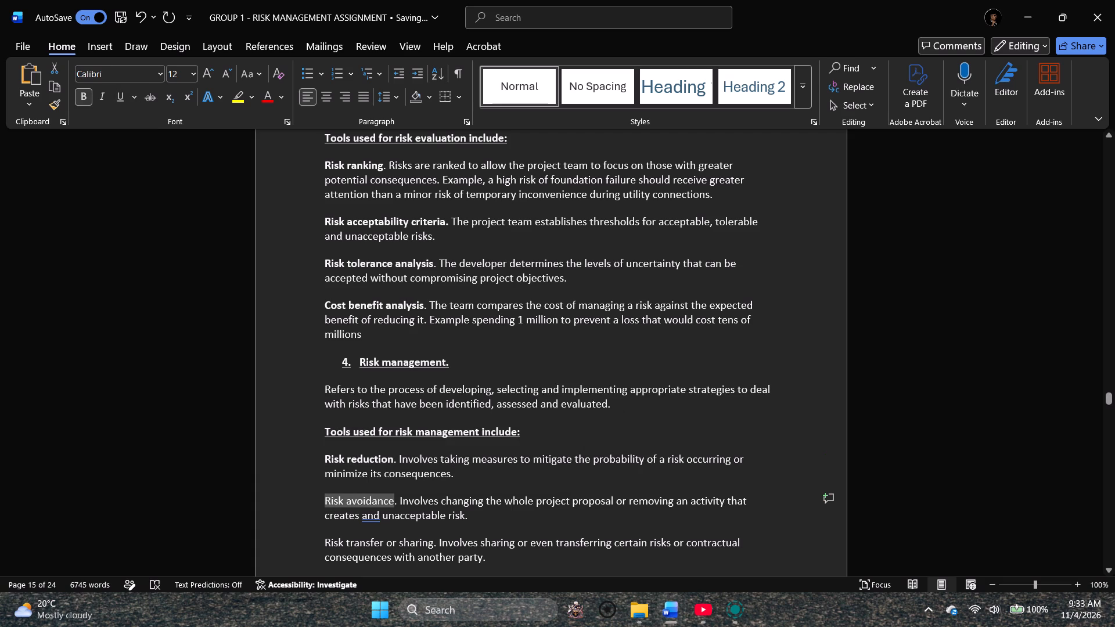
left_click(340, 471)
scroll(656, 243, "down", 5)
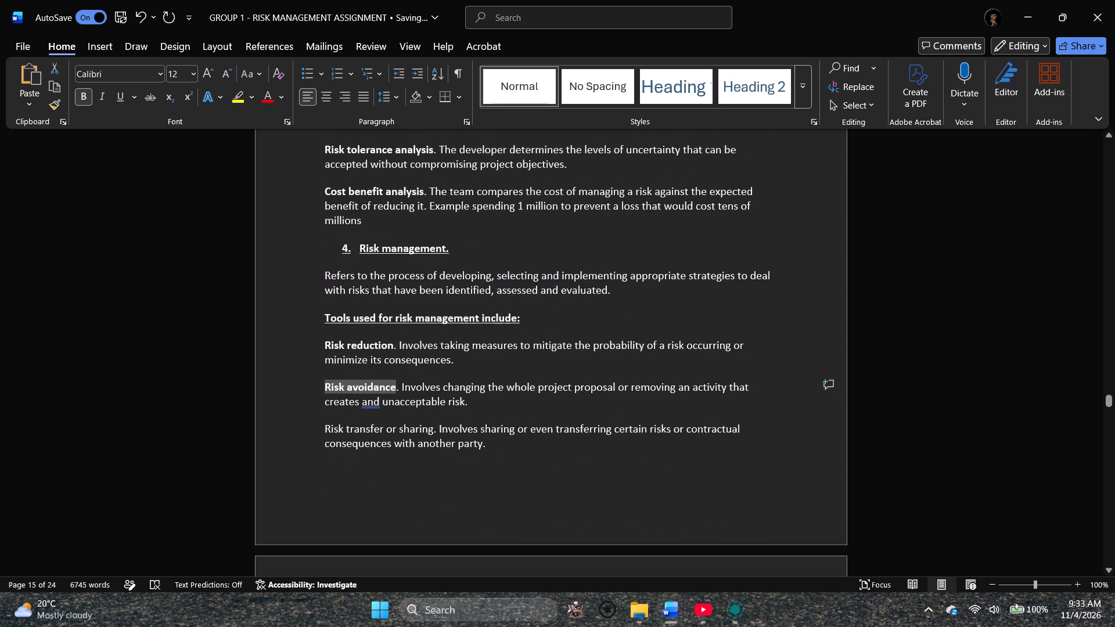
left_click_drag(437, 394, 334, 387)
left_click(346, 361)
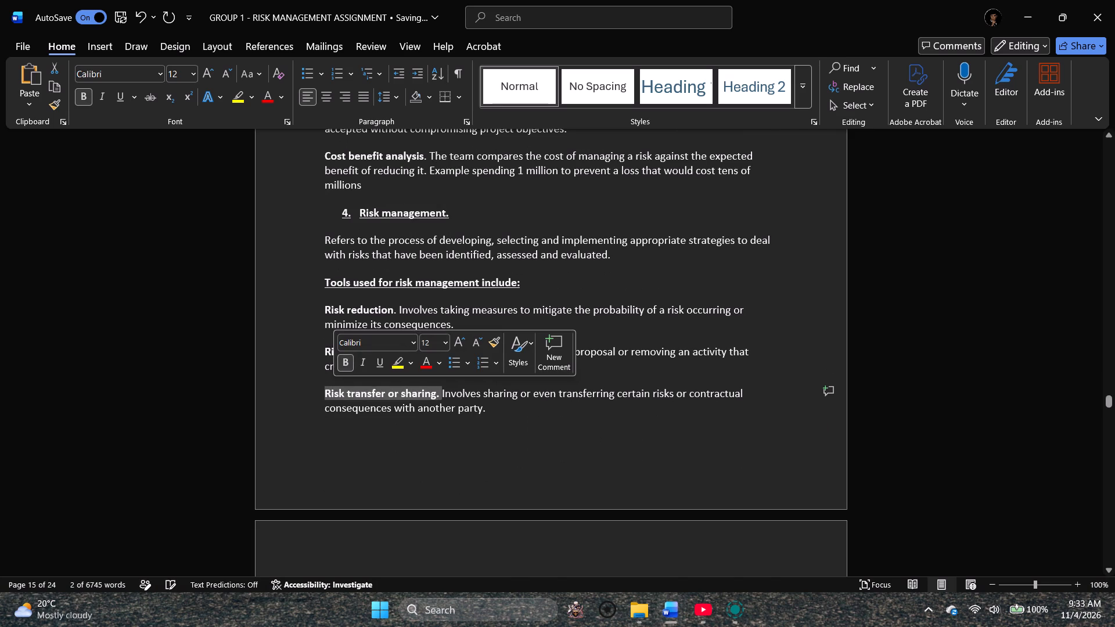
Bold the lead-ins "Risk acceptance.", "Risk allocation." and "Contingency planning." at the start of page 16.
scroll(462, 428, "down", 7)
left_click_drag(402, 430, 336, 430)
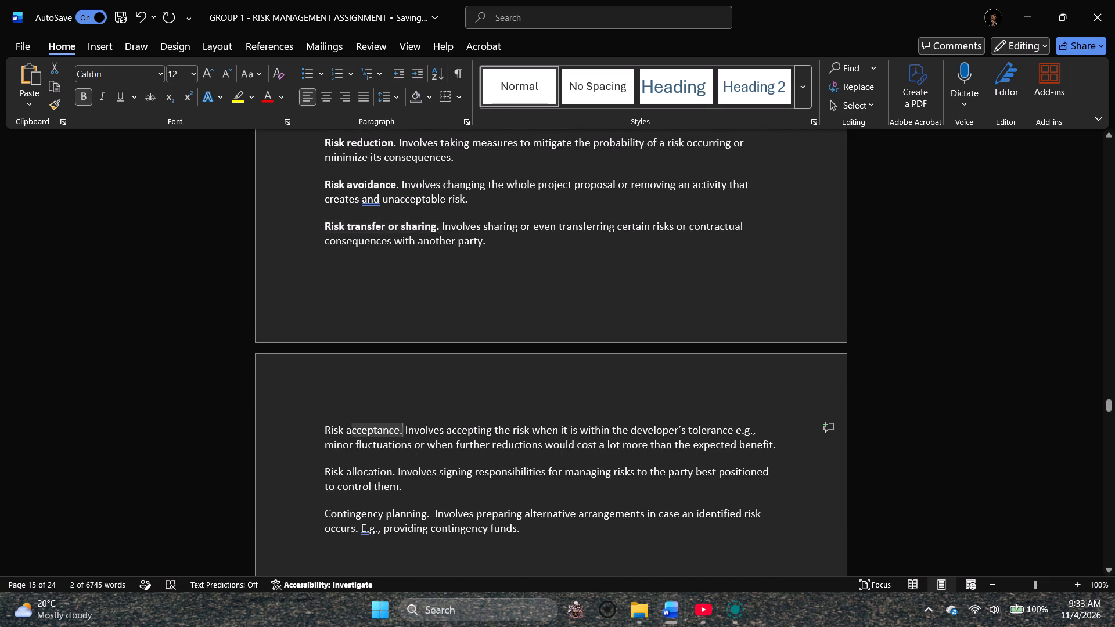
left_click_drag(336, 430, 315, 427)
left_click(324, 405)
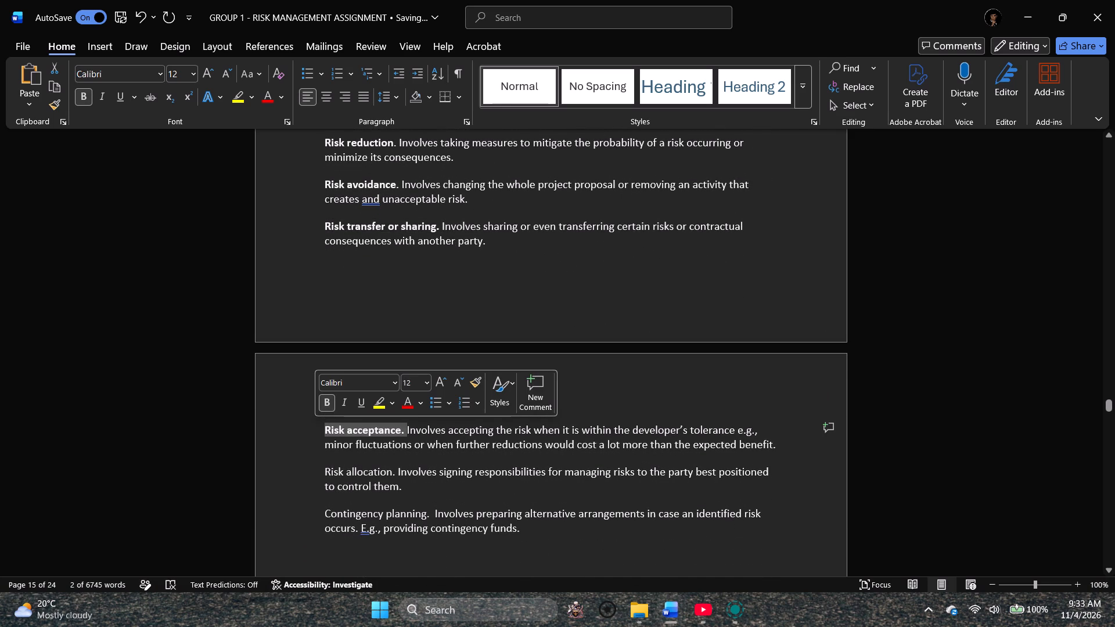
left_click_drag(395, 475, 336, 467)
left_click(343, 444)
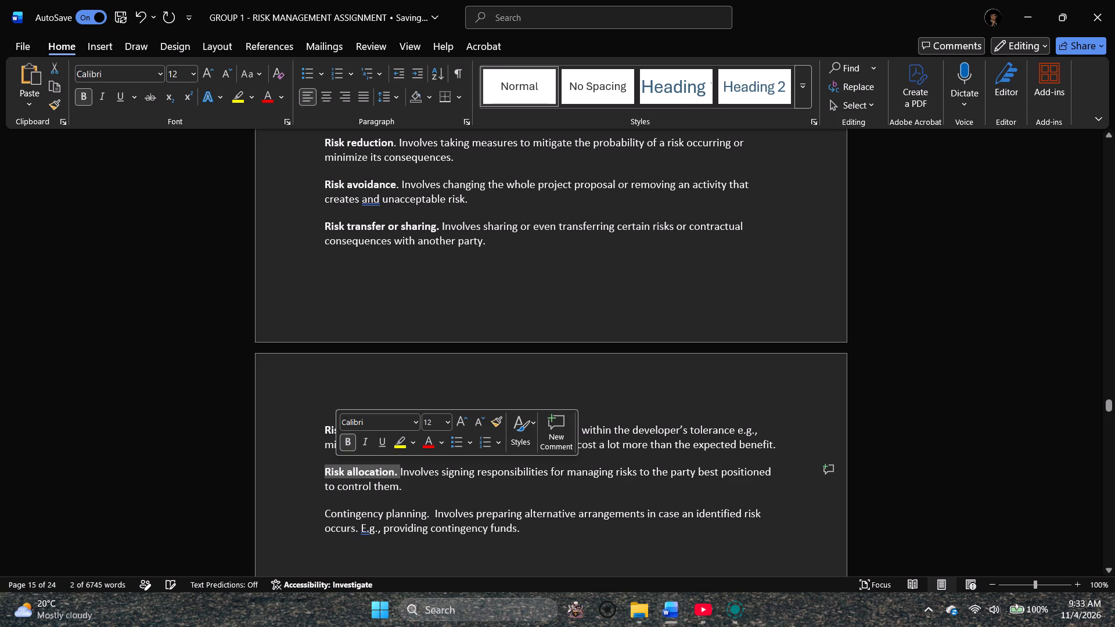
left_click_drag(429, 513, 330, 511)
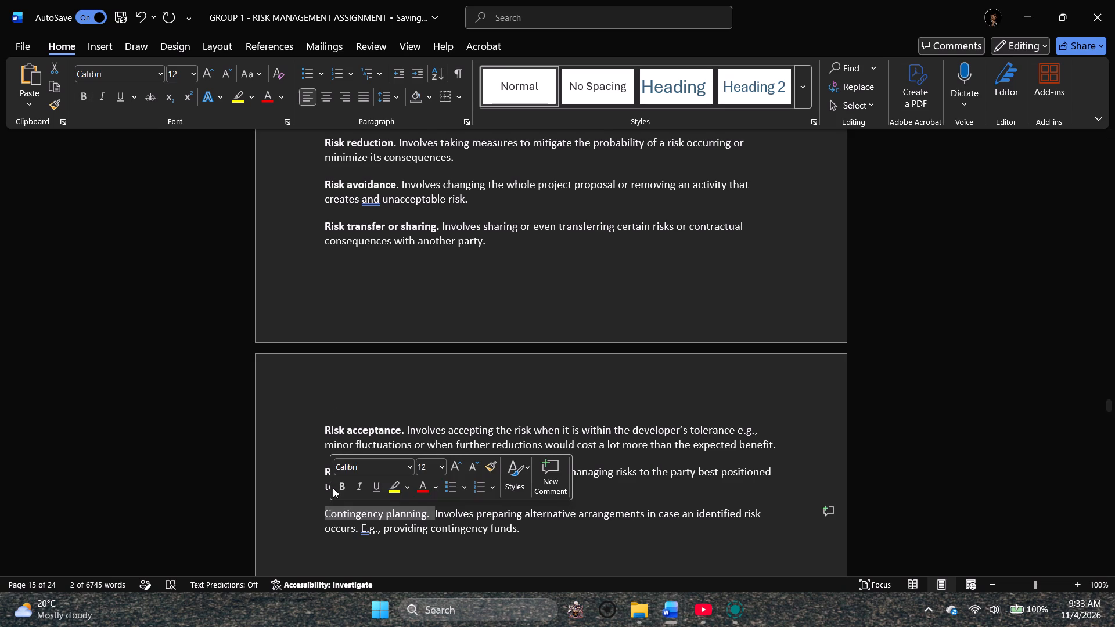
left_click(333, 488)
left_click(338, 488)
Accept the grammar suggestion that lowercases "E.g." to "e.g." in the contingency planning paragraph.
left_click(372, 526)
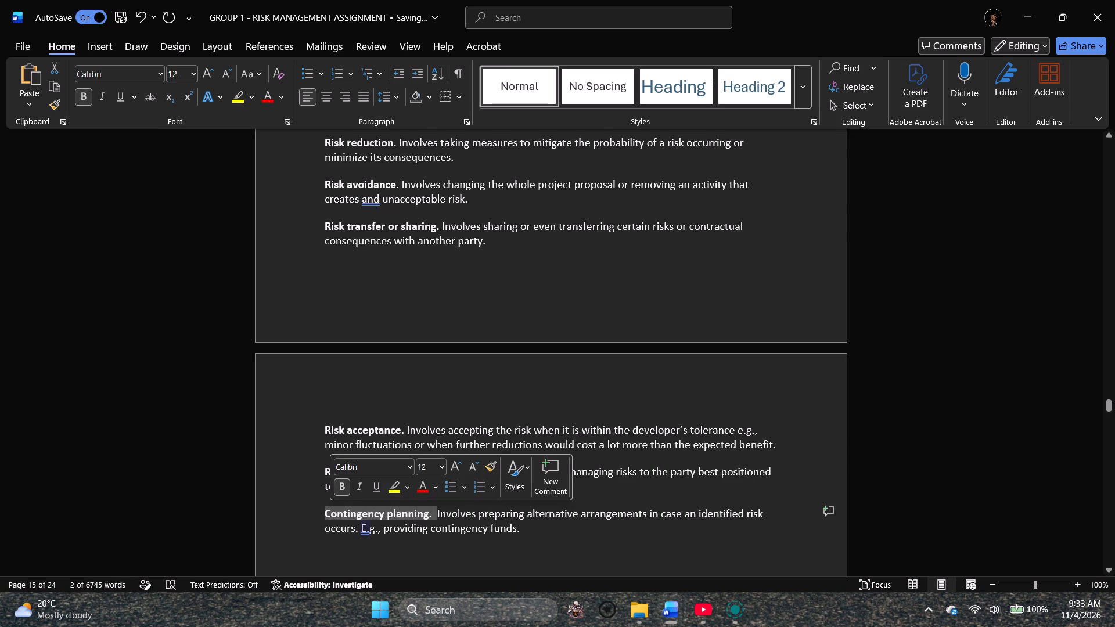
left_click(372, 526)
left_click(365, 528)
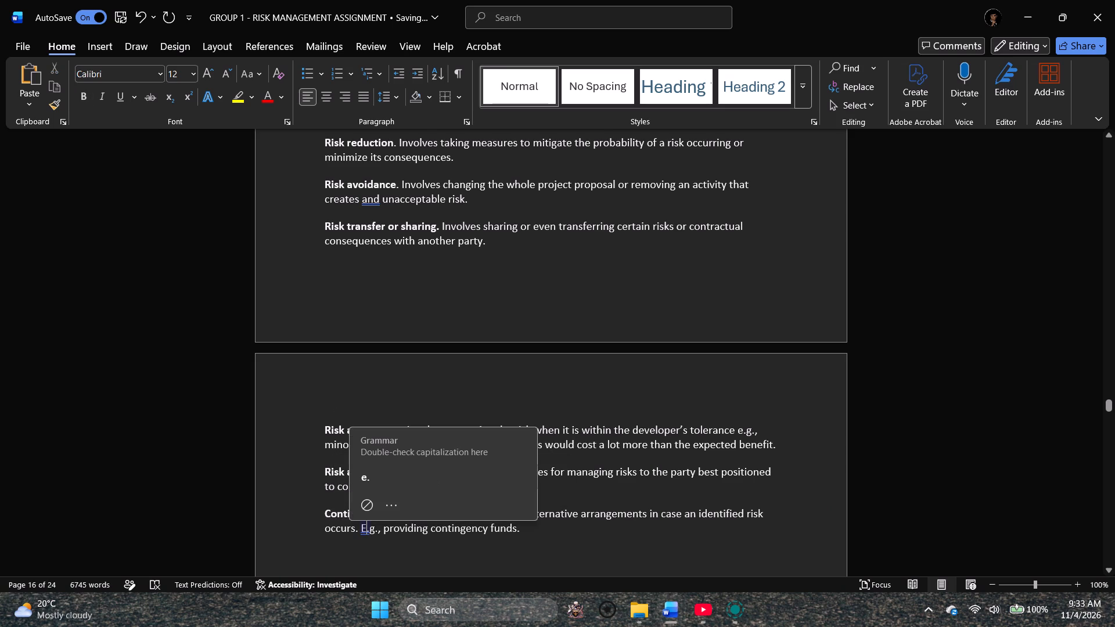
left_click(379, 480)
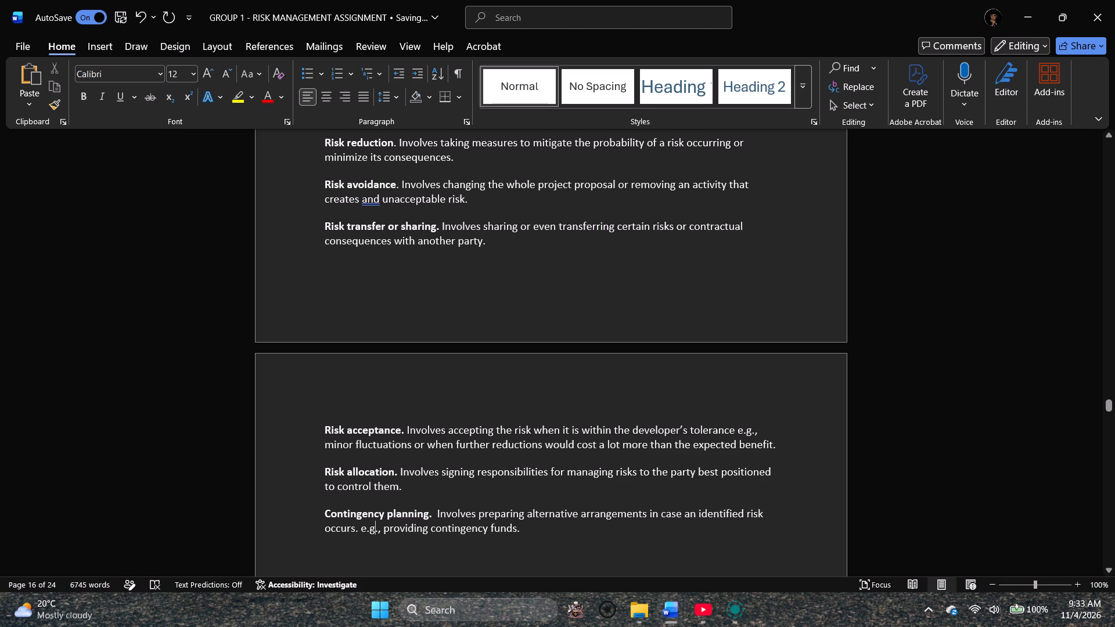
Remove the blank lines above the "Risk monitoring and review." heading and number the heading 5.
scroll(527, 533, "down", 3)
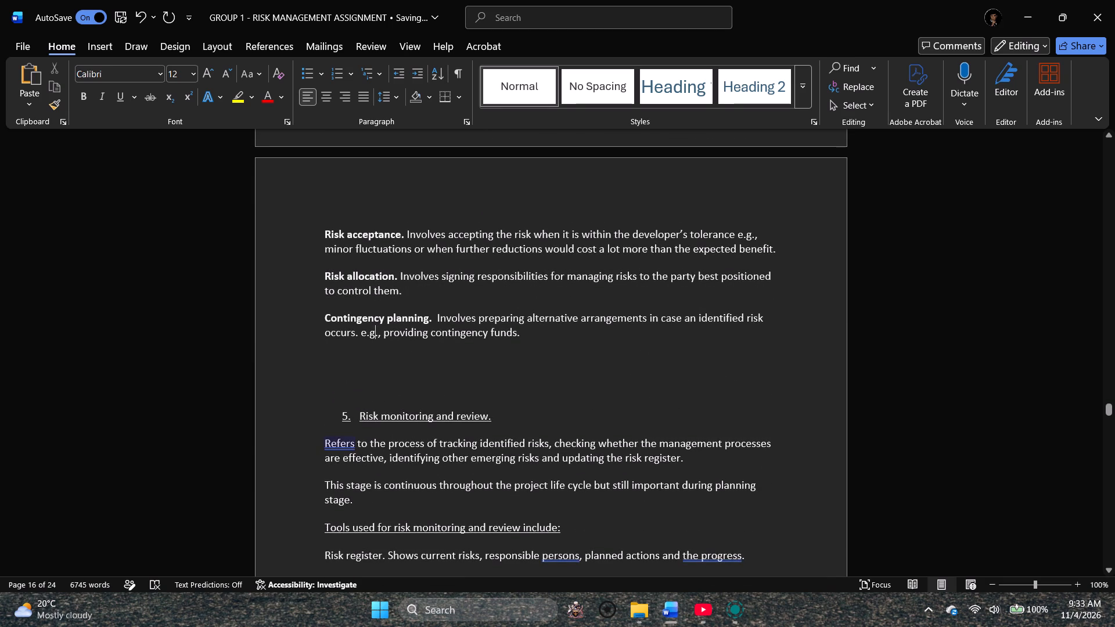
left_click(358, 413)
key("BackSpace")
key("BackSpace")
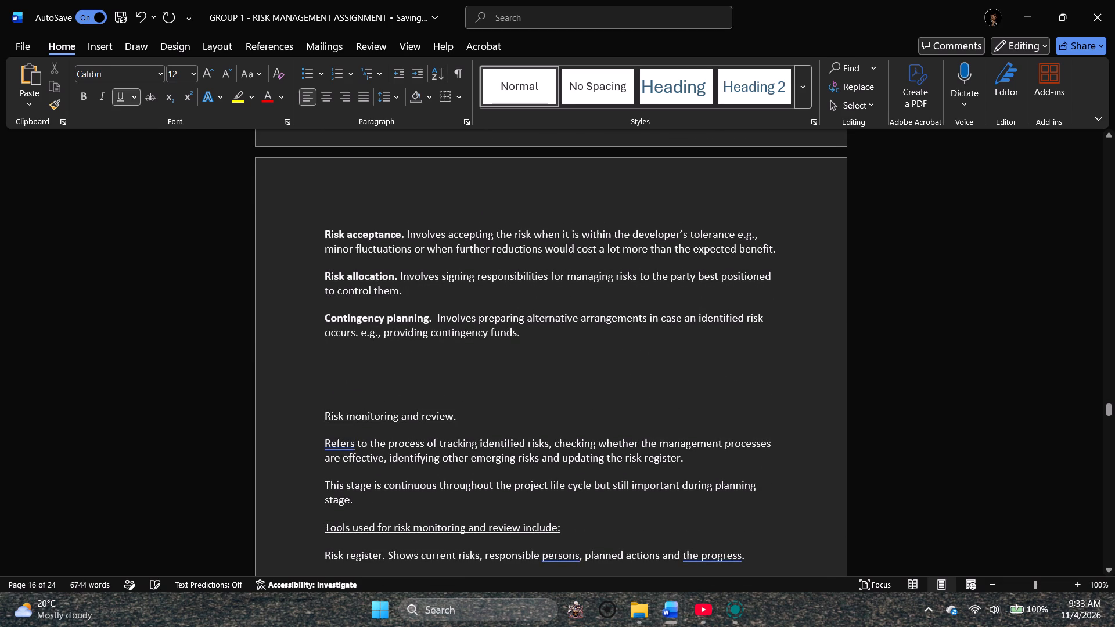
key("BackSpace")
key("BackSpace")
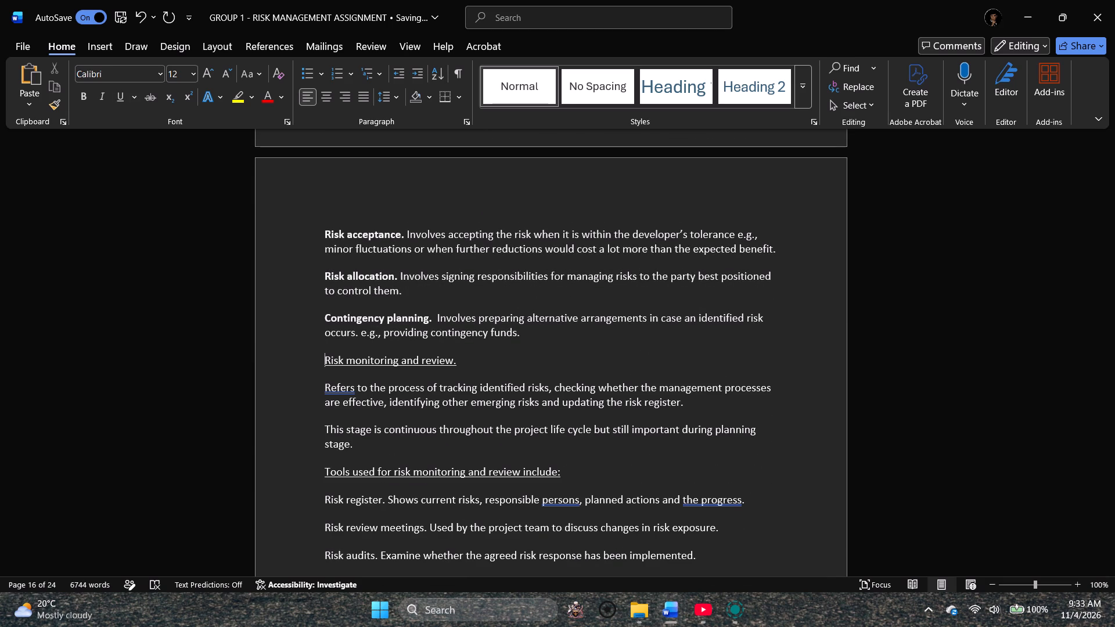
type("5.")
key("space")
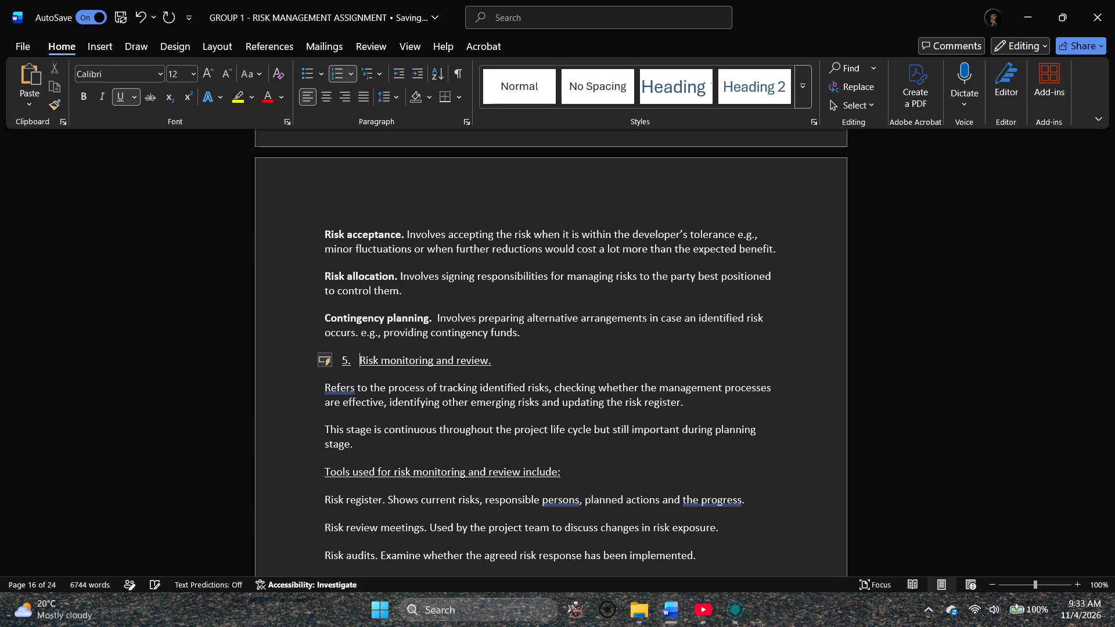
Make the numbered heading "Risk monitoring and review." bold.
left_click_drag(514, 365, 339, 351)
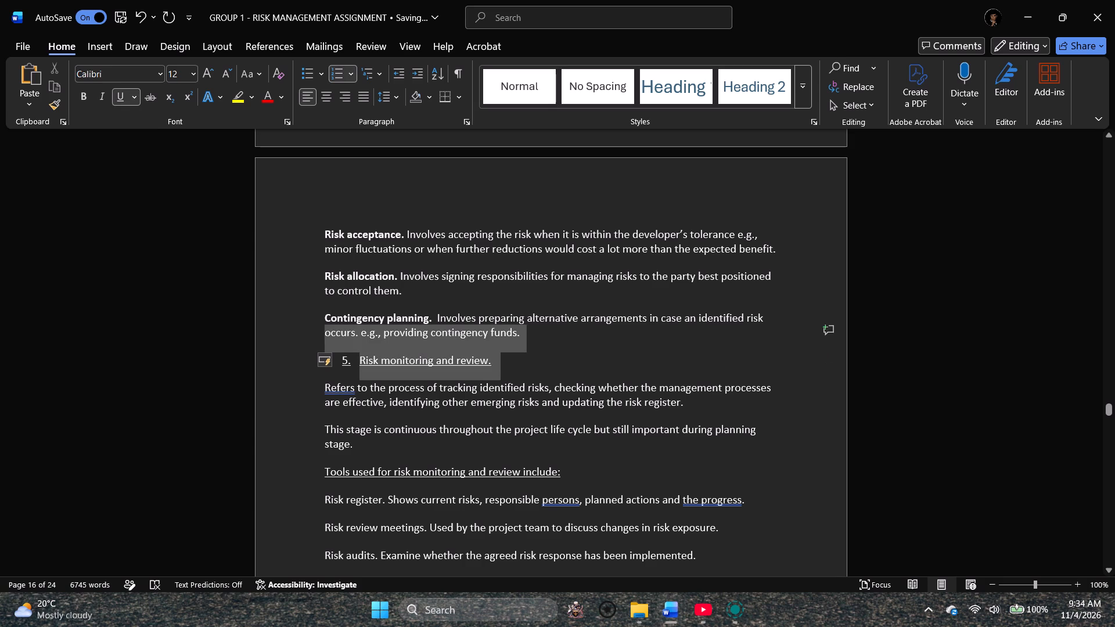
left_click_drag(339, 351, 340, 353)
left_click(343, 326)
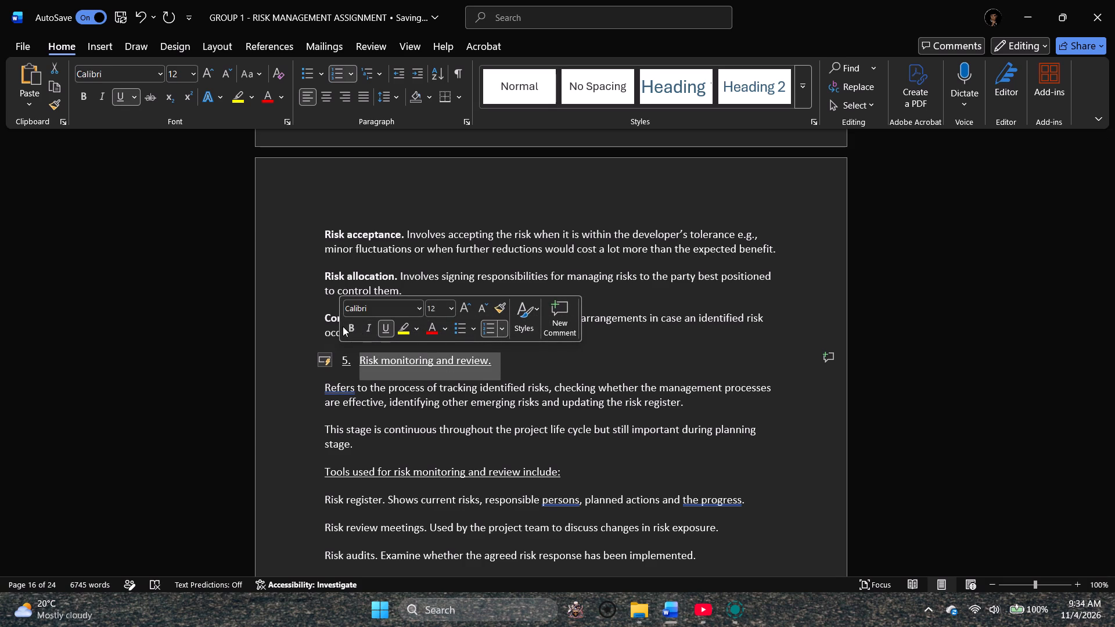
left_click(350, 326)
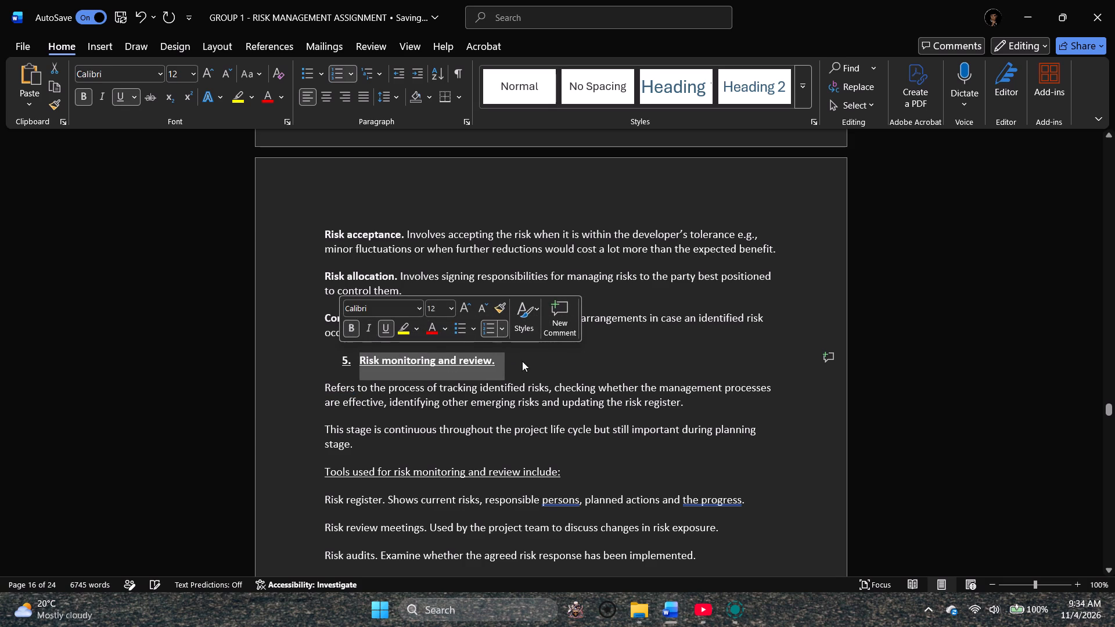
left_click(539, 365)
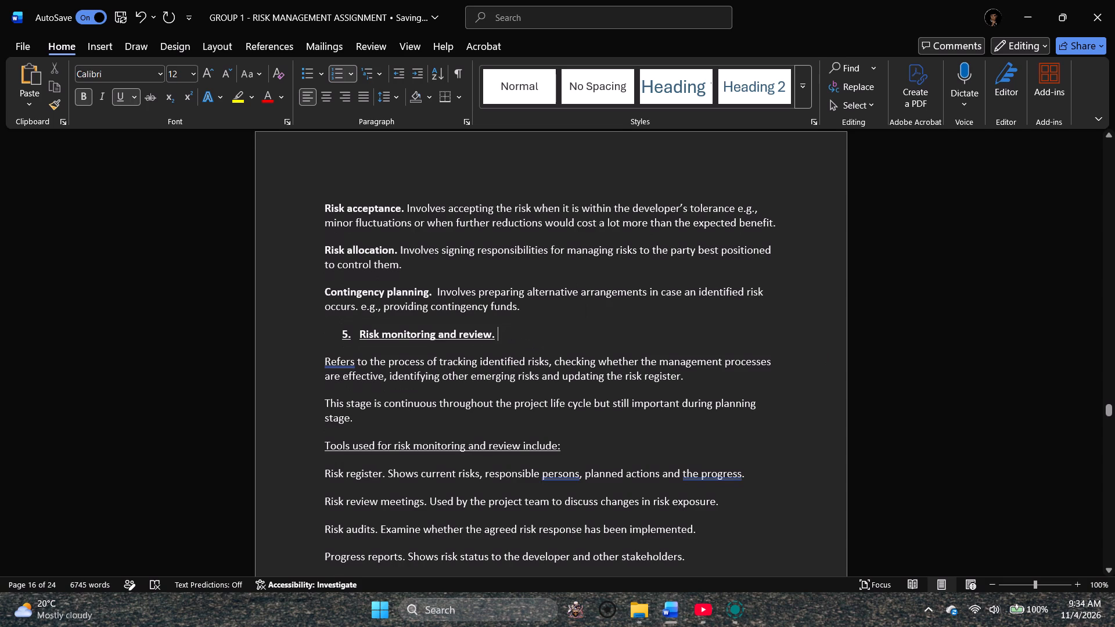
Join the paragraph starting "This stage is continuous" to the end of the preceding paragraph, separated by a space.
left_click(322, 406)
key("BackSpace")
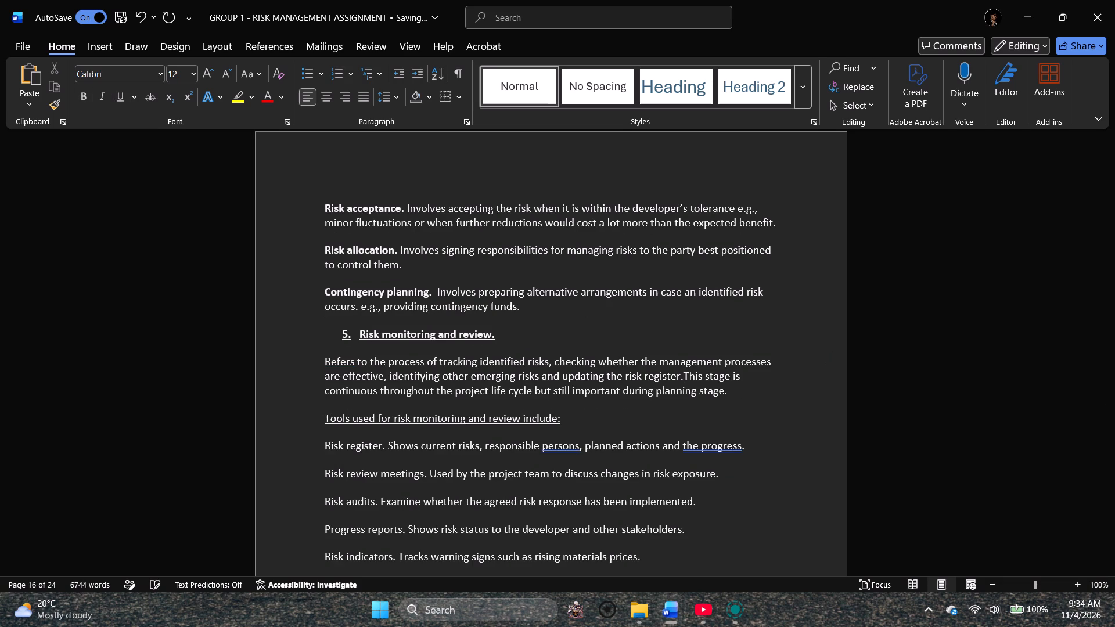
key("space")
Make the underlined subheading "Tools used for risk monitoring and review include:" bold.
left_click_drag(321, 419, 364, 424)
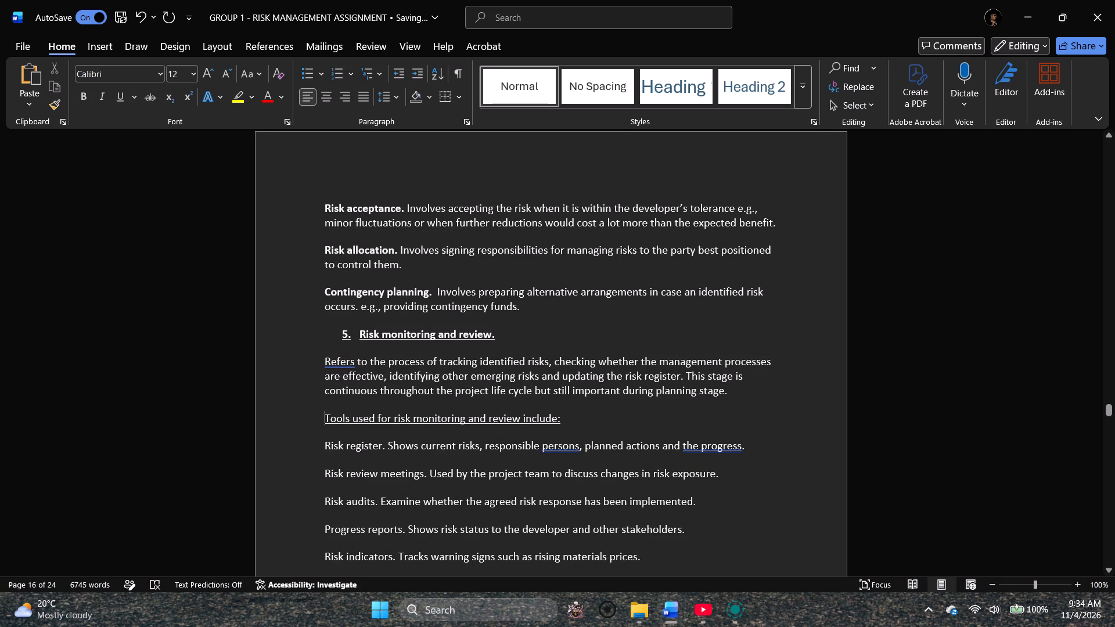
left_click_drag(364, 424, 560, 428)
left_click(573, 400)
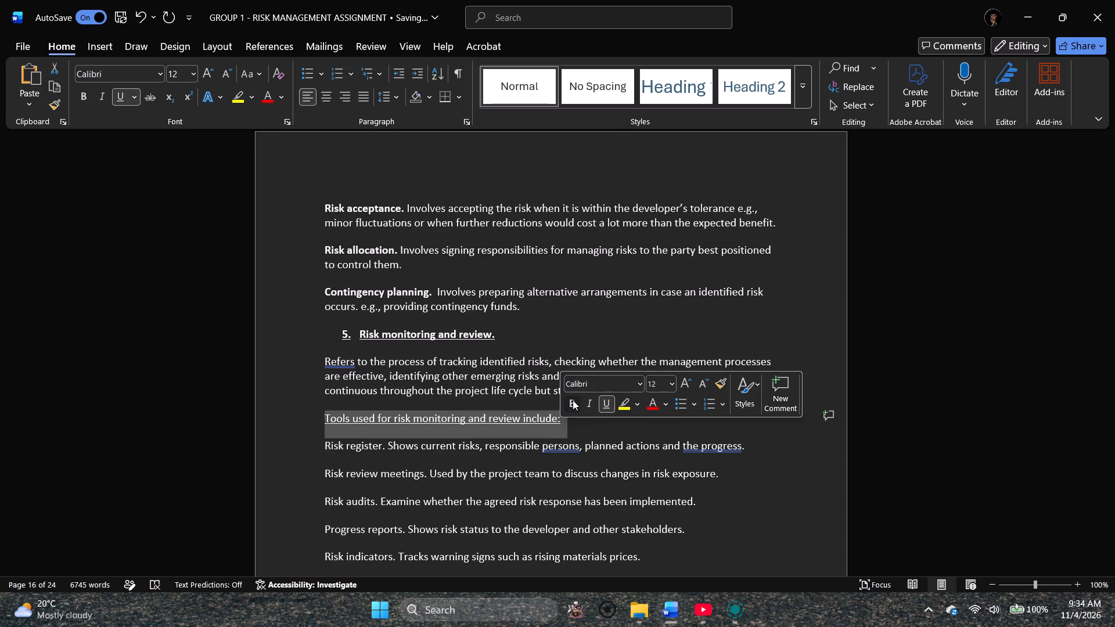
left_click(398, 448)
Bold the lead-ins "Risk register.", "Risk review meetings", "Risk audits." and "Progress reports." under the monitoring and review tools.
left_click_drag(384, 446, 368, 444)
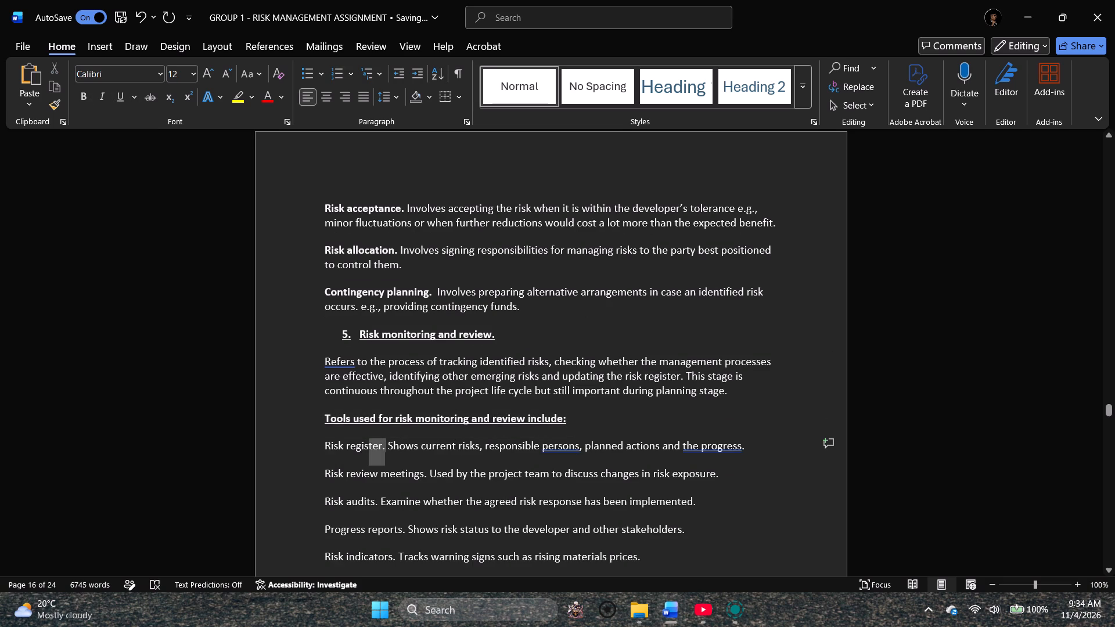
left_click_drag(368, 444, 329, 442)
left_click(343, 410)
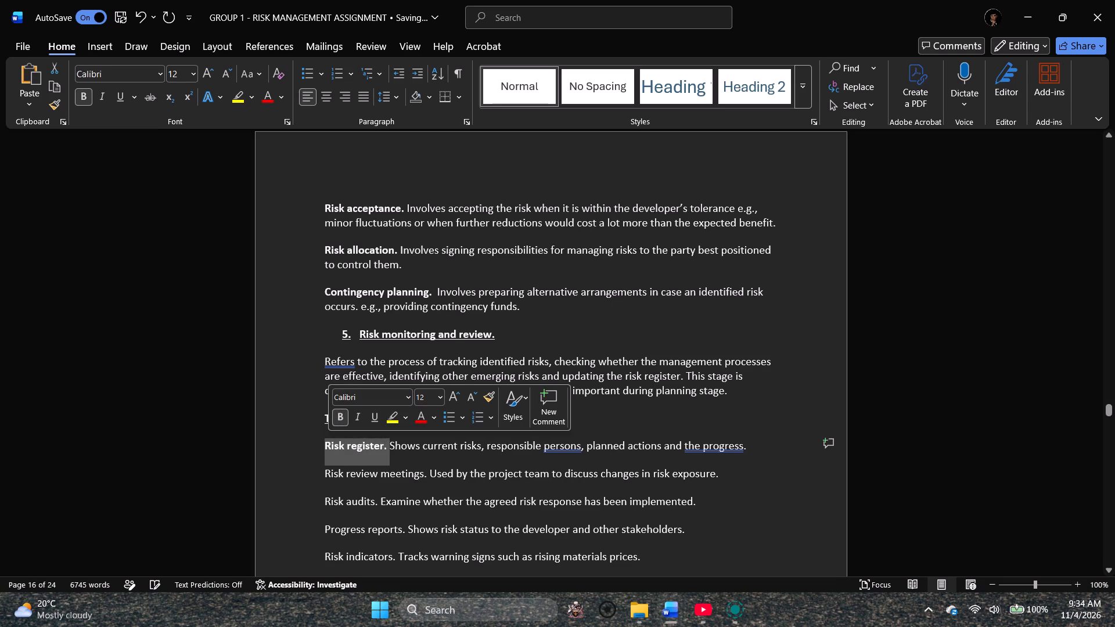
left_click_drag(424, 477, 332, 476)
left_click(337, 453)
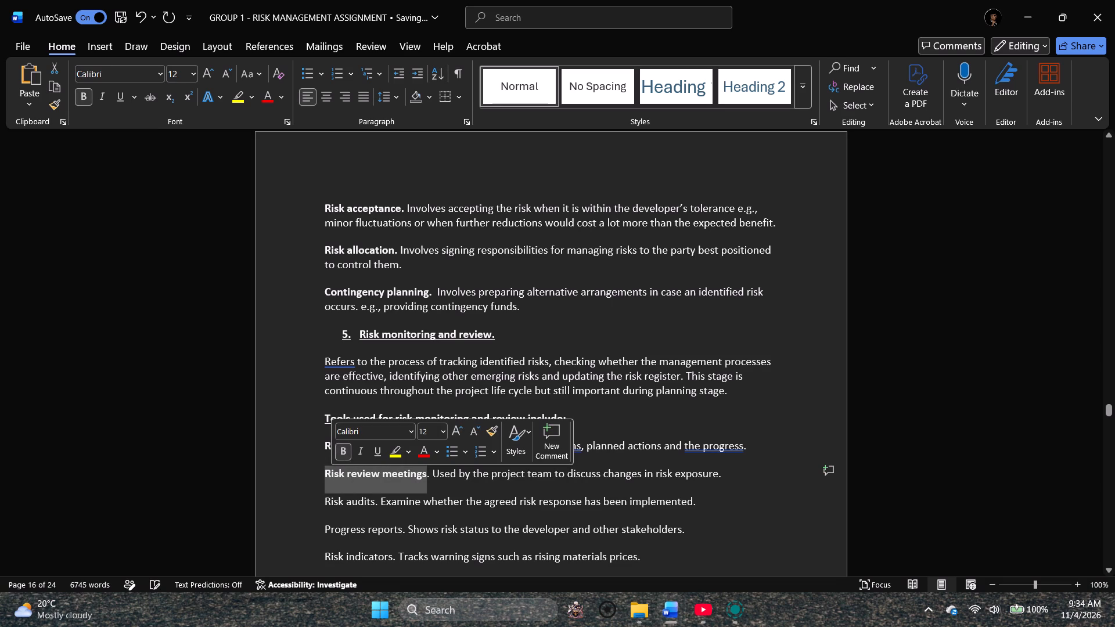
left_click_drag(377, 502, 326, 497)
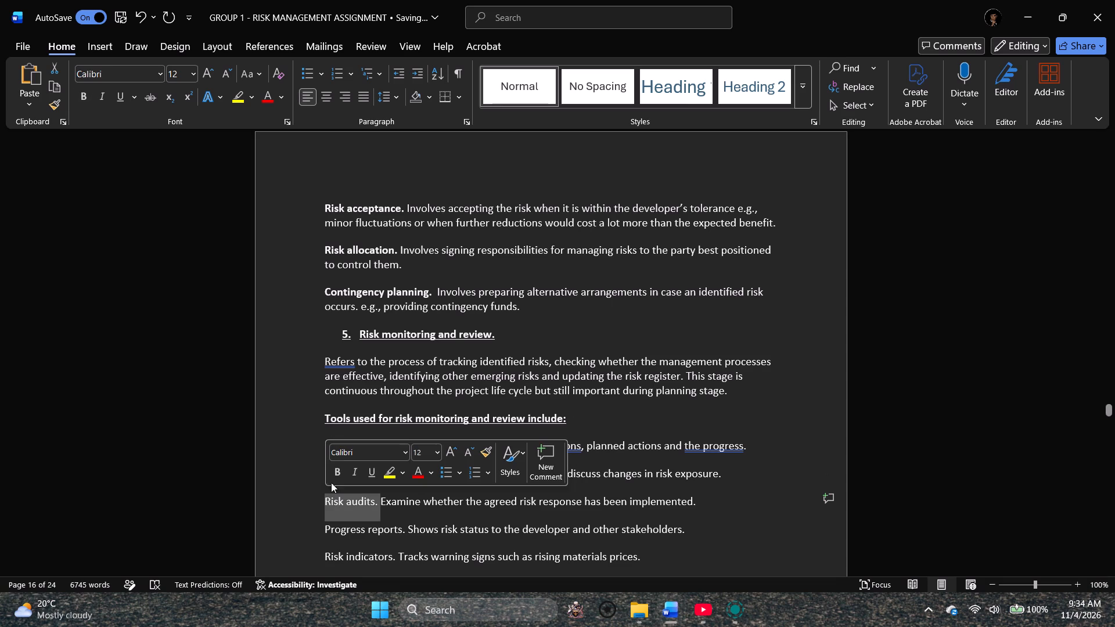
left_click(334, 477)
left_click_drag(407, 529, 332, 527)
left_click(338, 505)
scroll(380, 527, "down", 4)
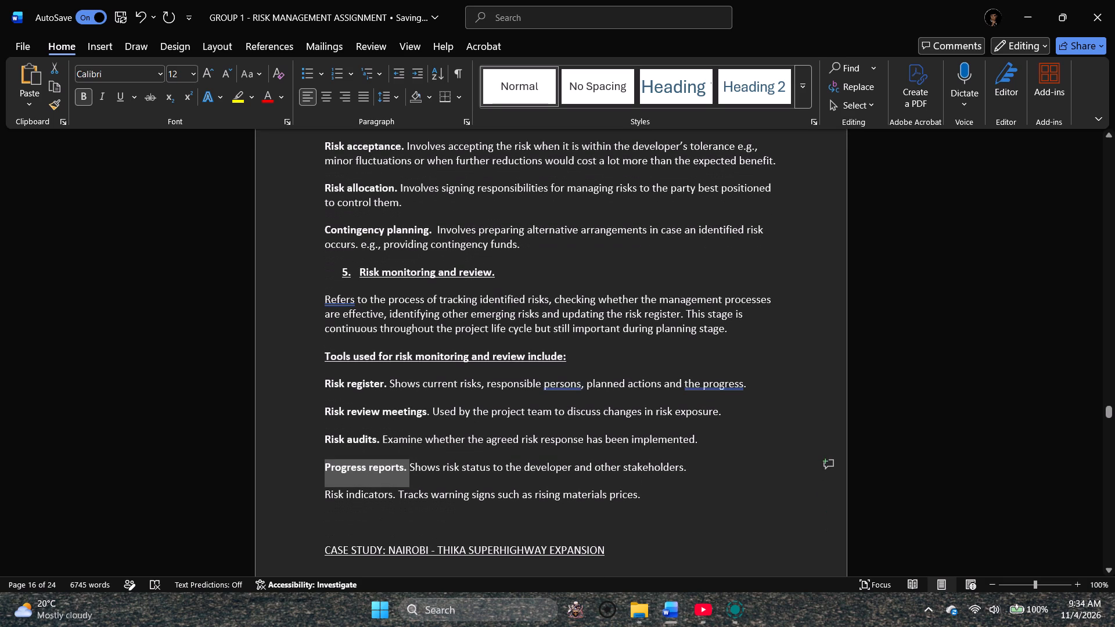
Bold the lead-in "Risk indicators." at the end of the monitoring and review tools.
left_click_drag(395, 498, 315, 490)
left_click(328, 464)
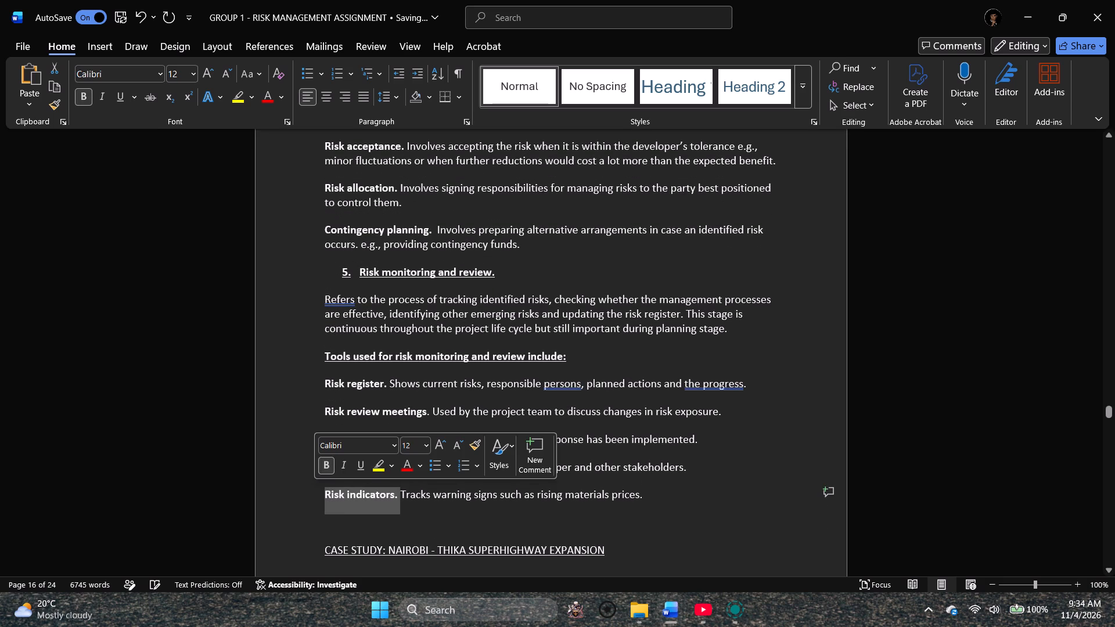
Apply the grammar suggestions in the risk monitoring and review section: "persons" to "people", "Refers" to "Referring", and "the progress" to "progress".
scroll(522, 518, "down", 4)
left_click(570, 219)
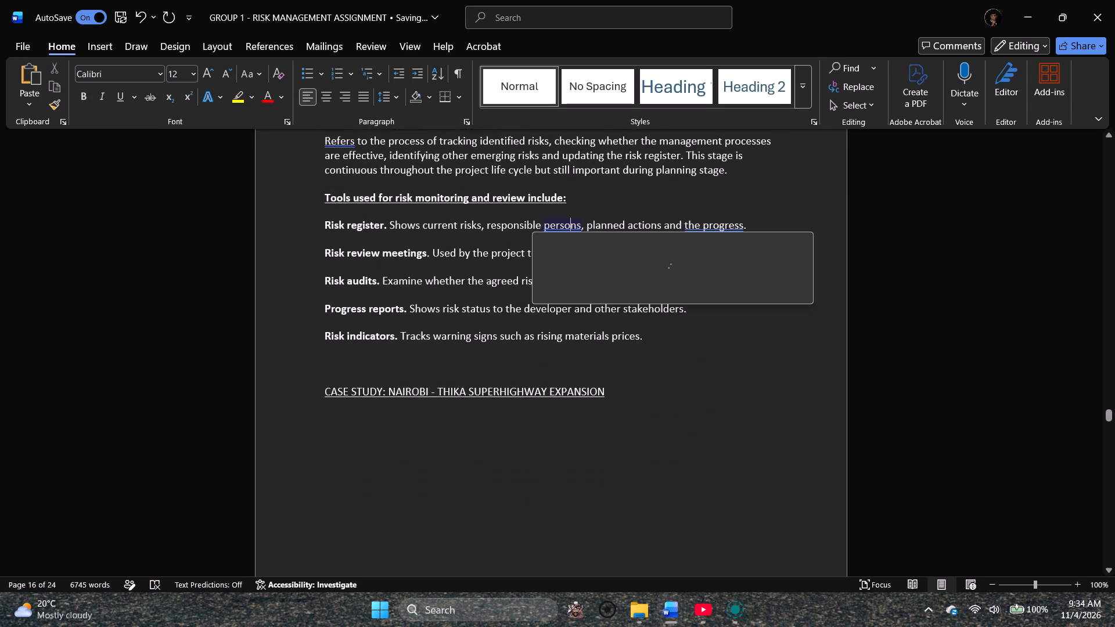
left_click(581, 279)
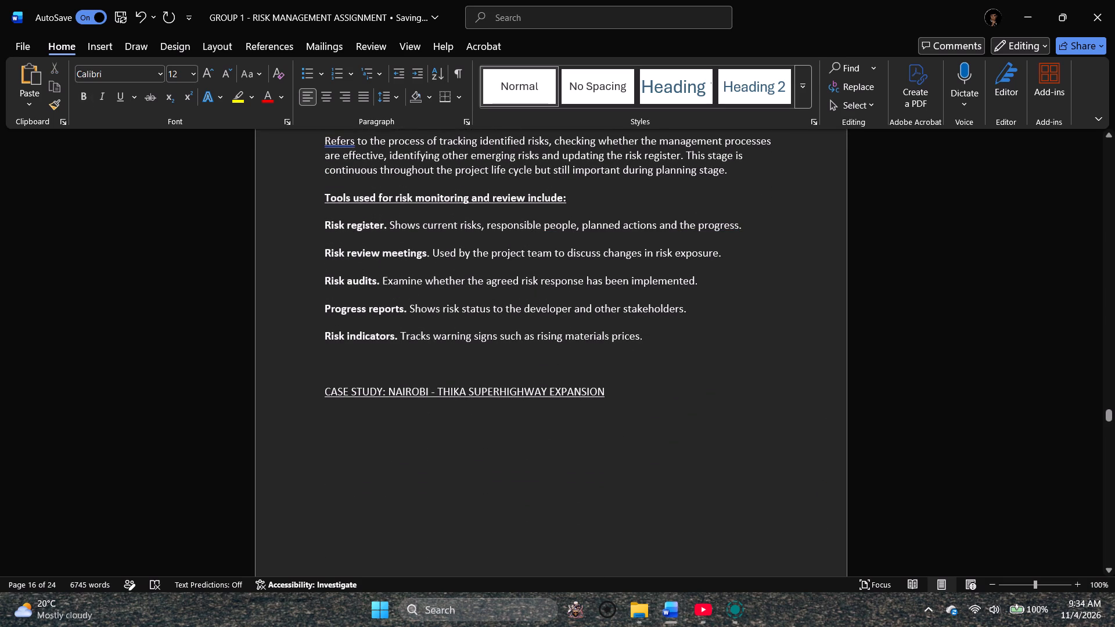
left_click(350, 140)
left_click(381, 200)
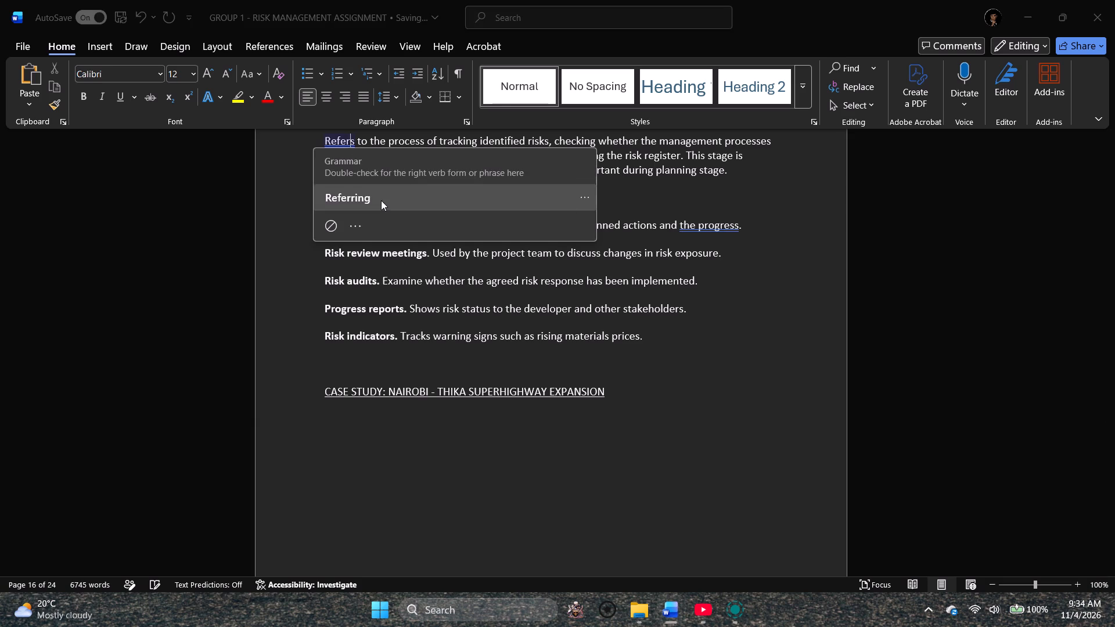
scroll(461, 233, "up", 5)
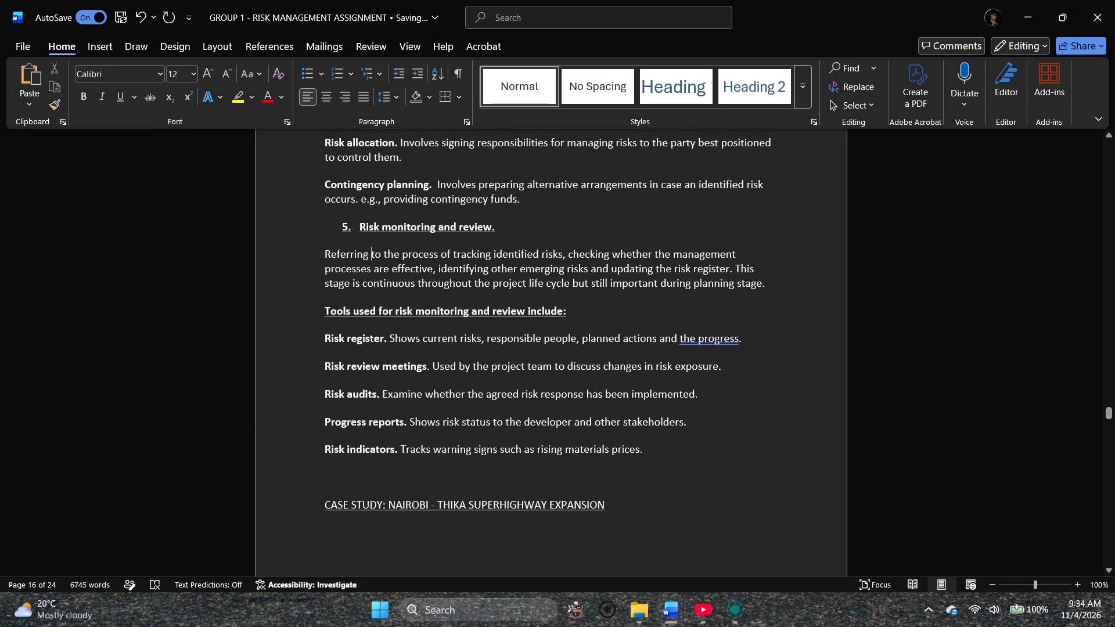
left_click(716, 344)
left_click(707, 387)
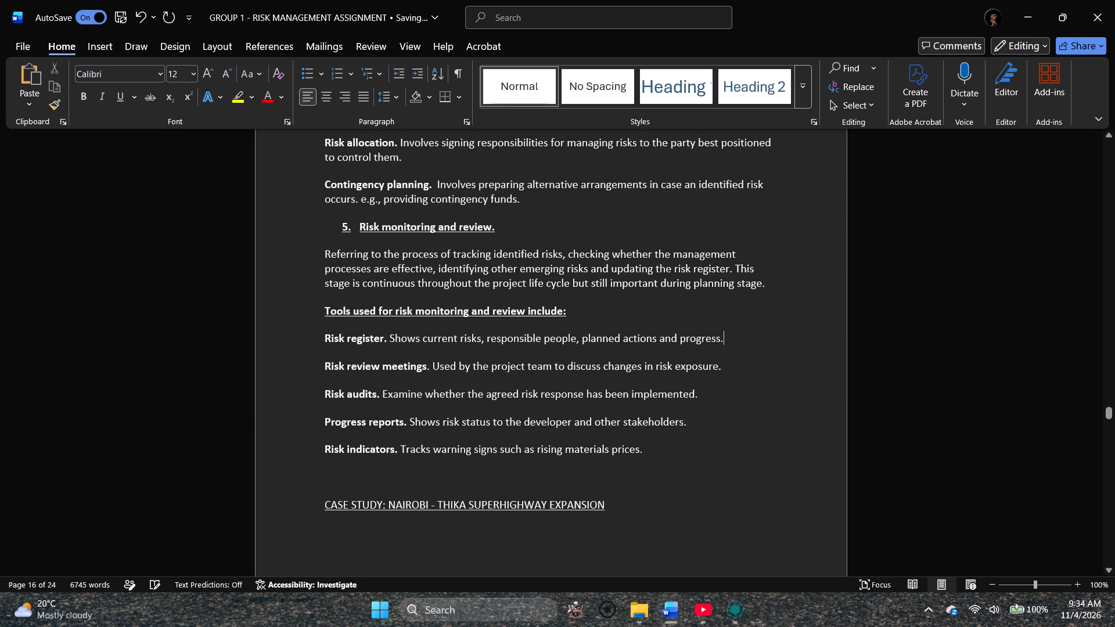
Remove the empty line above the heading "CASE STUDY: NAIROBI - THIKA SUPERHIGHWAY EXPANSION".
scroll(654, 380, "down", 7)
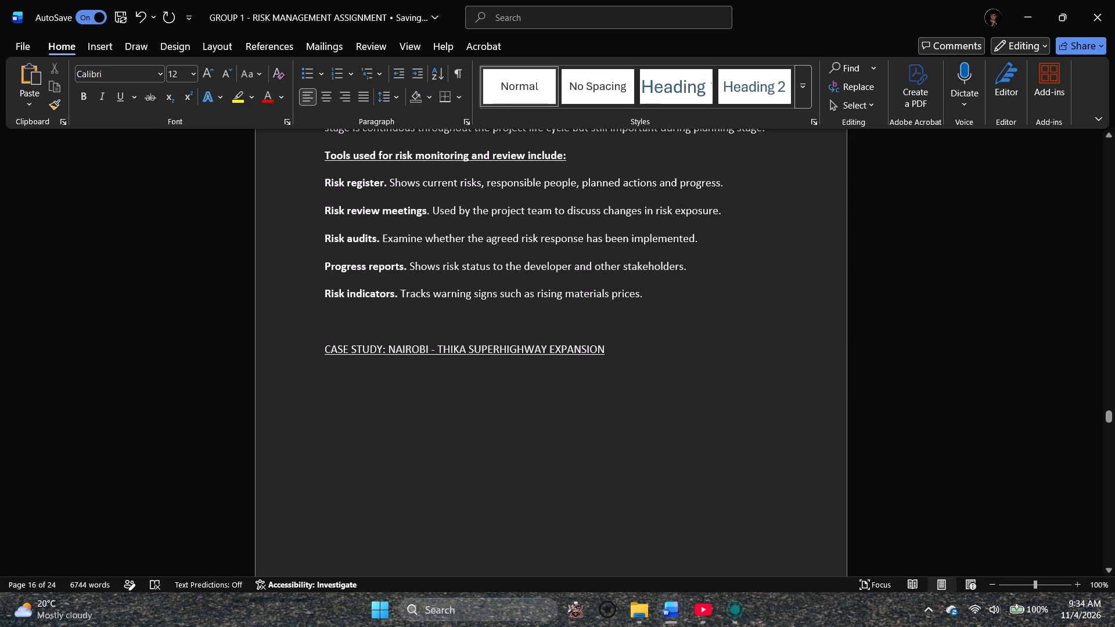
left_click(620, 354)
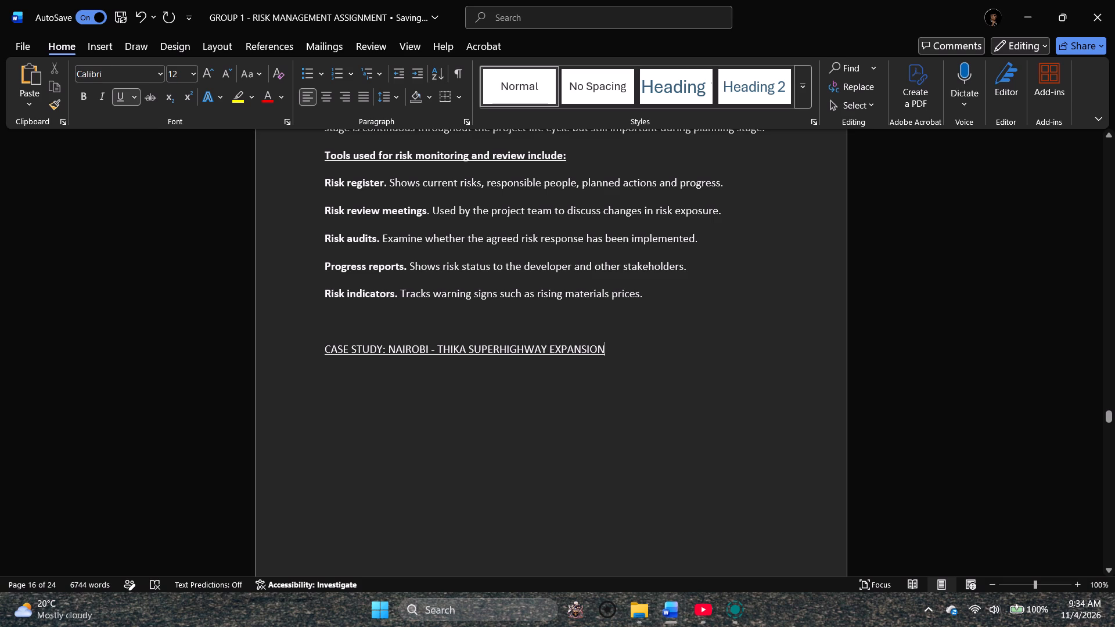
left_click(325, 352)
key("BackSpace")
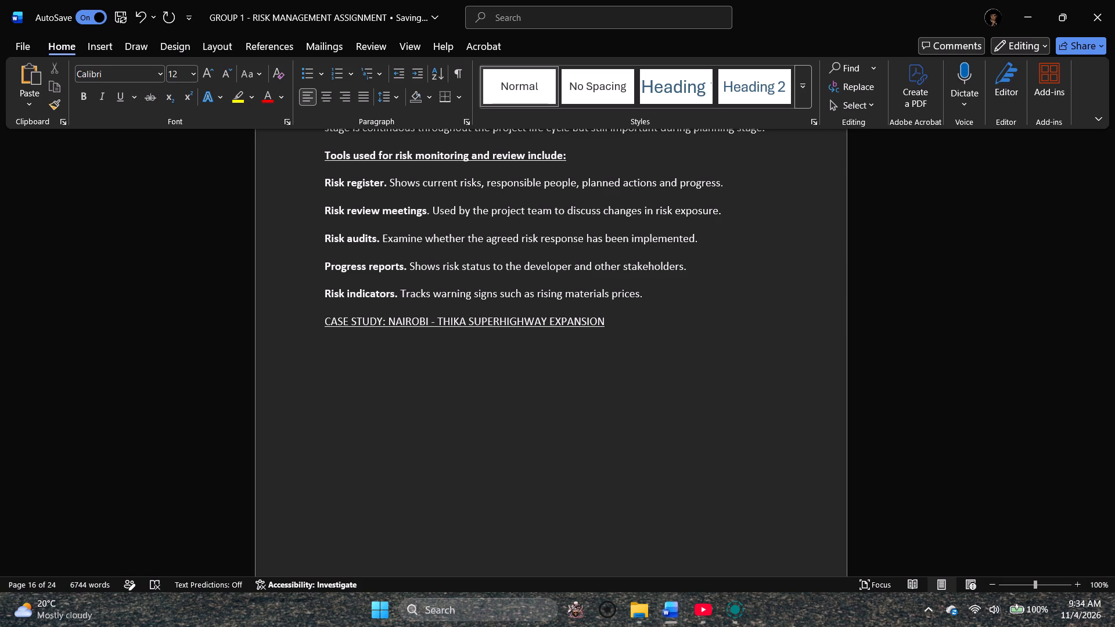
Make the Nairobi - Thika Superhighway case study heading bold and increase its font size to 14.
left_click_drag(325, 352, 595, 375)
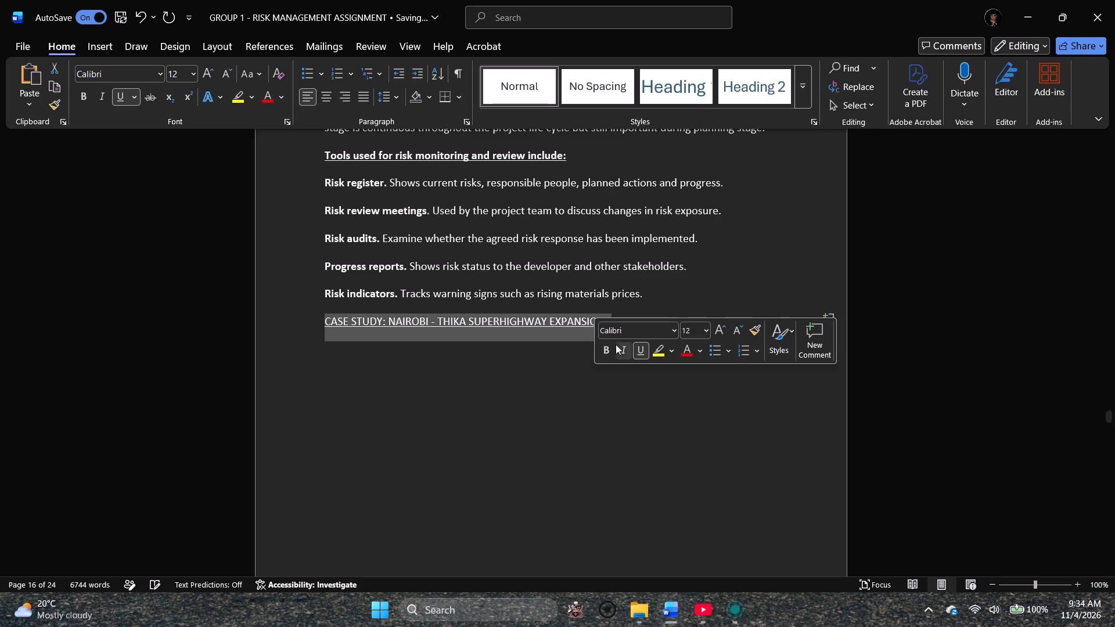
left_click(610, 344)
left_click(727, 329)
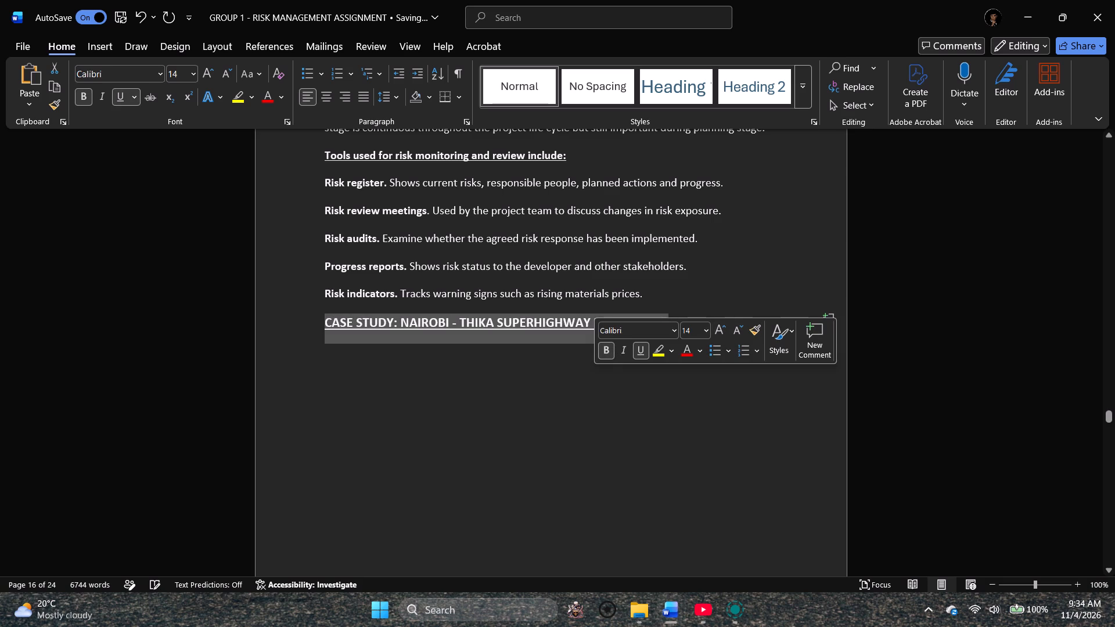
left_click(522, 373)
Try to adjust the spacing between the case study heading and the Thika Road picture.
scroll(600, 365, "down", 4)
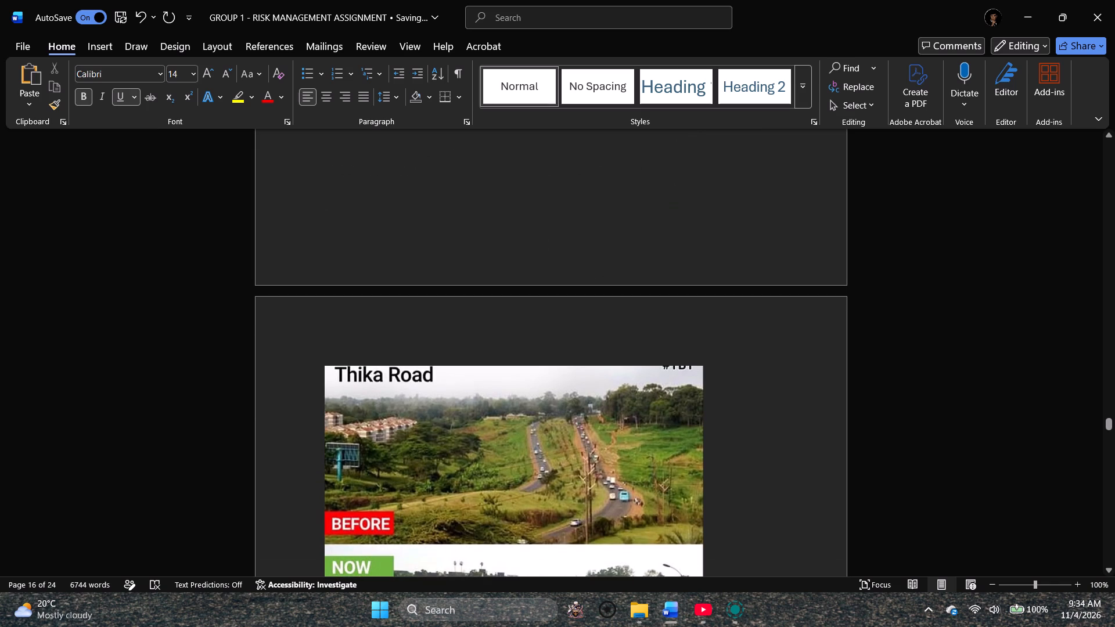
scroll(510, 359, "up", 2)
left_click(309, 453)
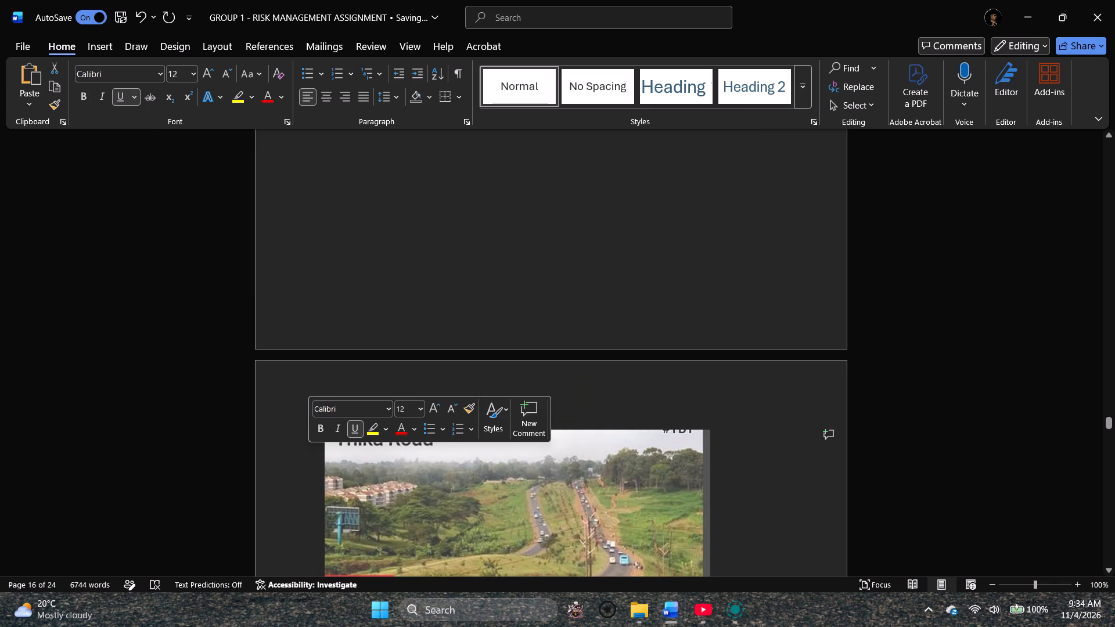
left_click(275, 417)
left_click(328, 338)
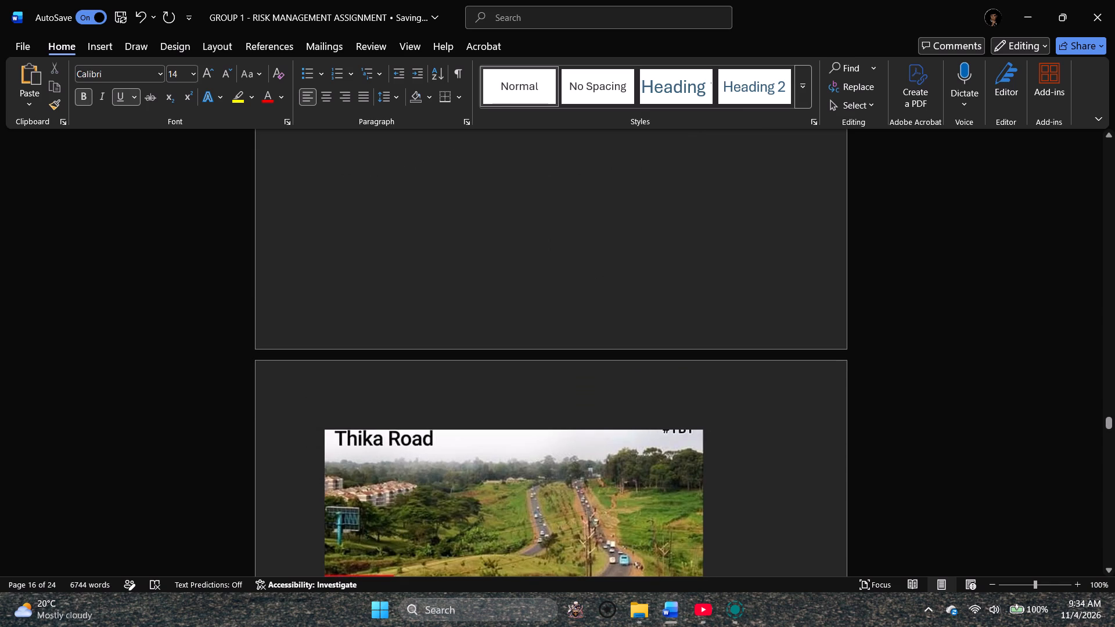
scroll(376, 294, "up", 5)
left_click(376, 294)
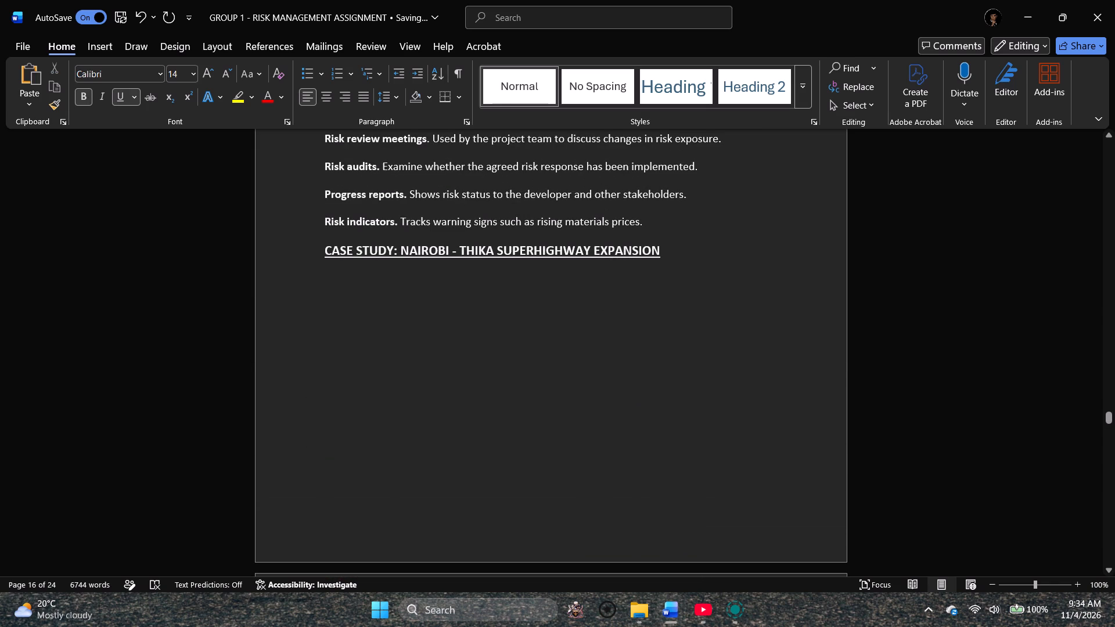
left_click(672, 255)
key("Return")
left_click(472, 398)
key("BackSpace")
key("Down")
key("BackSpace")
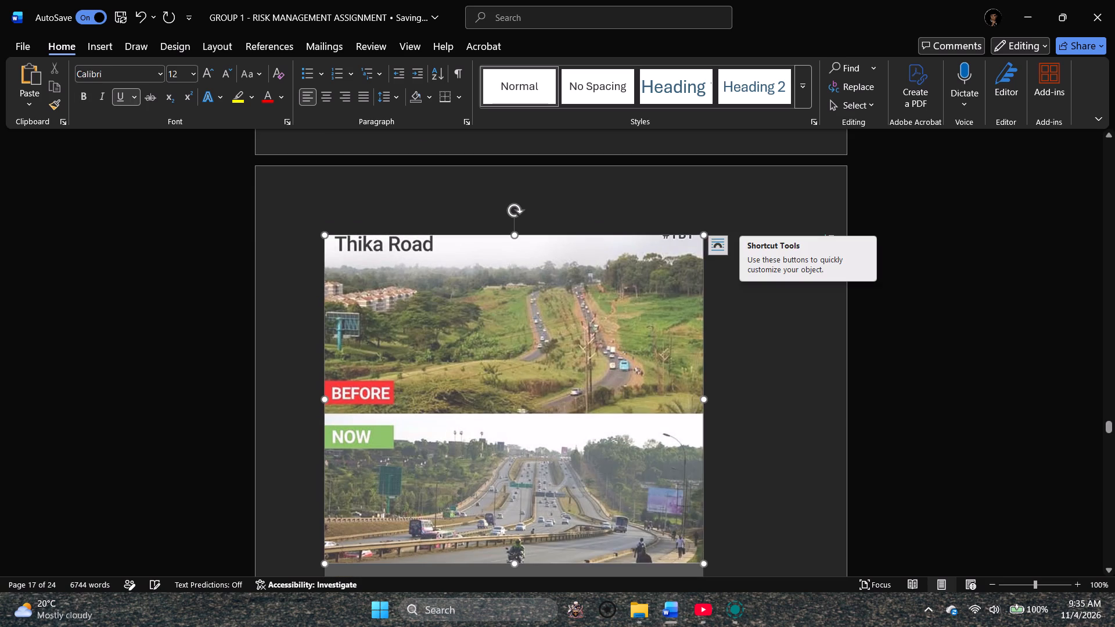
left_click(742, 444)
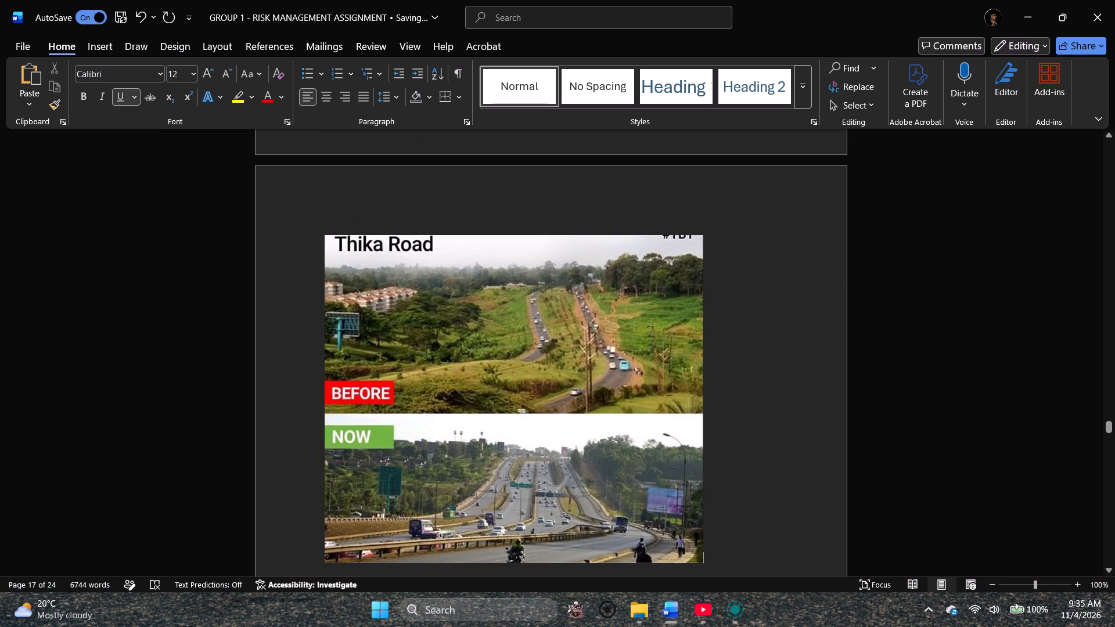
Join the paragraph starting "The main objective was" to the preceding case study paragraph, with a full stop and space after "Nairobi to Thika".
scroll(740, 443, "up", 11)
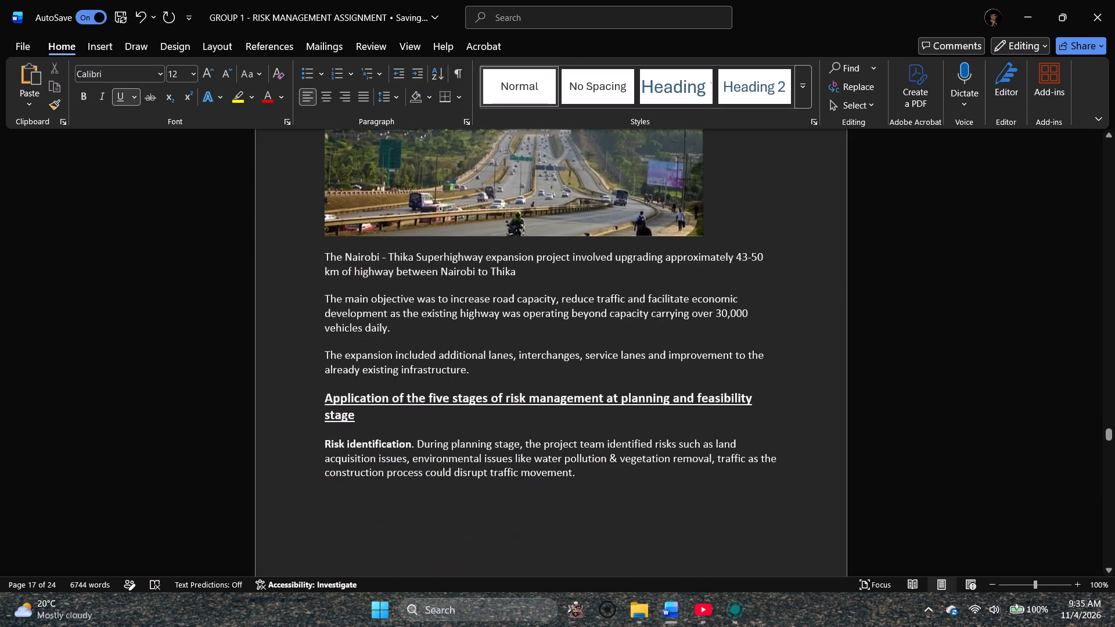
left_click(329, 297)
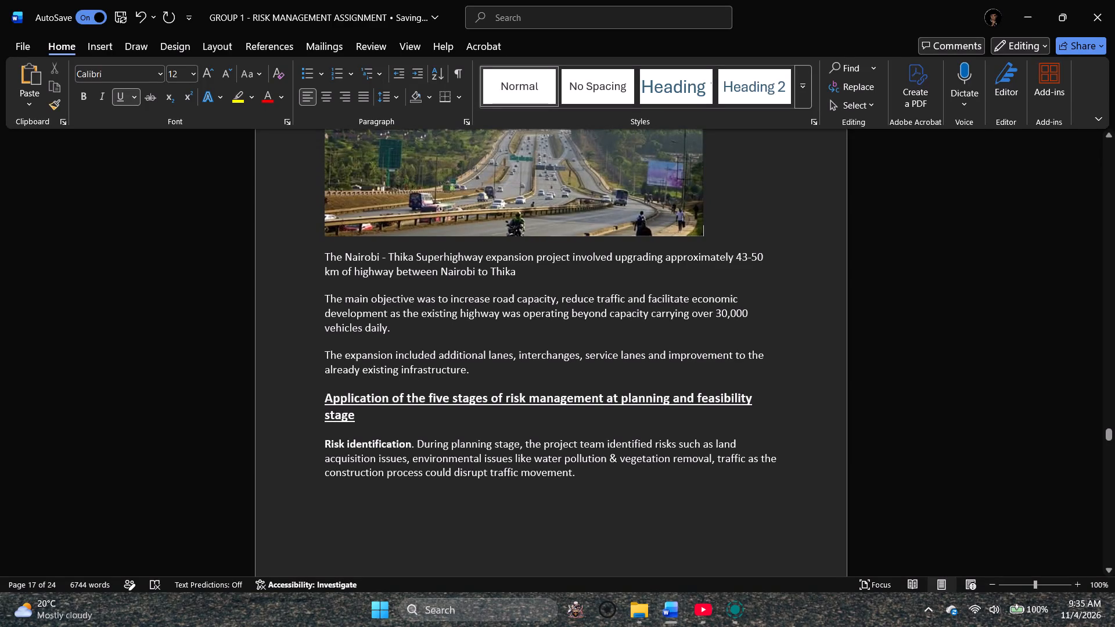
left_click(332, 310)
key("Left")
key("BackSpace")
key("ctrl+z")
key("Up")
key("BackSpace")
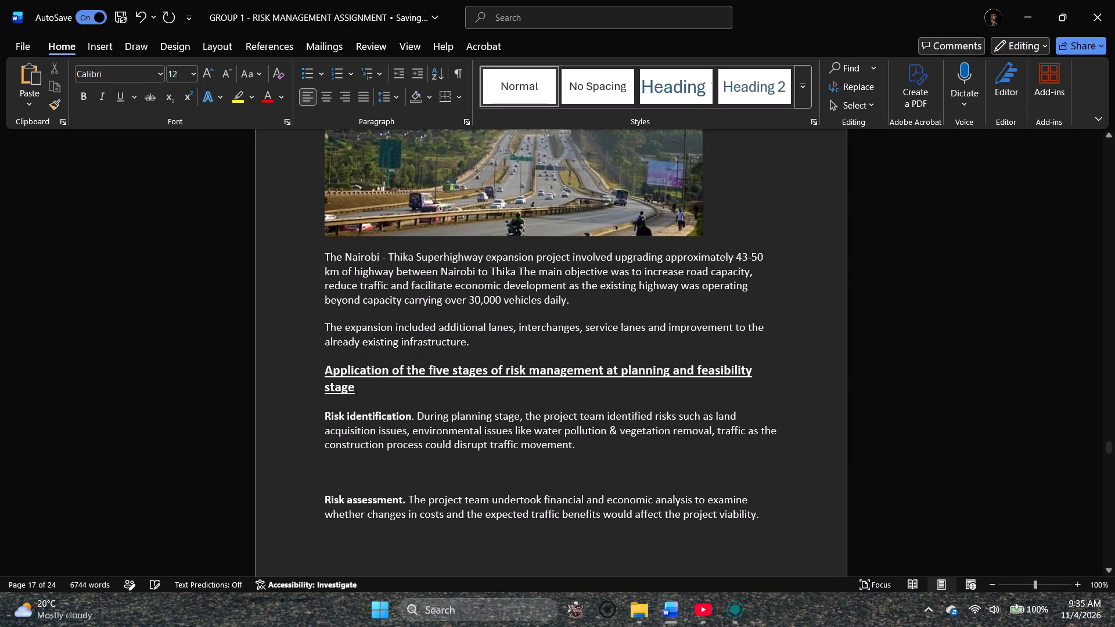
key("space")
key("BackSpace")
key("BackSpace")
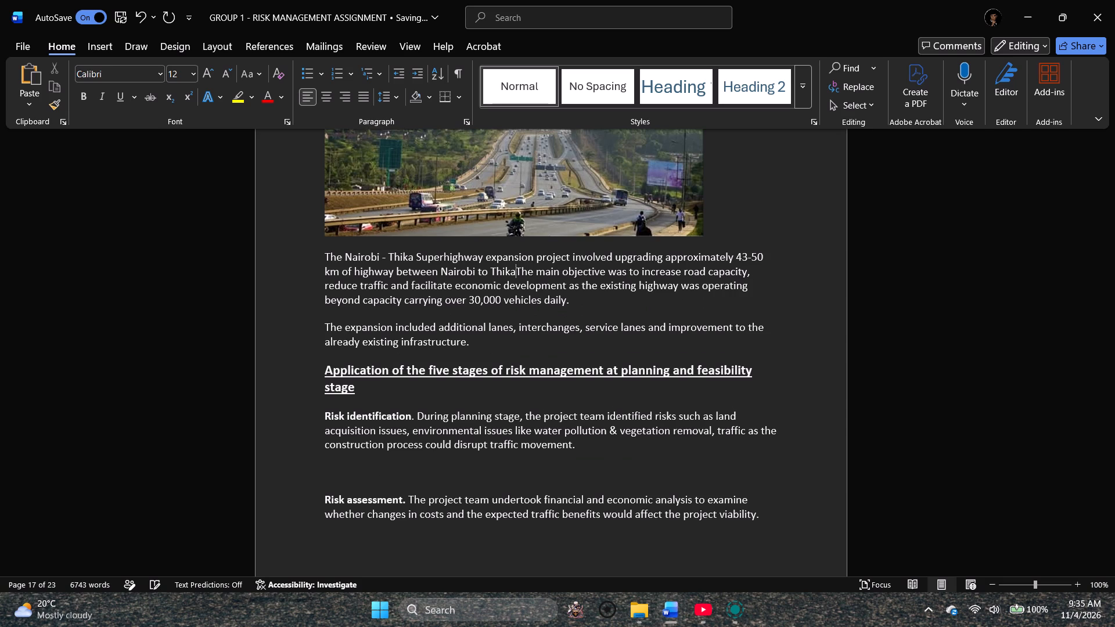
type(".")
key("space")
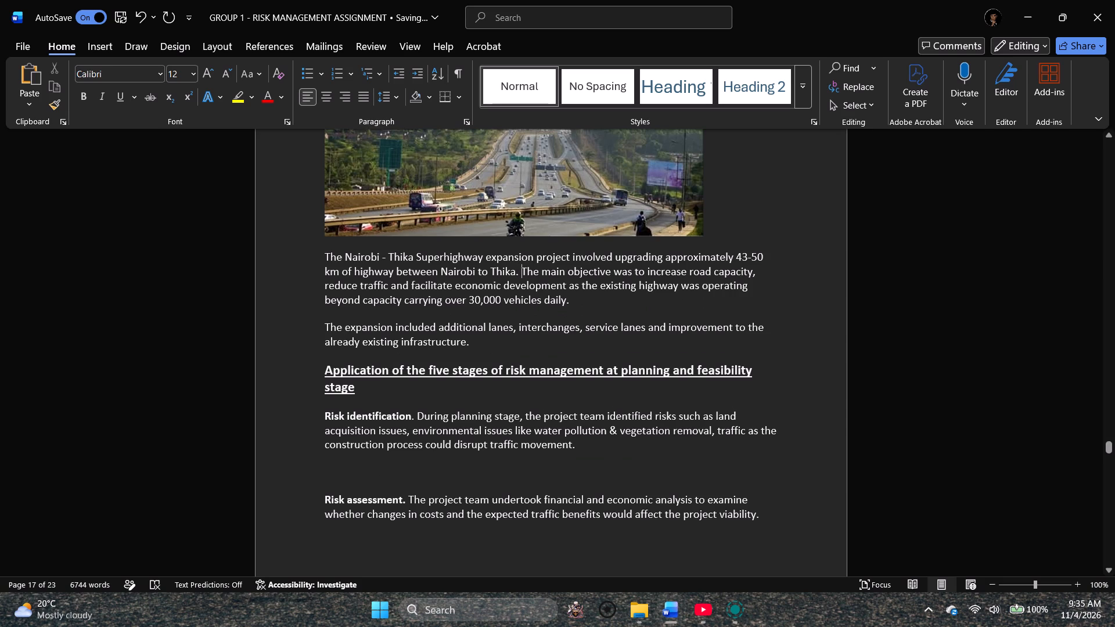
Join the paragraph starting "The expansion included additional lanes" to the end of the preceding paragraph, separated by a space.
left_click(321, 330)
key("BackSpace")
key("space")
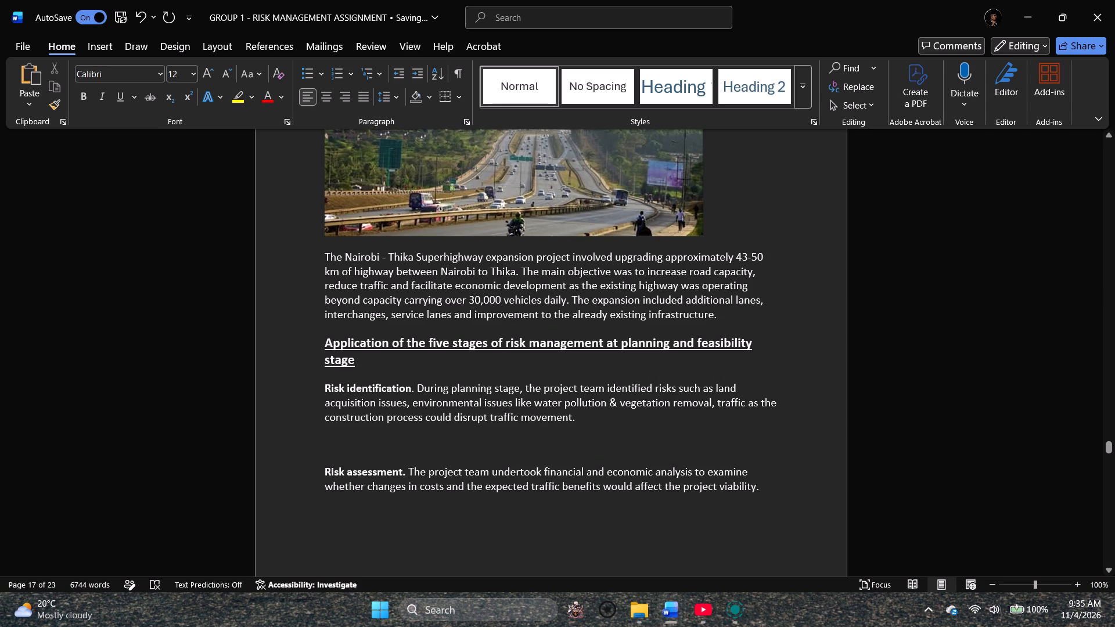
Review the heading formatting and layout from the Nairobi - Thika Superhighway case study back through the Kenya SGR case study to the start of Stage 1.
scroll(377, 356, "up", 2)
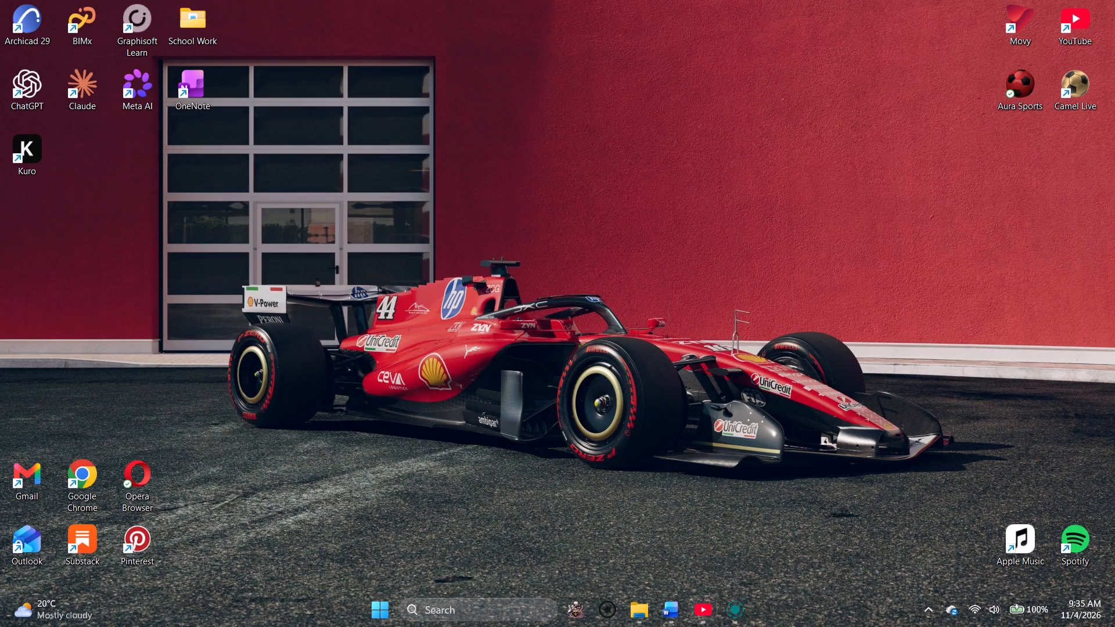
left_click(668, 611)
left_click(580, 550)
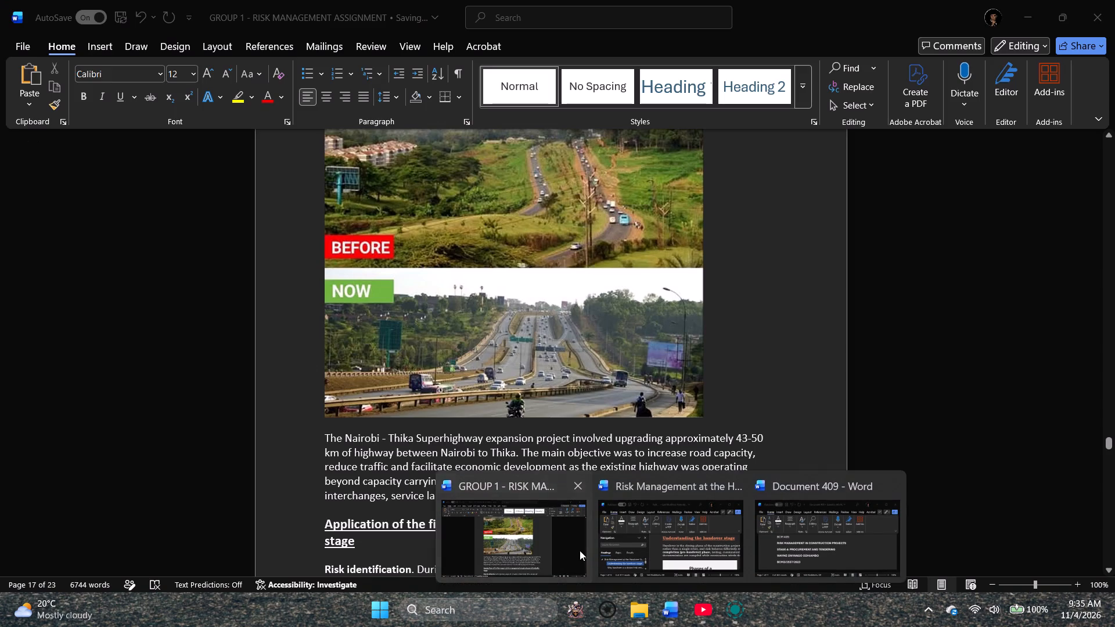
scroll(686, 383, "down", 2)
scroll(686, 383, "up", 1)
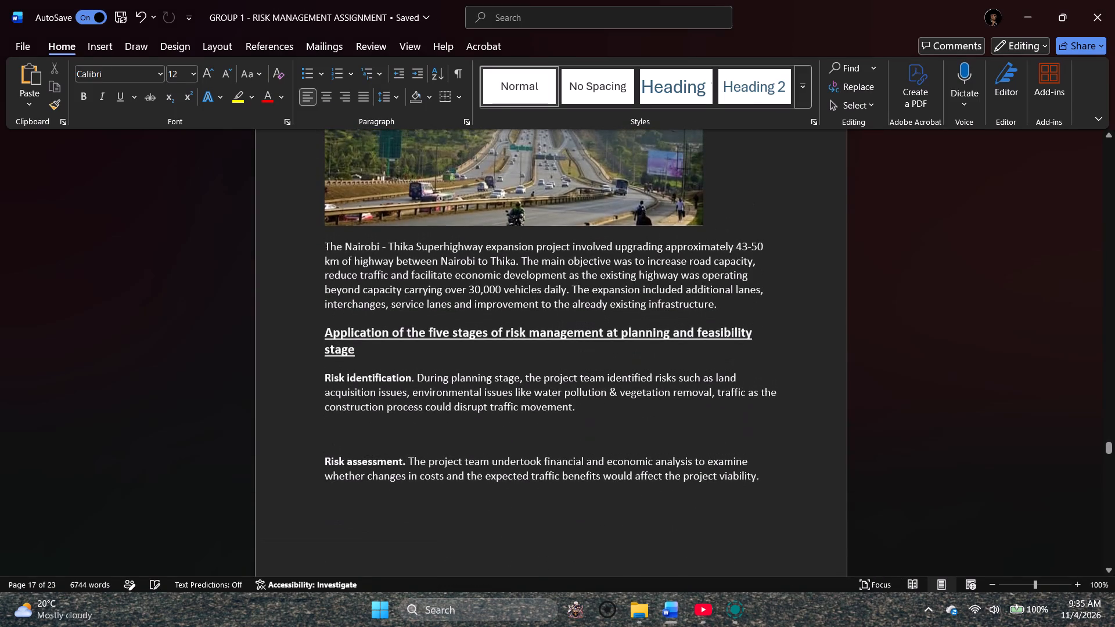
scroll(686, 383, "up", 5)
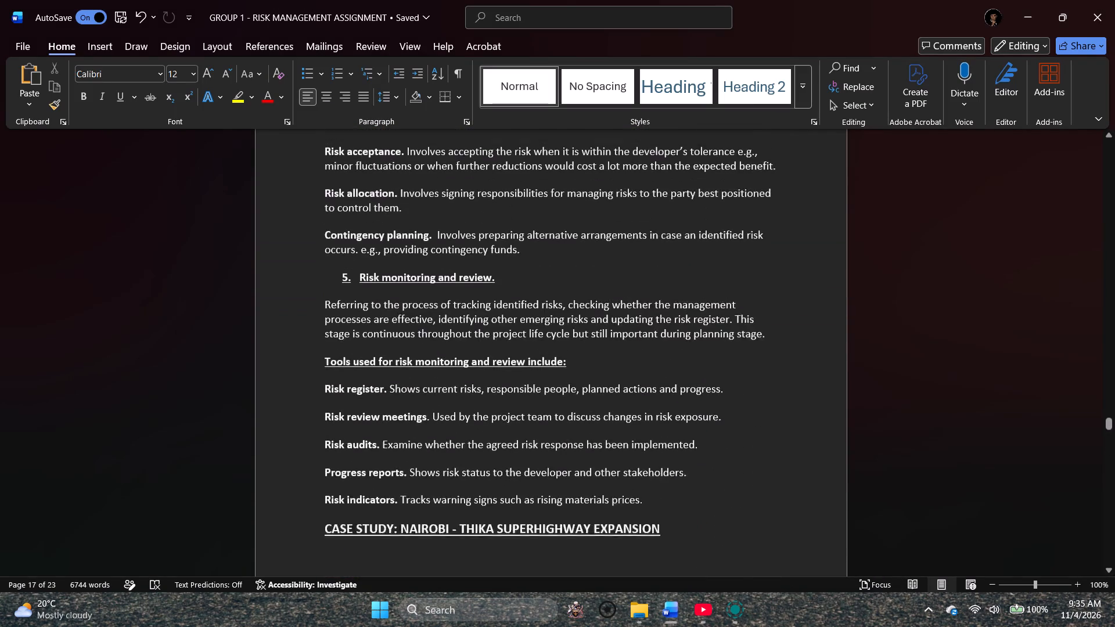
scroll(686, 383, "down", 7)
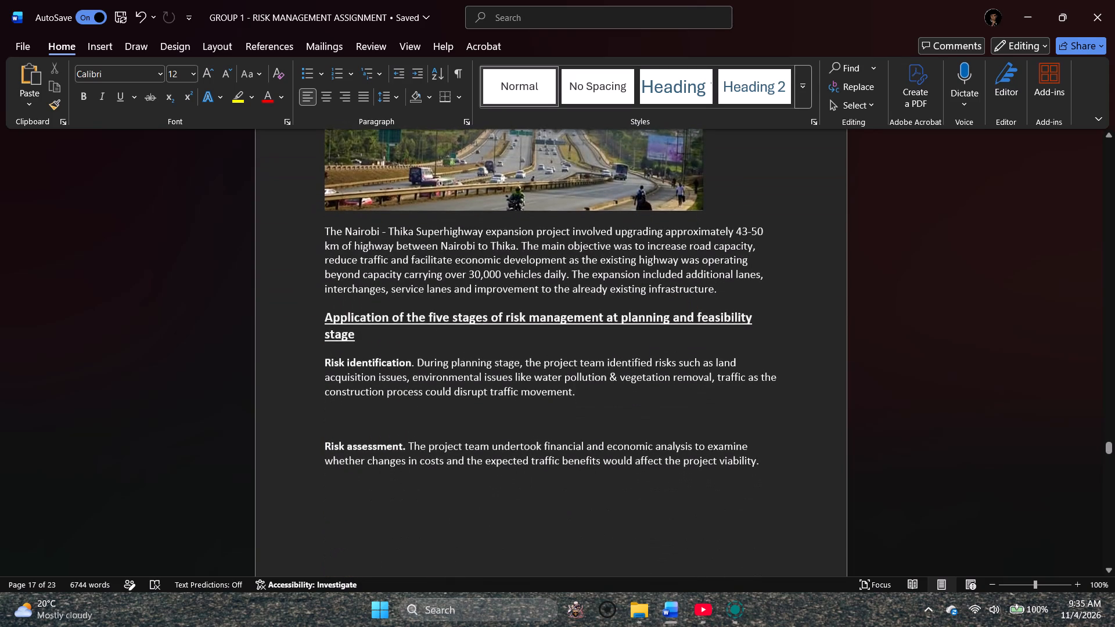
scroll(686, 383, "up", 12)
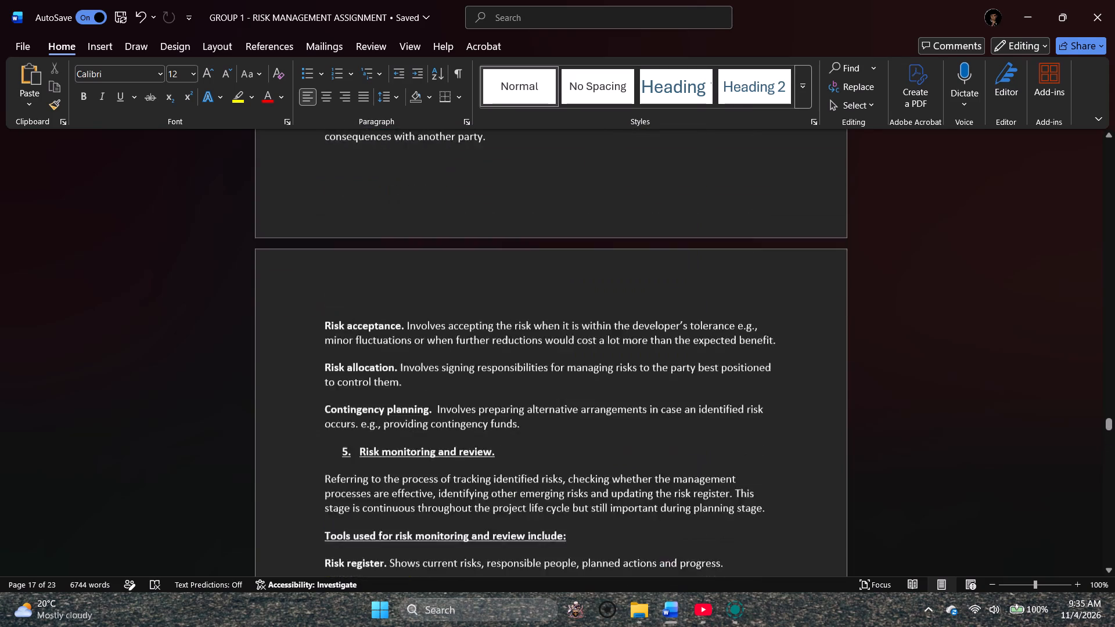
scroll(686, 383, "up", 4)
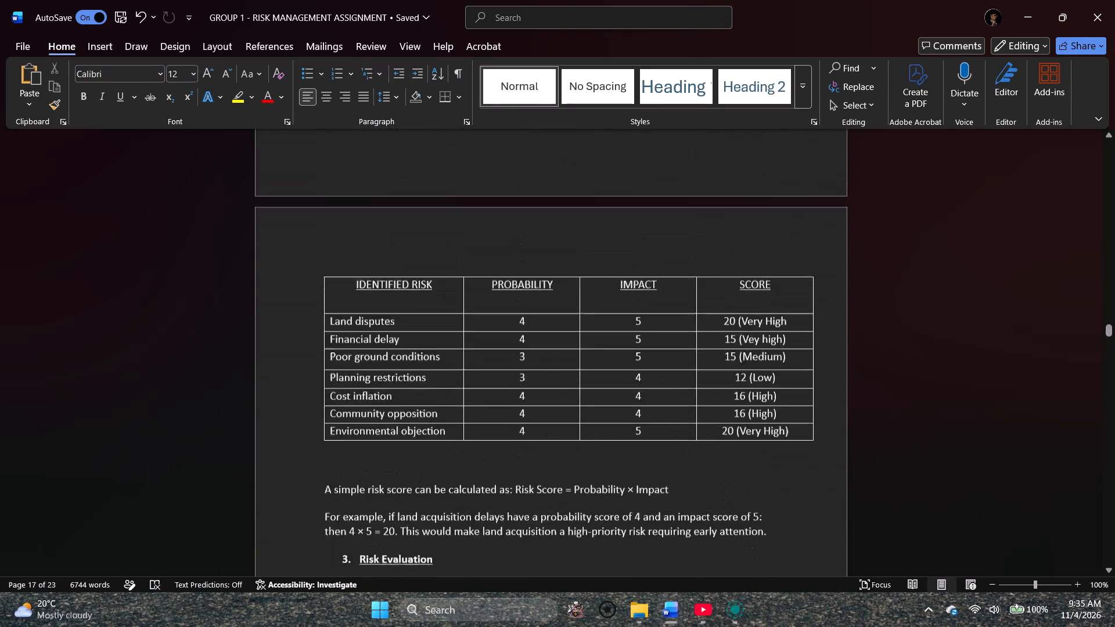
scroll(686, 383, "up", 3)
scroll(686, 383, "down", 1)
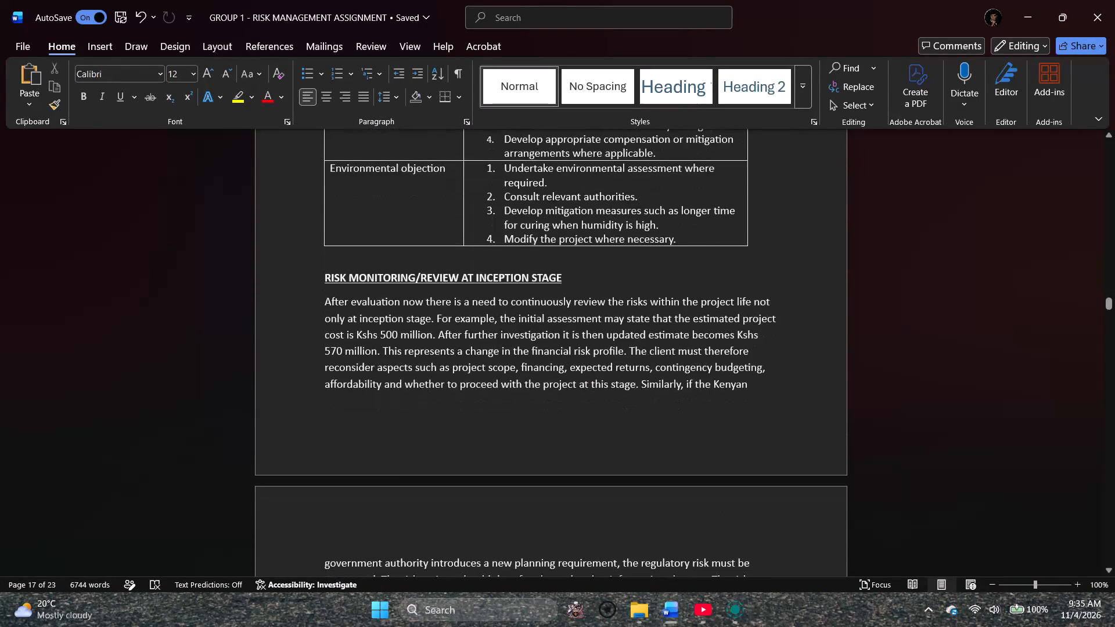
scroll(686, 383, "down", 3)
scroll(686, 383, "up", 1)
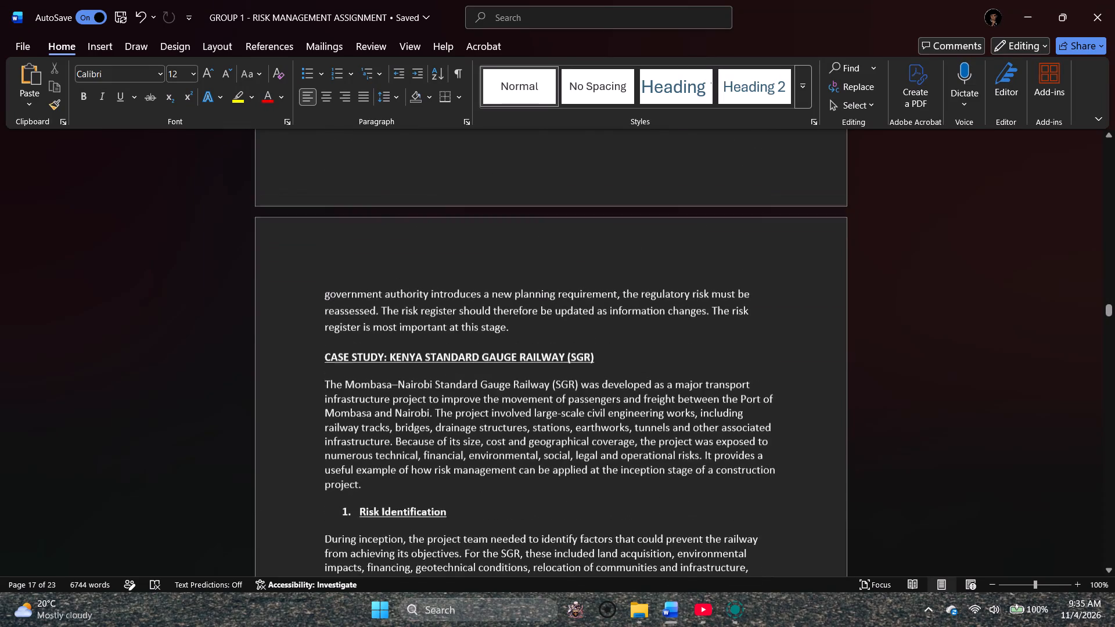
scroll(686, 383, "up", 3)
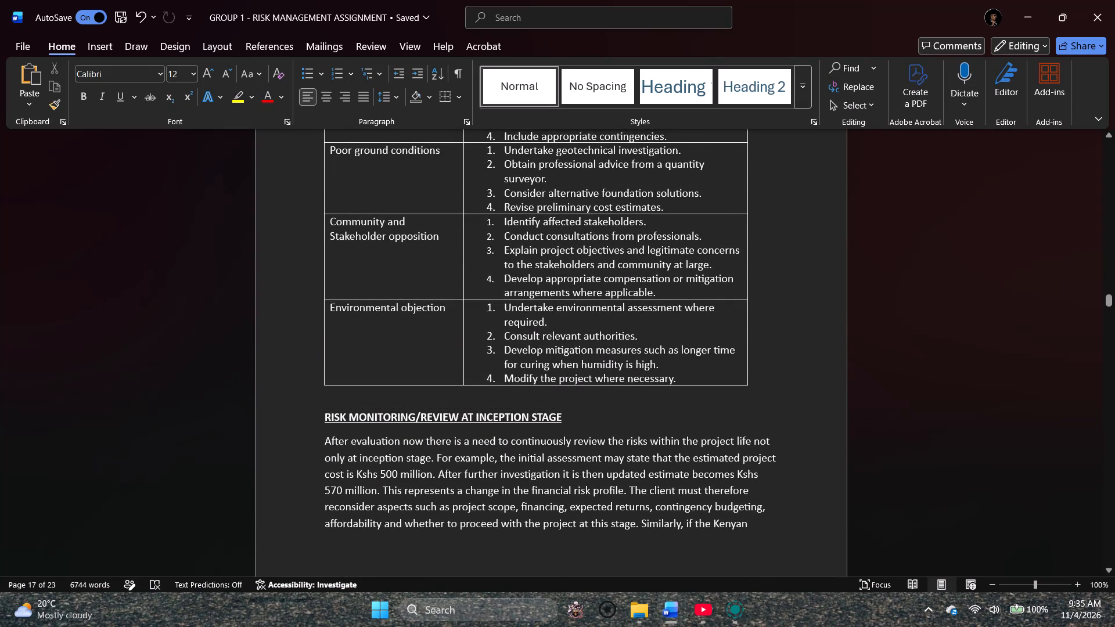
scroll(686, 383, "up", 4)
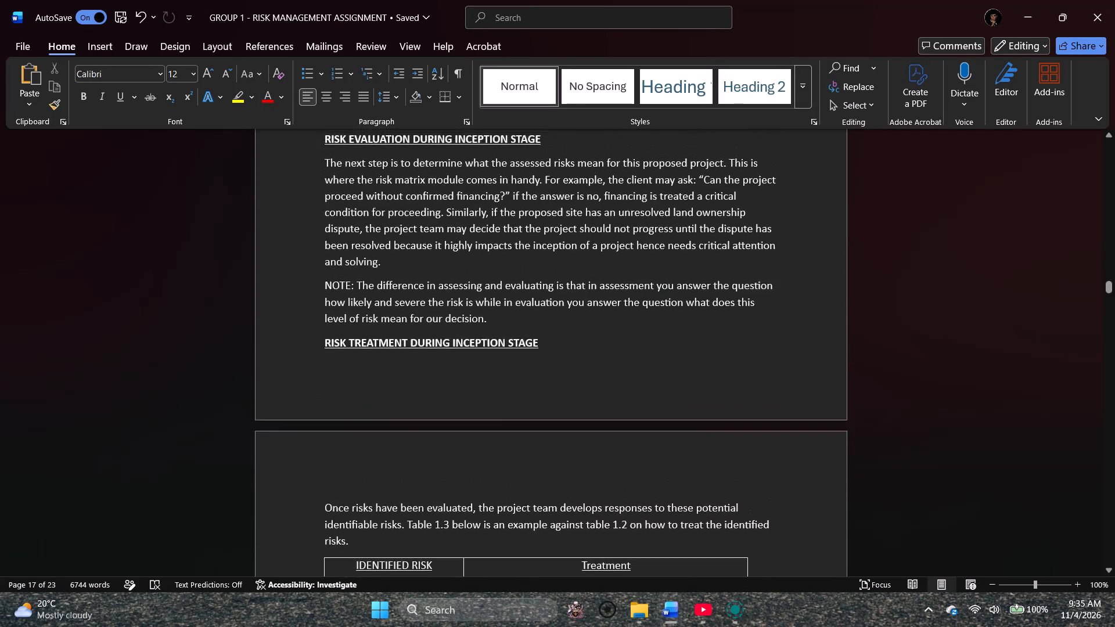
scroll(686, 383, "up", 4)
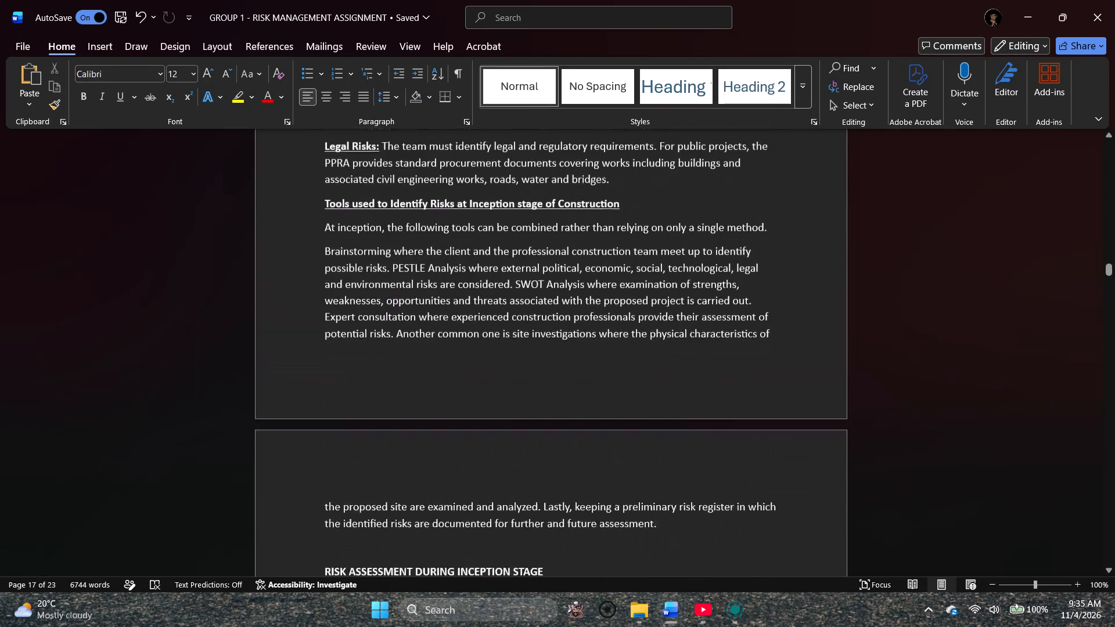
scroll(686, 383, "up", 7)
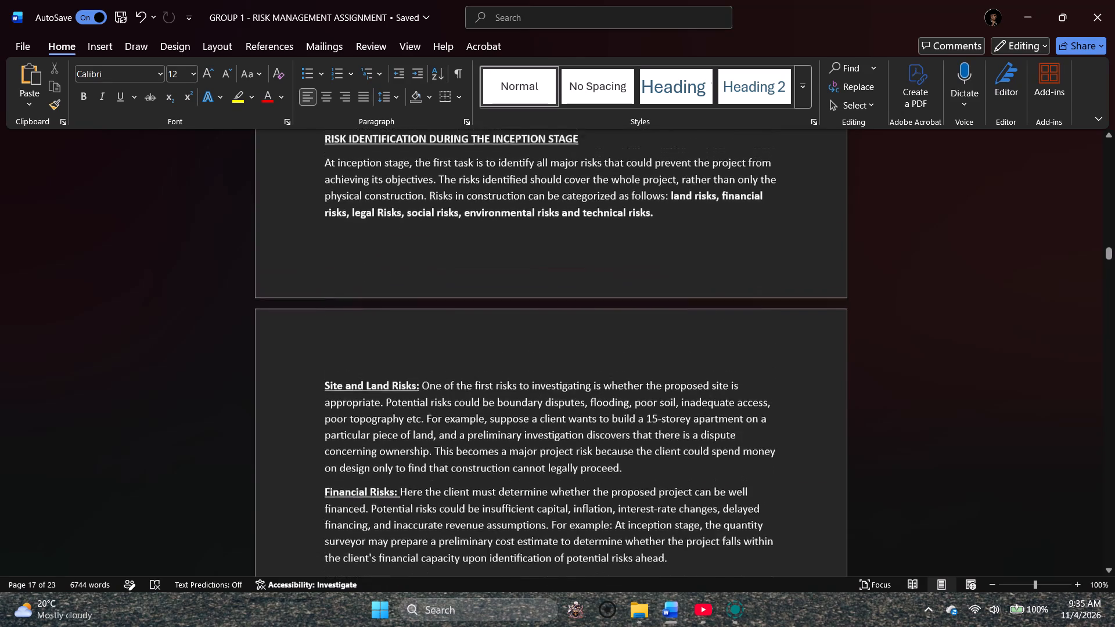
scroll(686, 383, "up", 4)
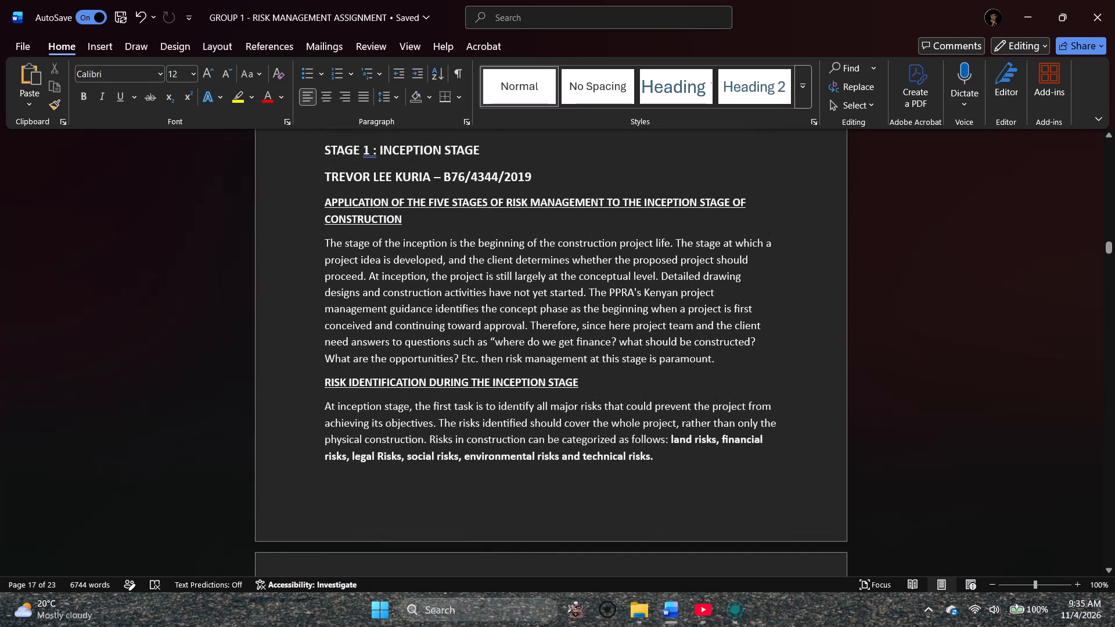
scroll(686, 383, "up", 1)
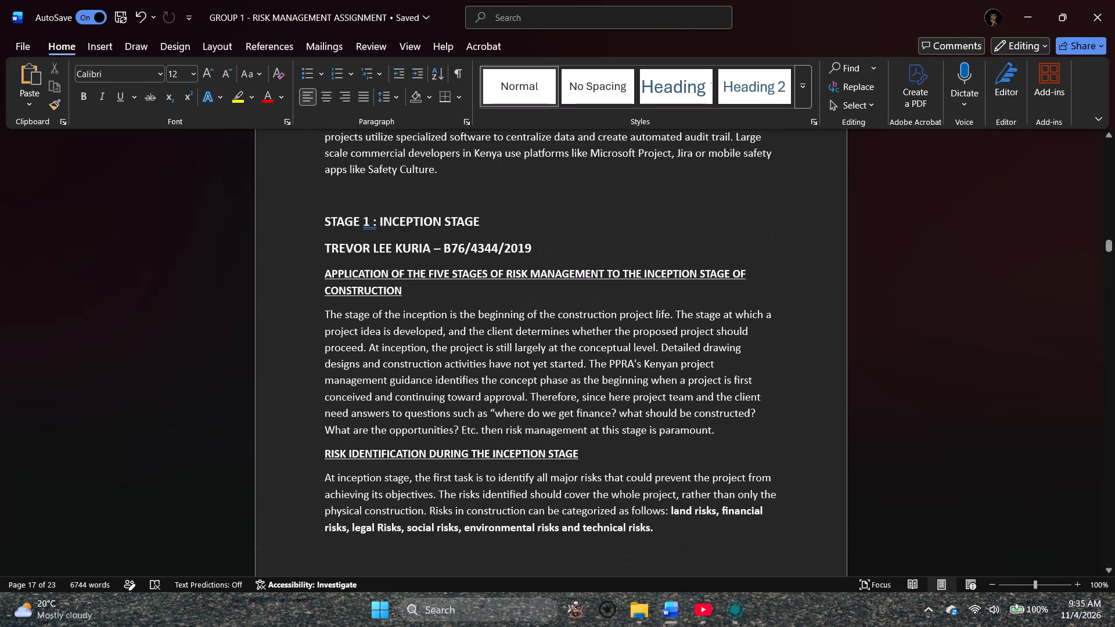
scroll(686, 383, "up", 2)
Underline the "STAGE 1 : INCEPTION STAGE" heading.
scroll(686, 383, "down", 2)
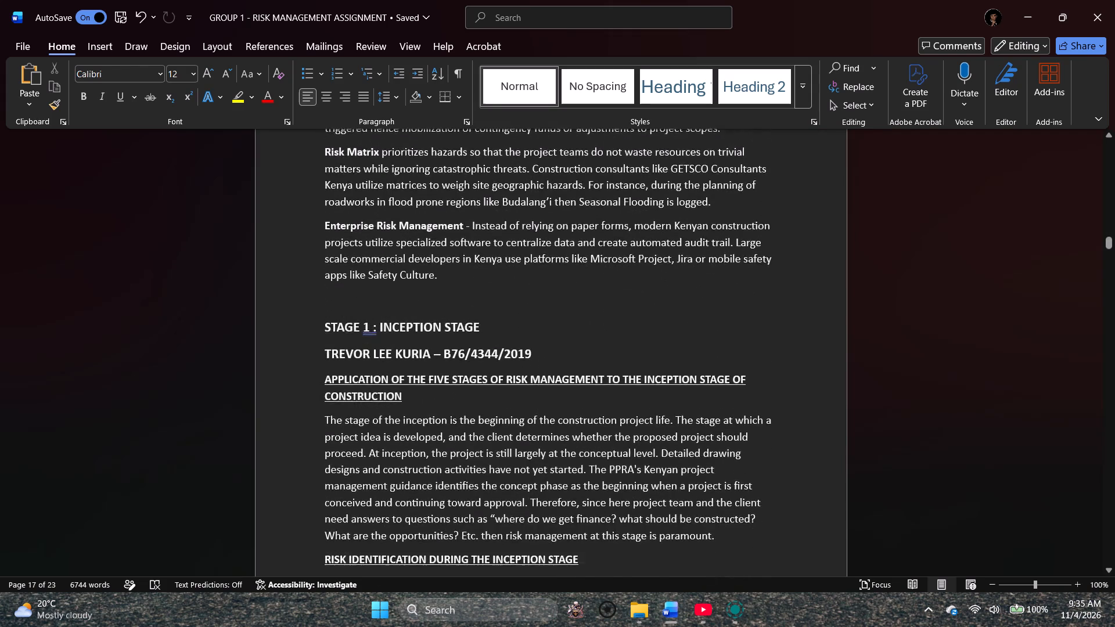
scroll(686, 383, "down", 1)
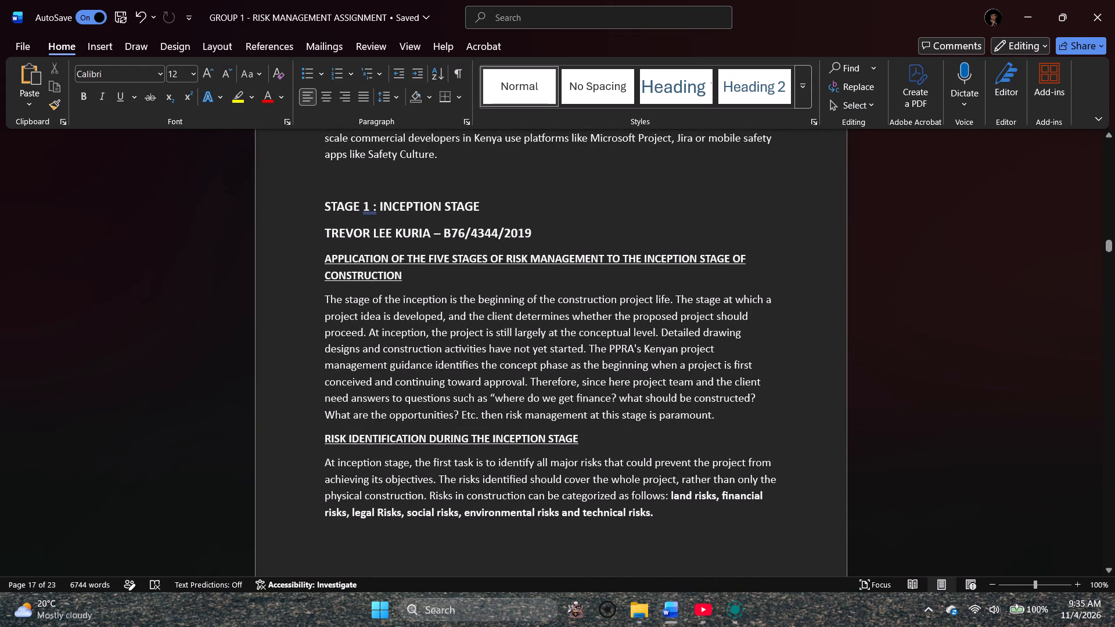
left_click_drag(511, 210, 320, 208)
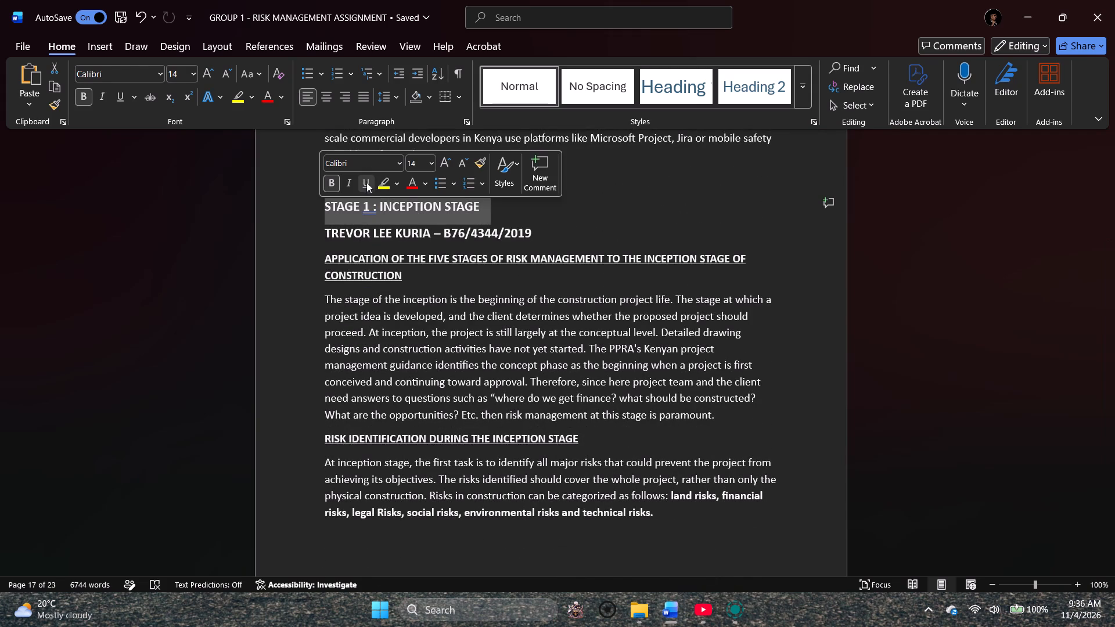
left_click(366, 181)
left_click(547, 241)
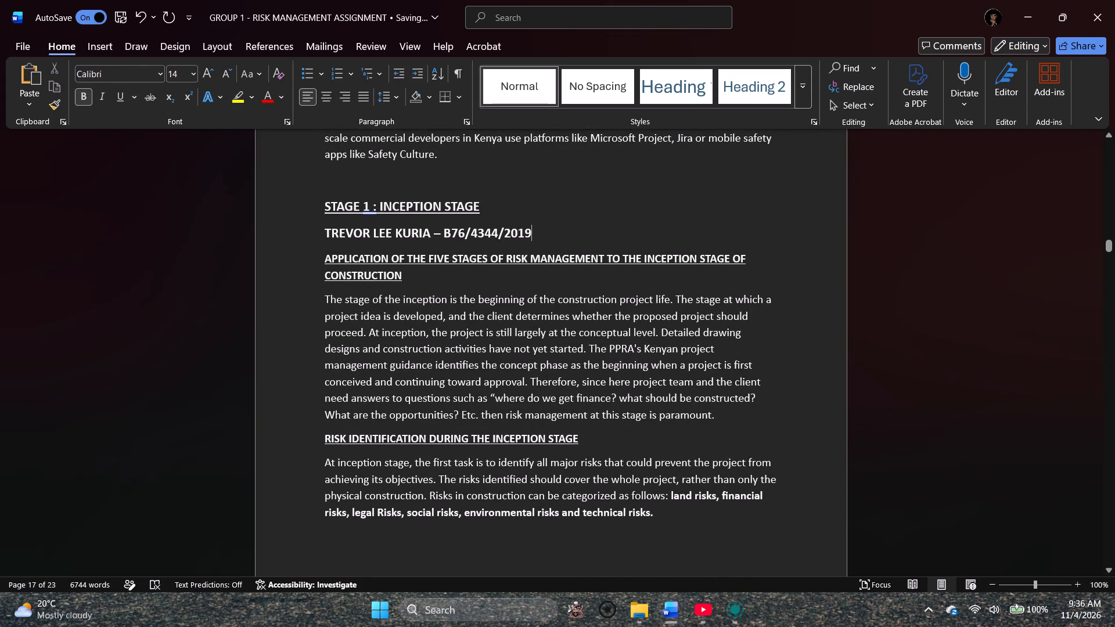
Review the headings, tables and layout of the inception stage section, including the Kenya Standard Gauge Railway case study and its references.
scroll(547, 241, "down", 10)
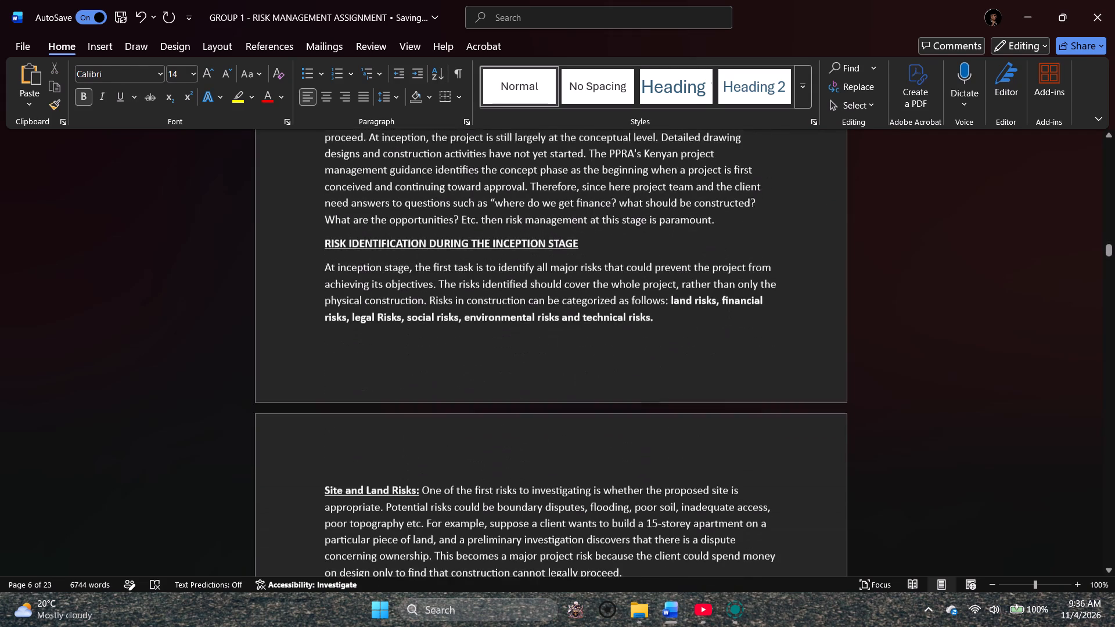
scroll(547, 241, "down", 9)
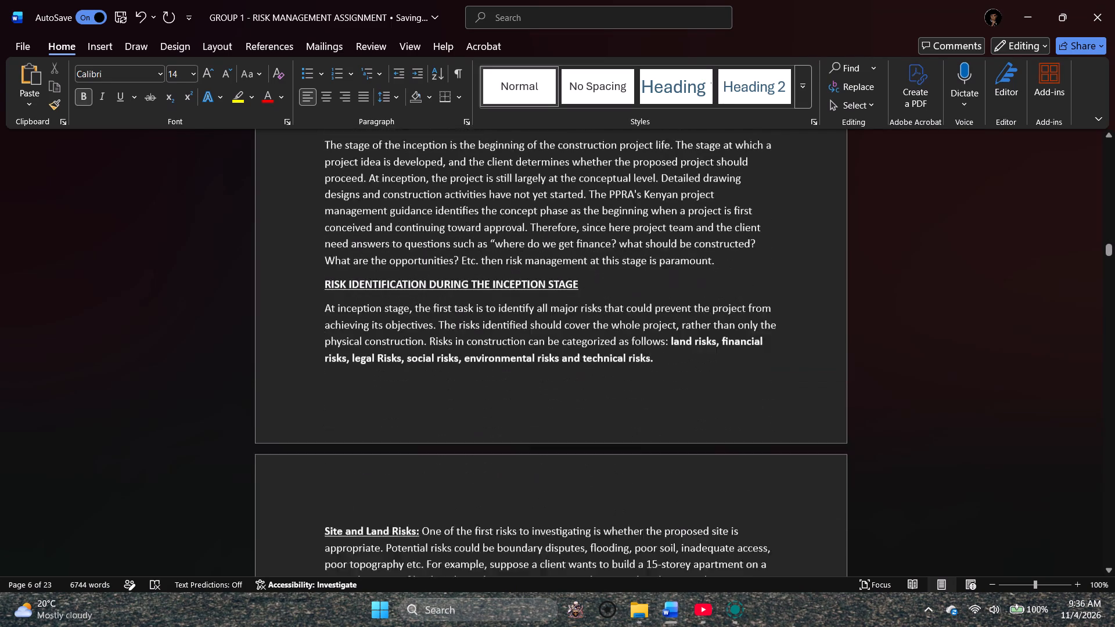
scroll(547, 241, "down", 5)
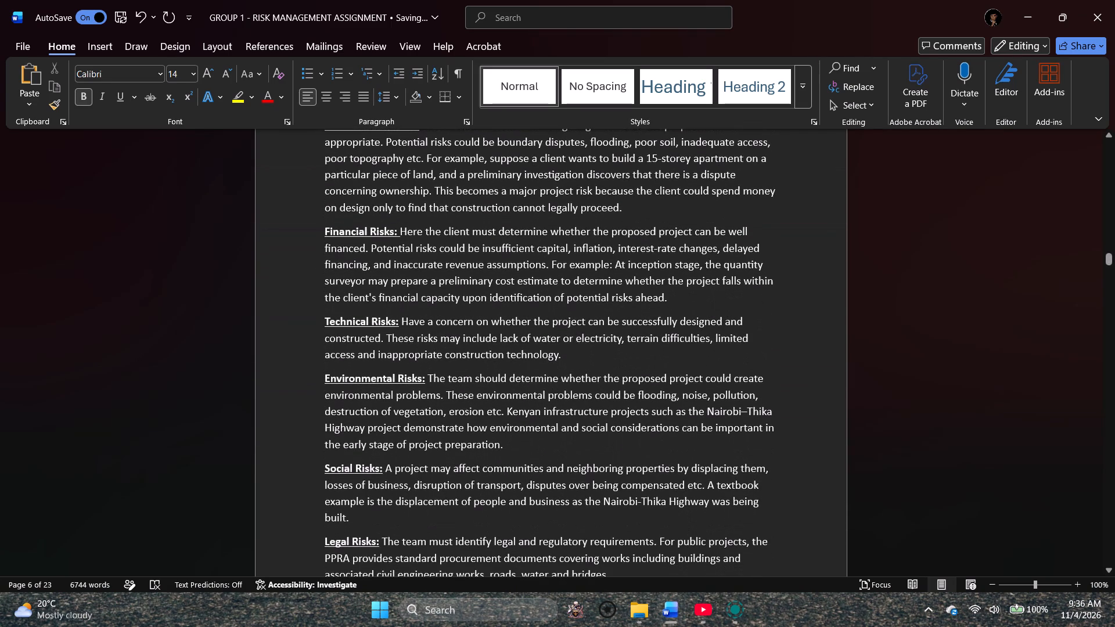
scroll(547, 241, "down", 1)
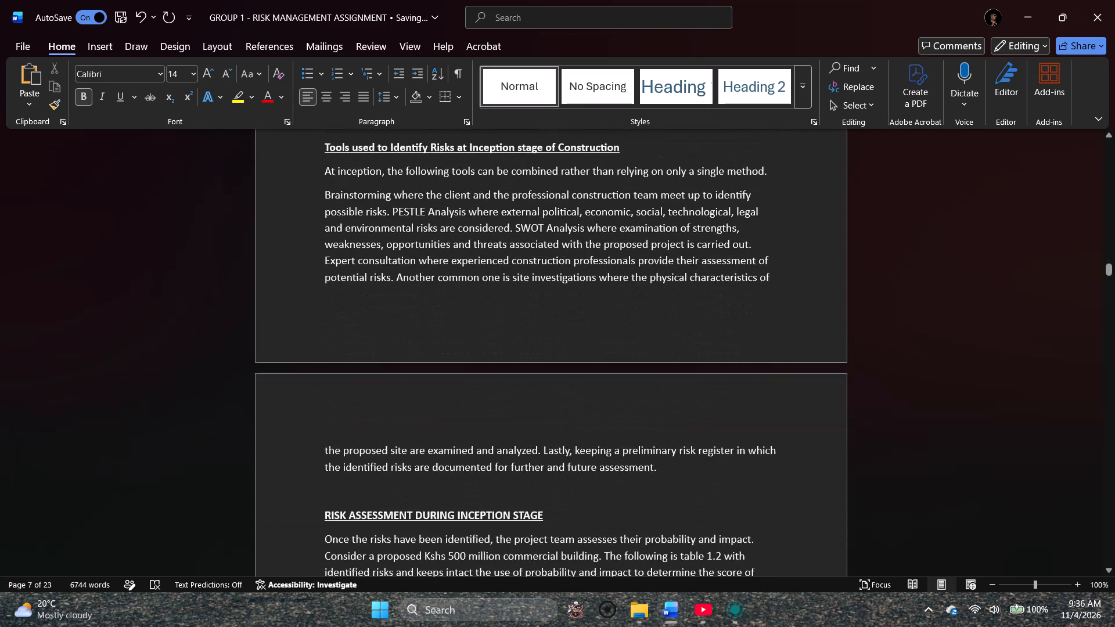
scroll(547, 241, "down", 14)
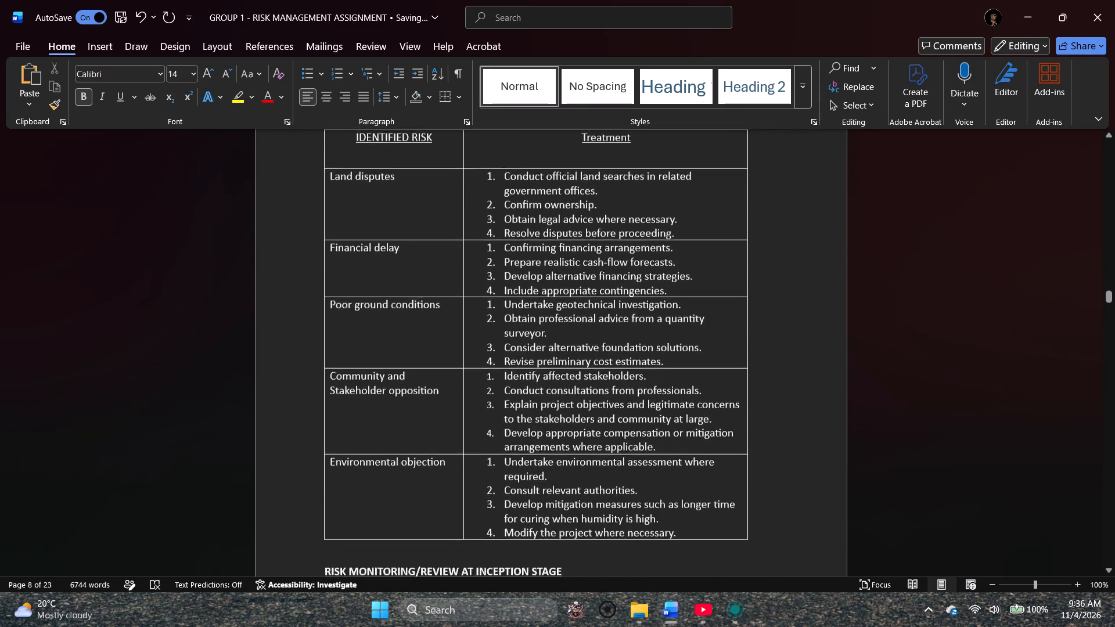
scroll(547, 241, "down", 4)
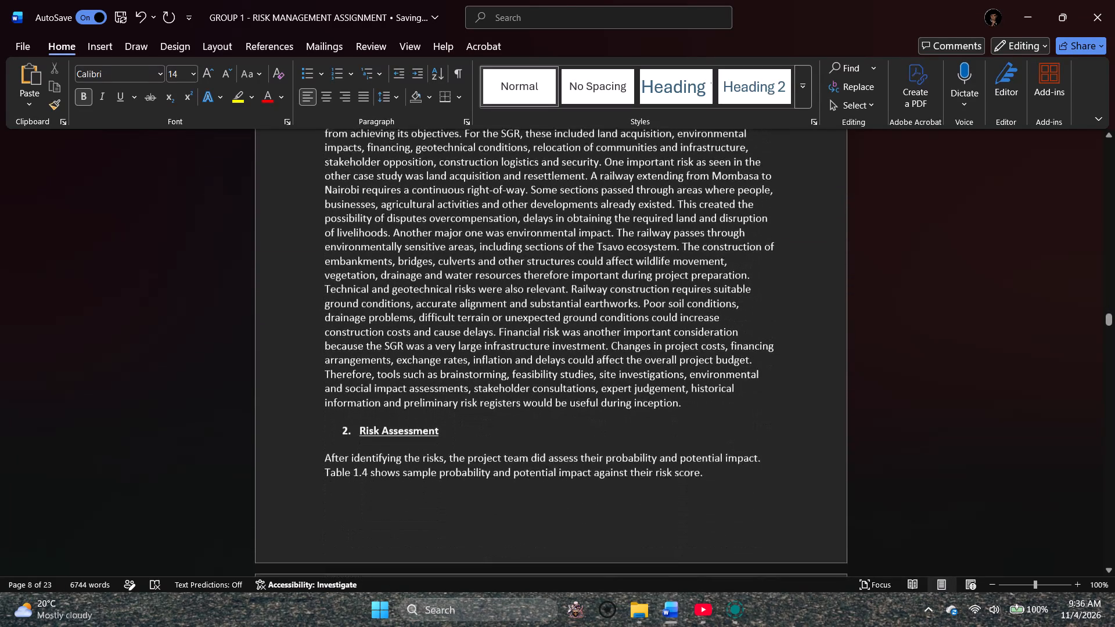
scroll(547, 241, "down", 4)
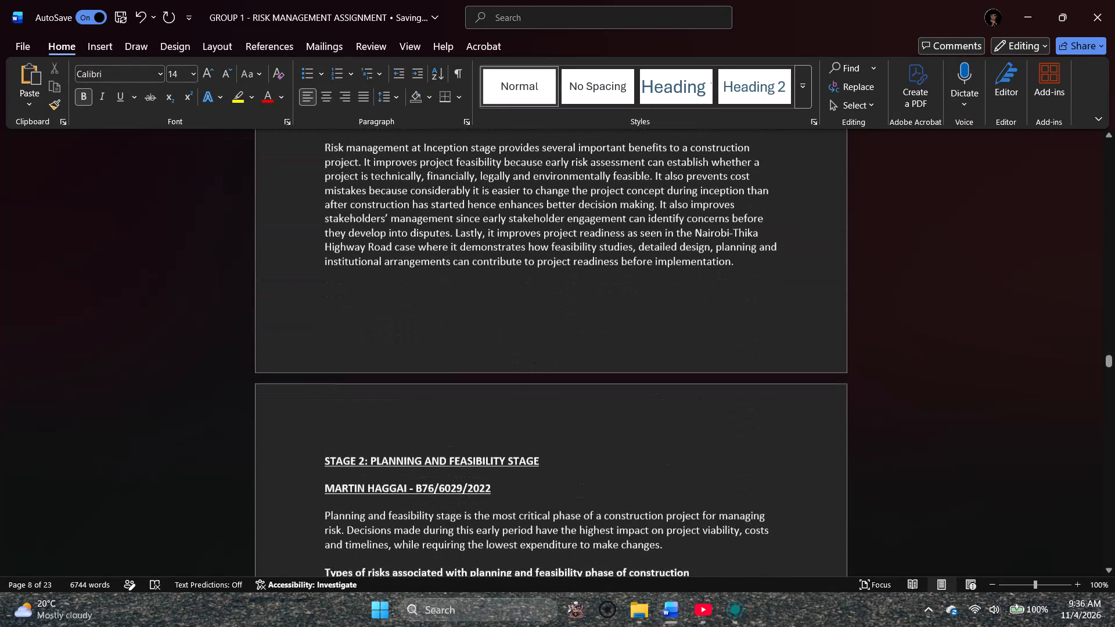
scroll(547, 241, "down", 4)
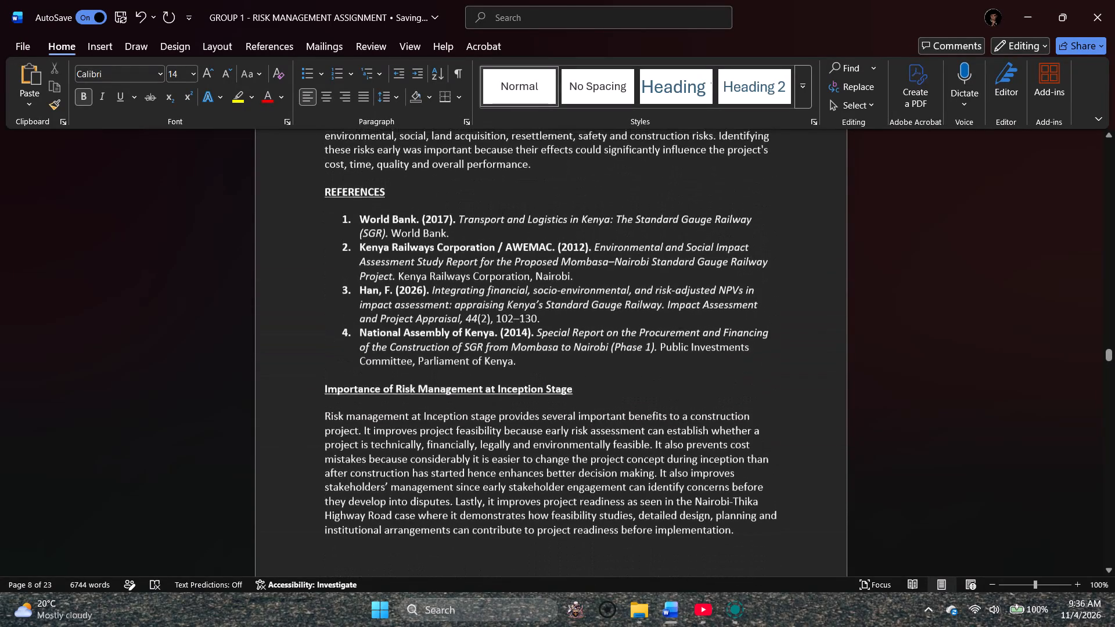
scroll(547, 241, "up", 19)
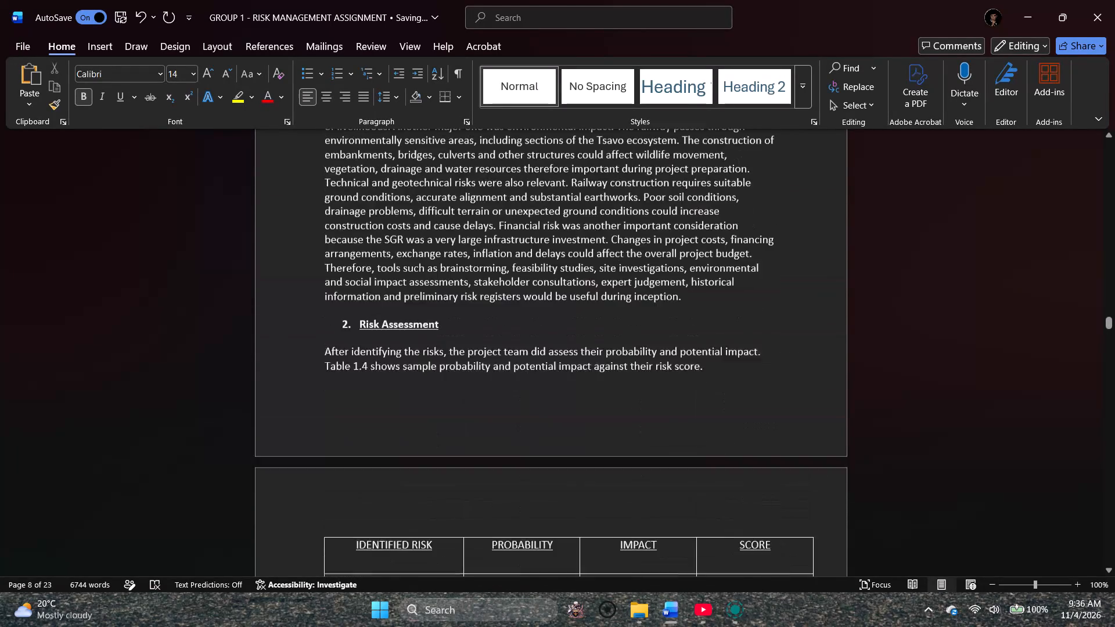
scroll(547, 241, "up", 8)
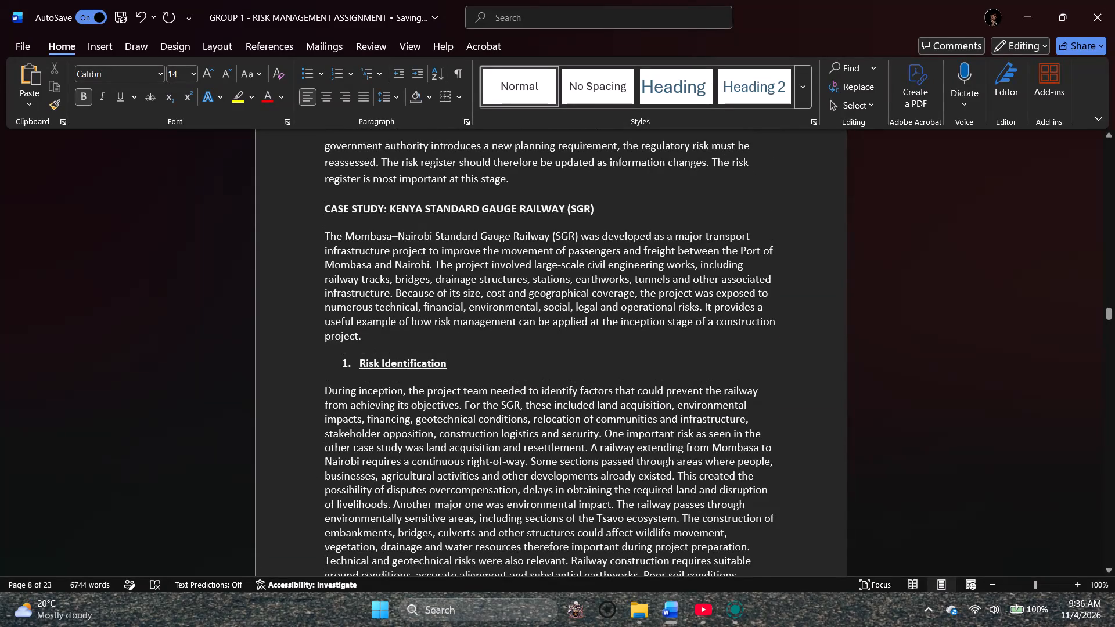
Compare the heading and numbering layout of the planning and feasibility stage with that of the Kenya Standard Gauge Railway case study.
scroll(547, 241, "down", 1)
scroll(608, 377, "down", 13)
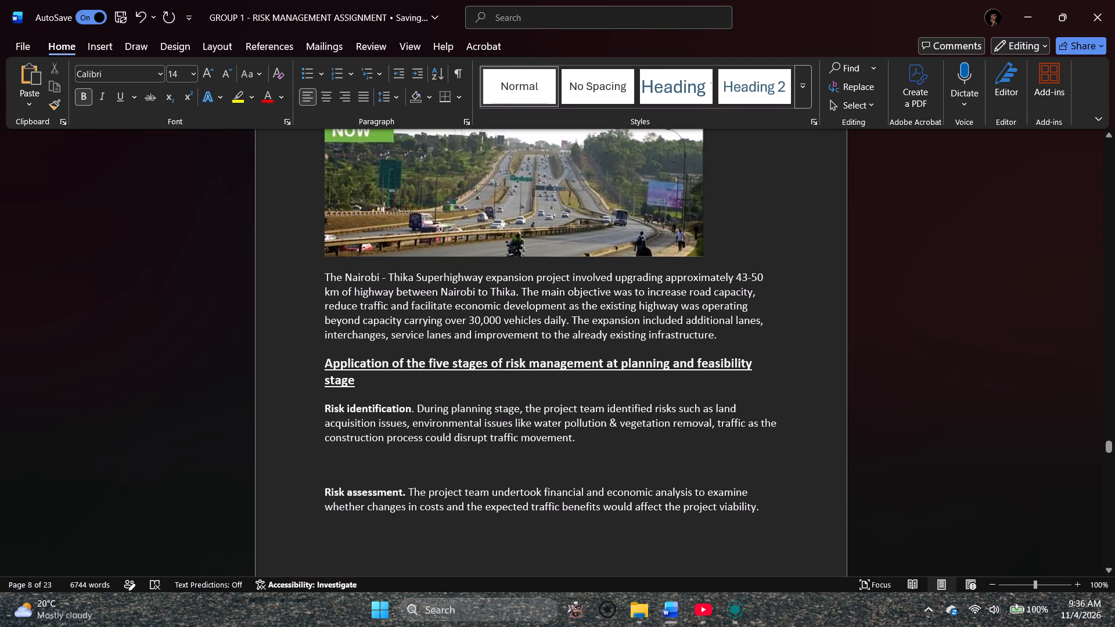
scroll(436, 359, "up", 20)
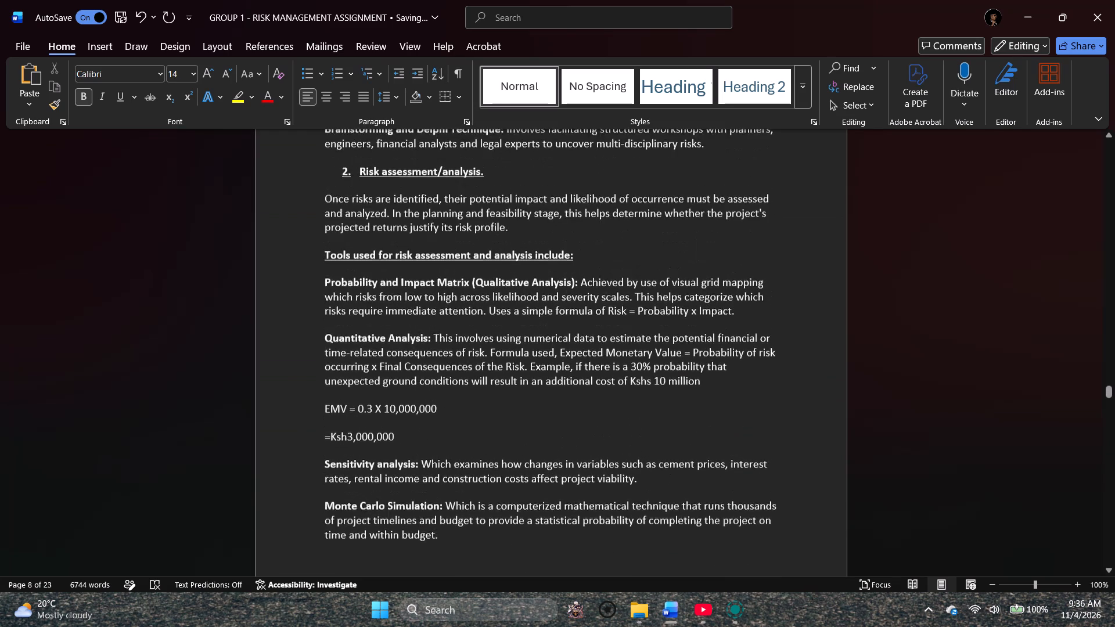
scroll(436, 359, "up", 3)
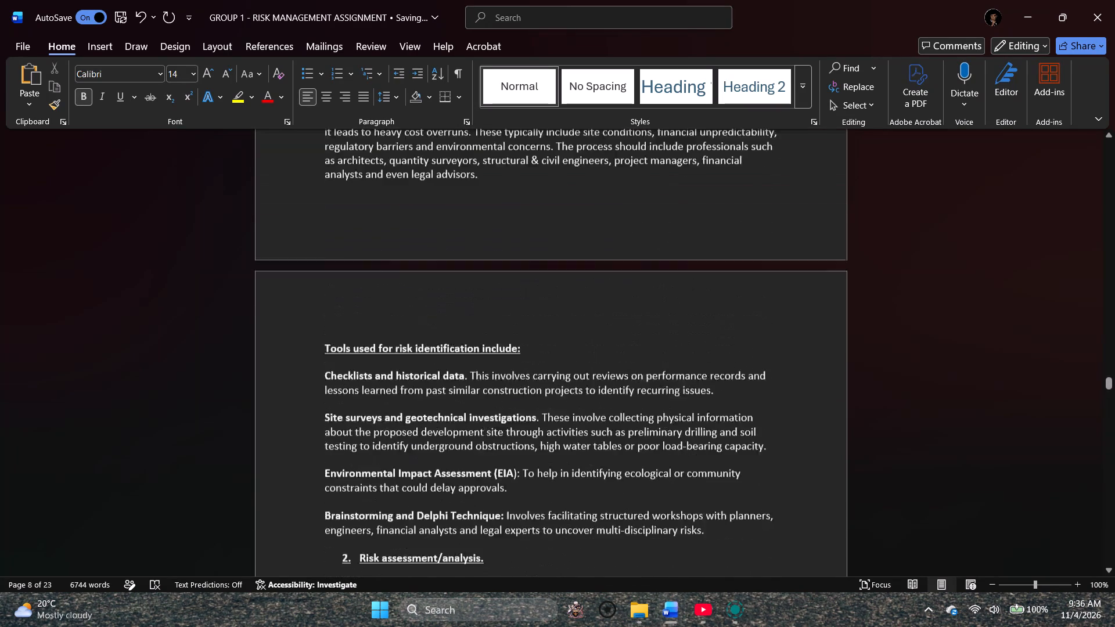
scroll(436, 359, "up", 3)
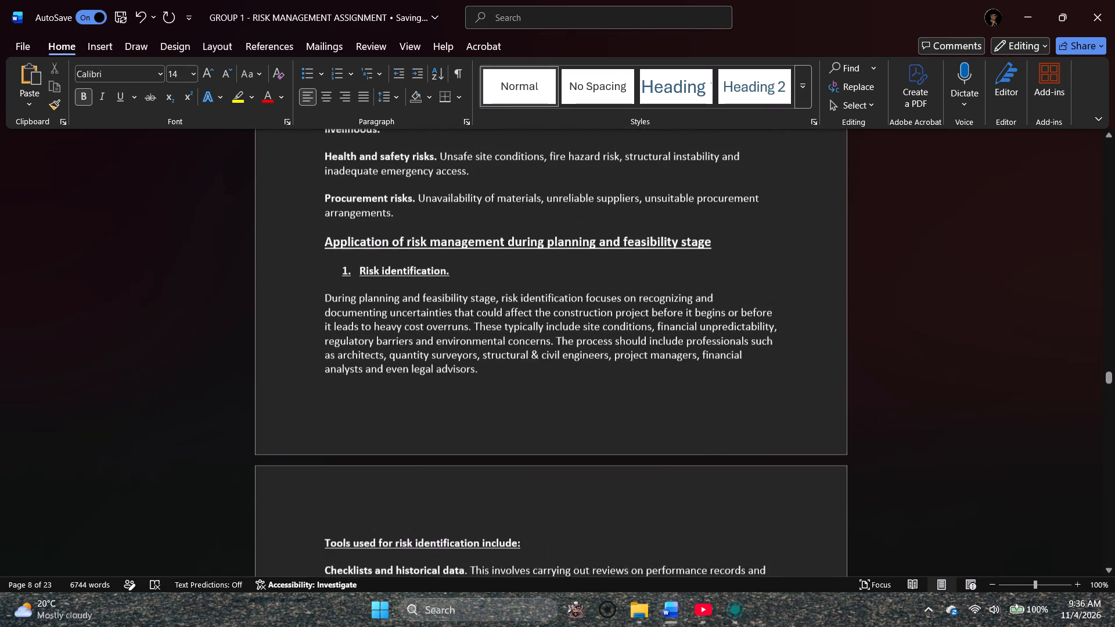
scroll(436, 359, "up", 7)
scroll(558, 350, "up", 2)
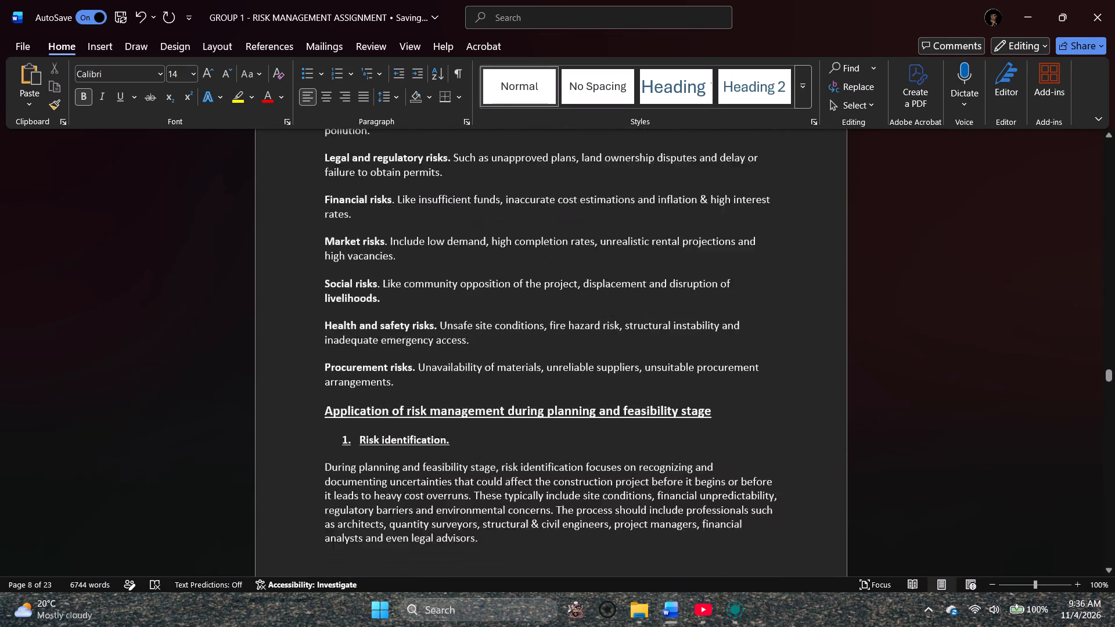
scroll(558, 350, "up", 3)
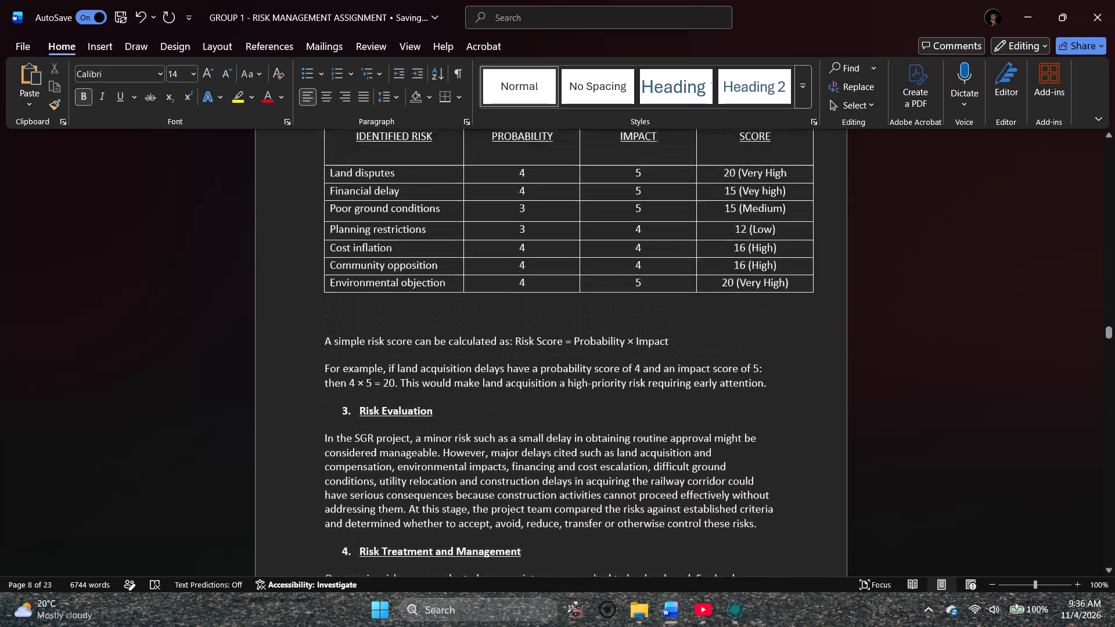
scroll(558, 350, "up", 5)
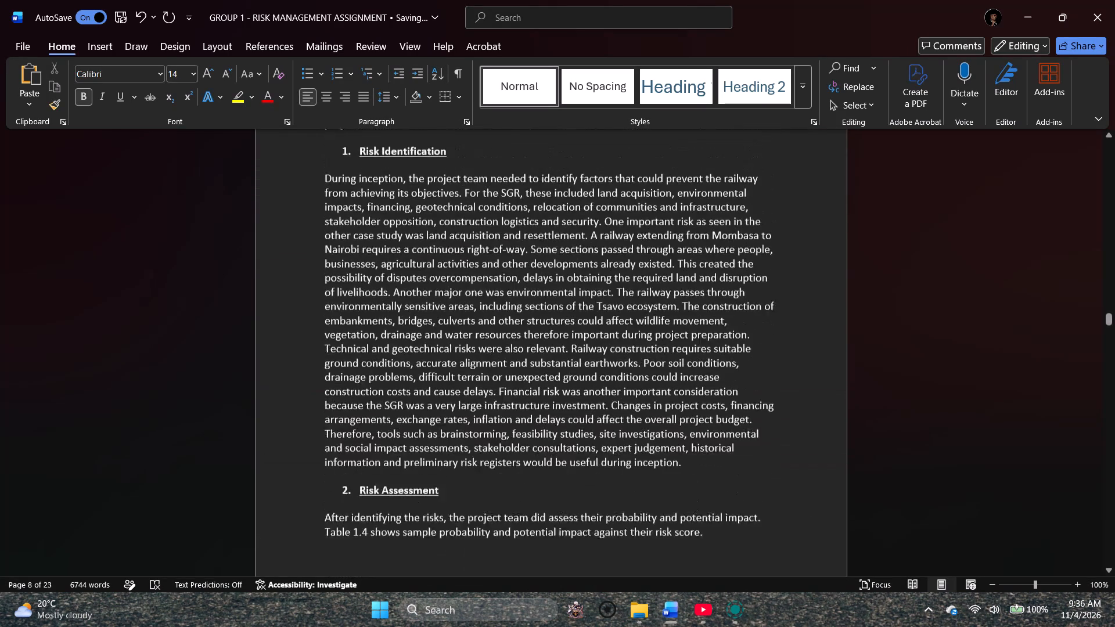
scroll(558, 350, "up", 2)
Delete the heading "Application of the five stages of risk management at planning and feasibility stage" in the Nairobi - Thika Superhighway case study.
scroll(558, 350, "down", 1)
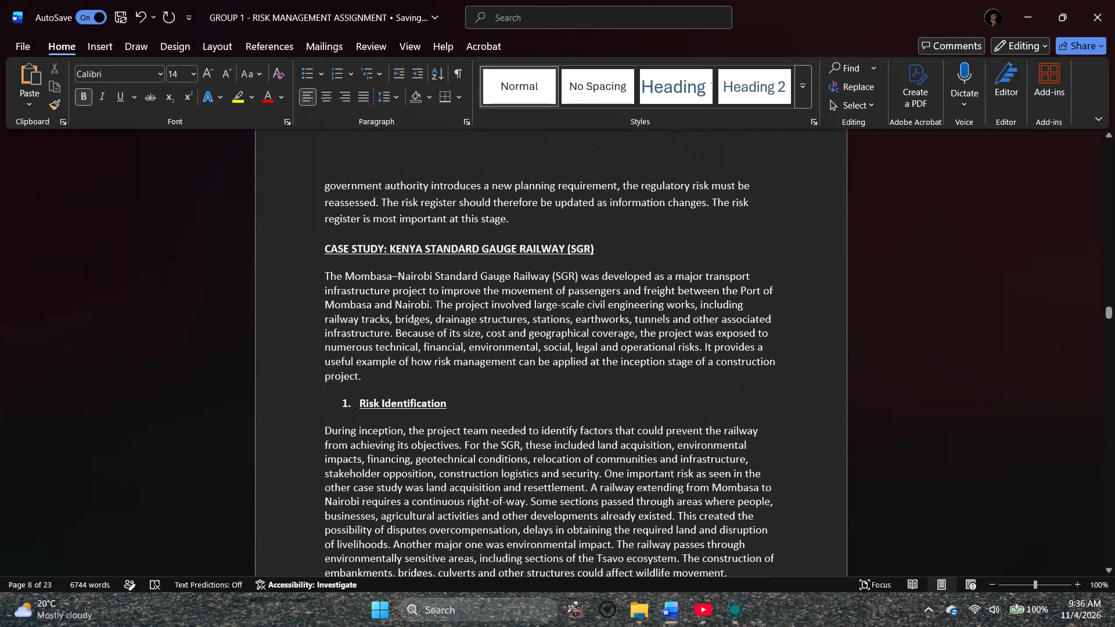
scroll(558, 350, "down", 7)
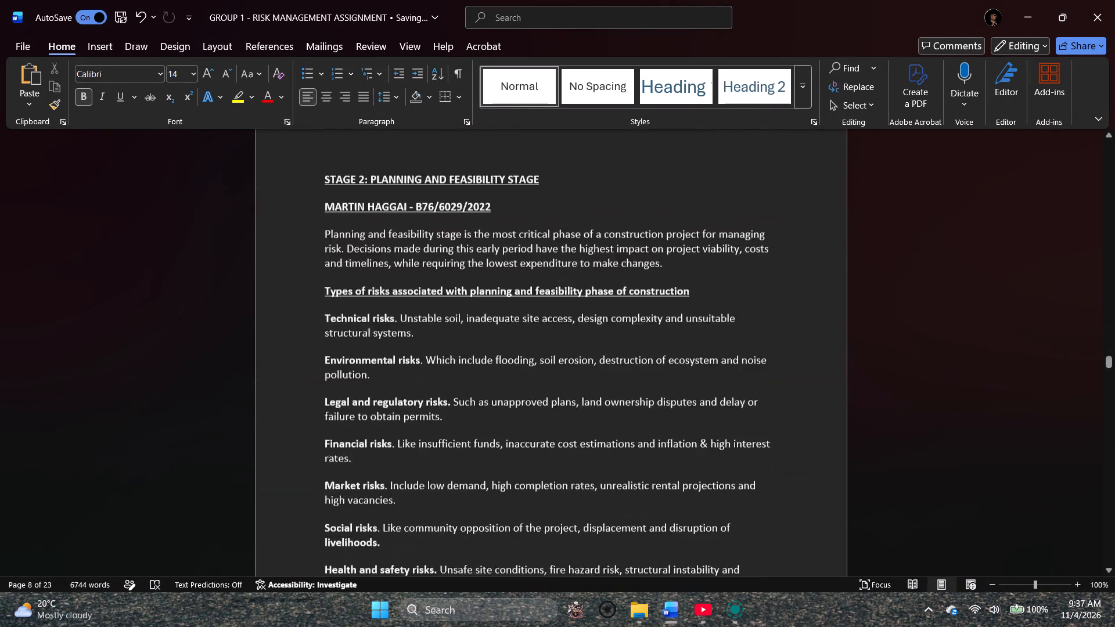
scroll(558, 350, "down", 5)
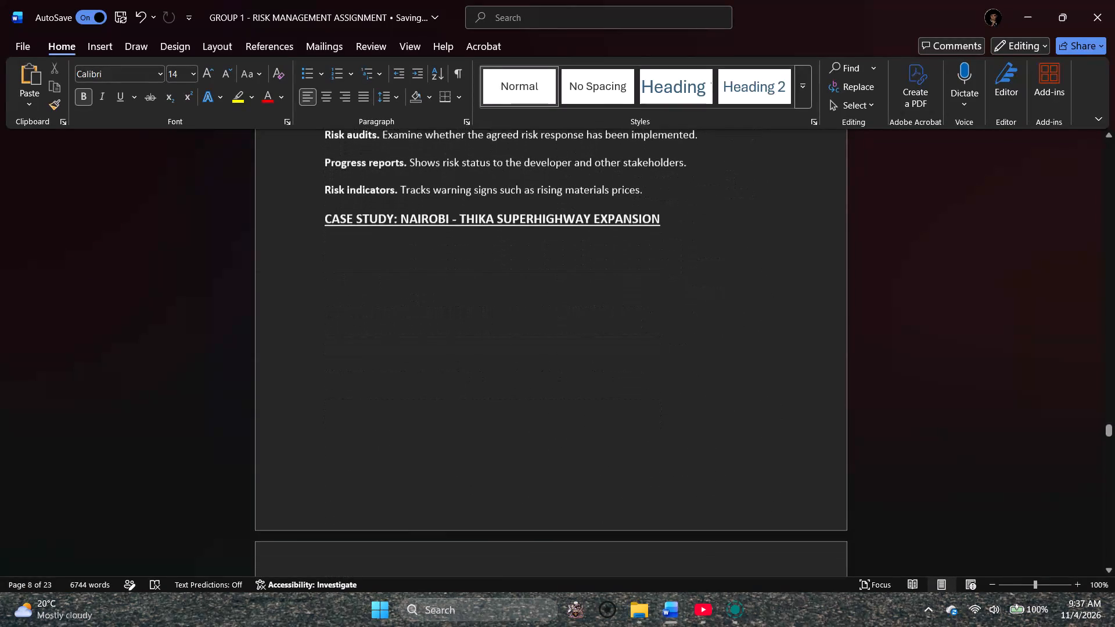
scroll(558, 350, "down", 5)
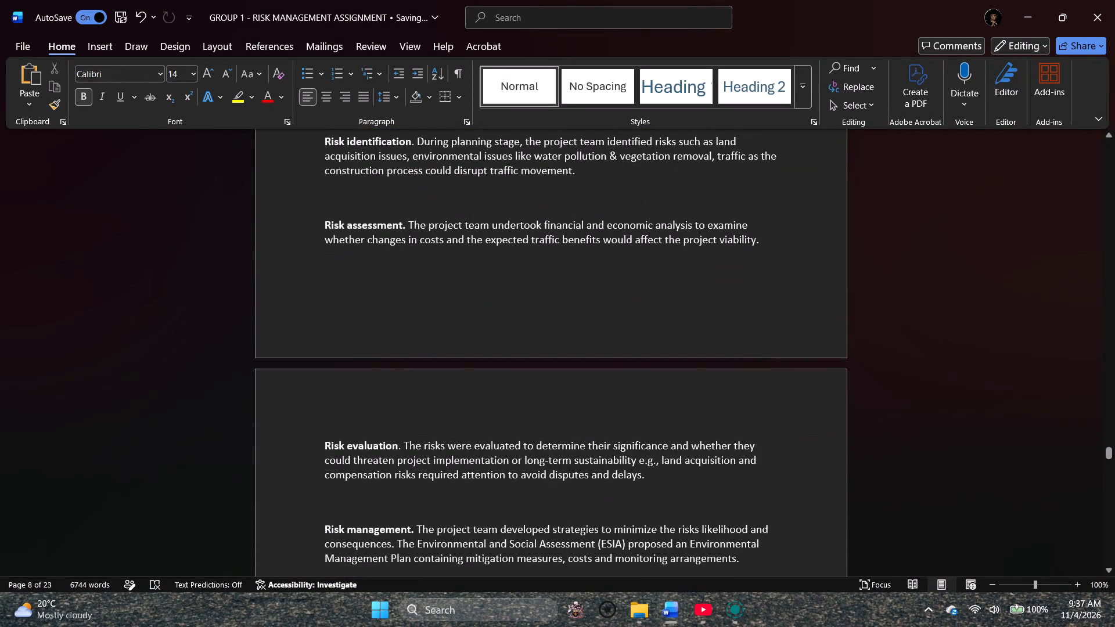
scroll(558, 350, "up", 1)
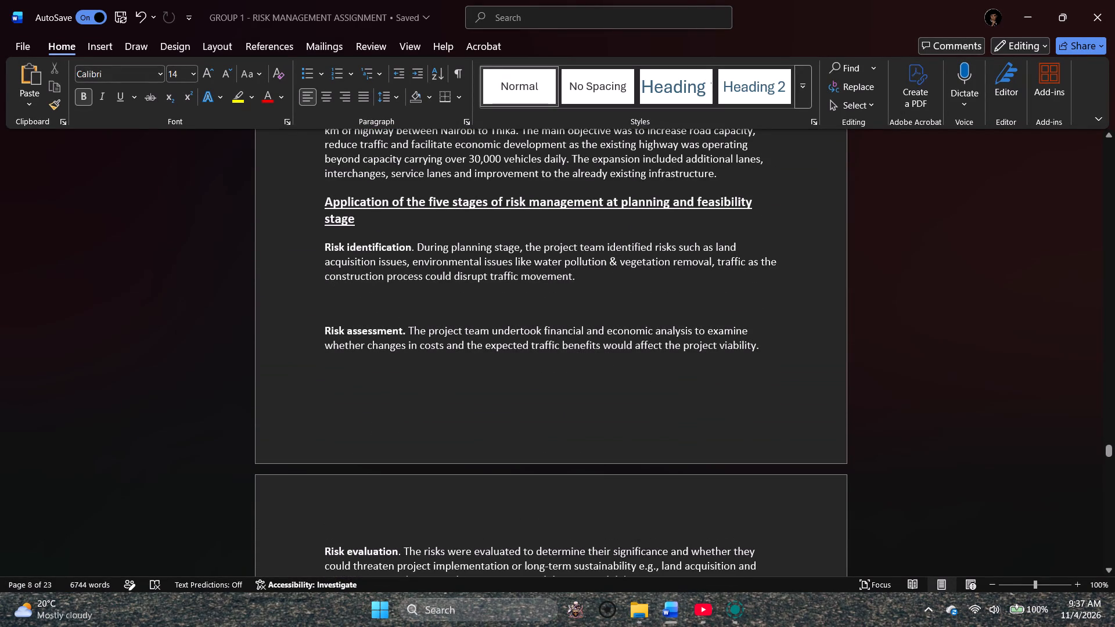
left_click_drag(365, 219, 319, 201)
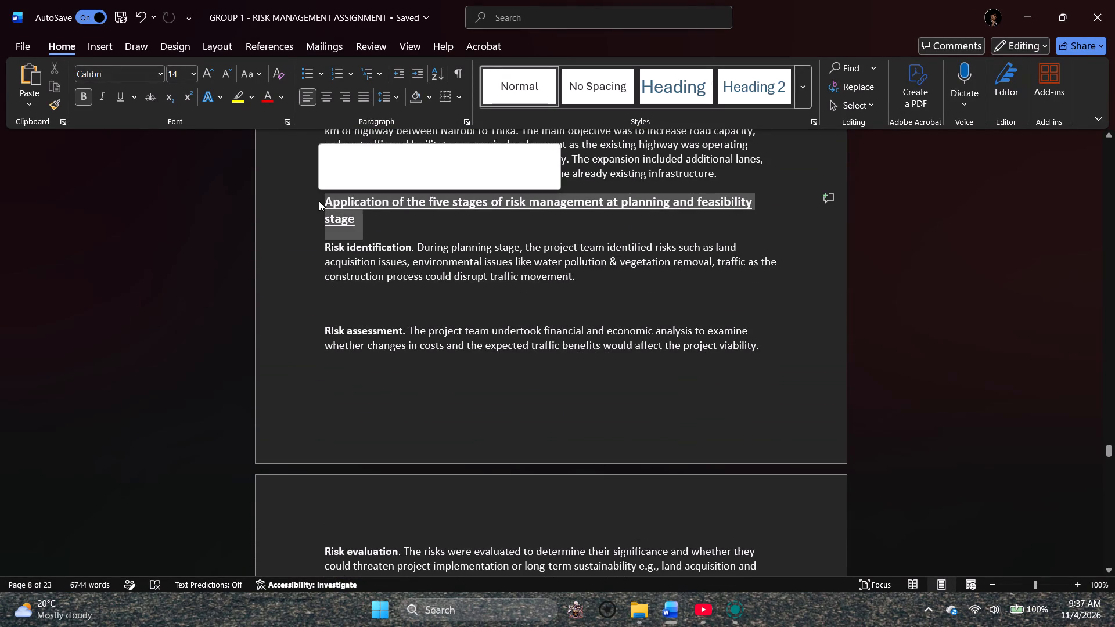
key("BackSpace")
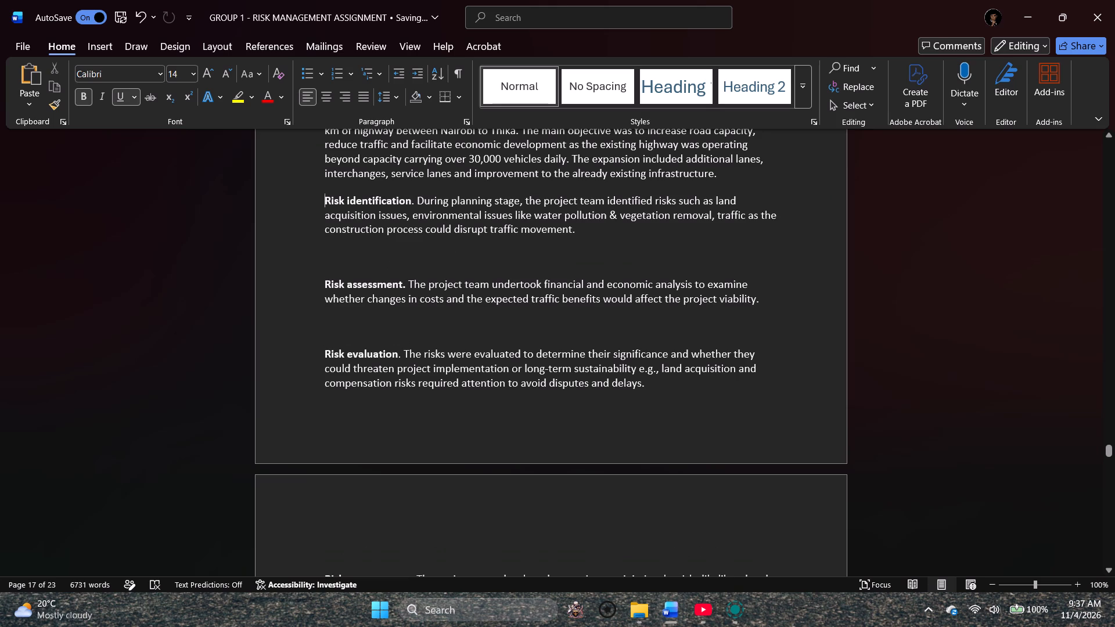
Make "Risk identification" numbered heading 1 and put its text in a separate unnumbered paragraph below.
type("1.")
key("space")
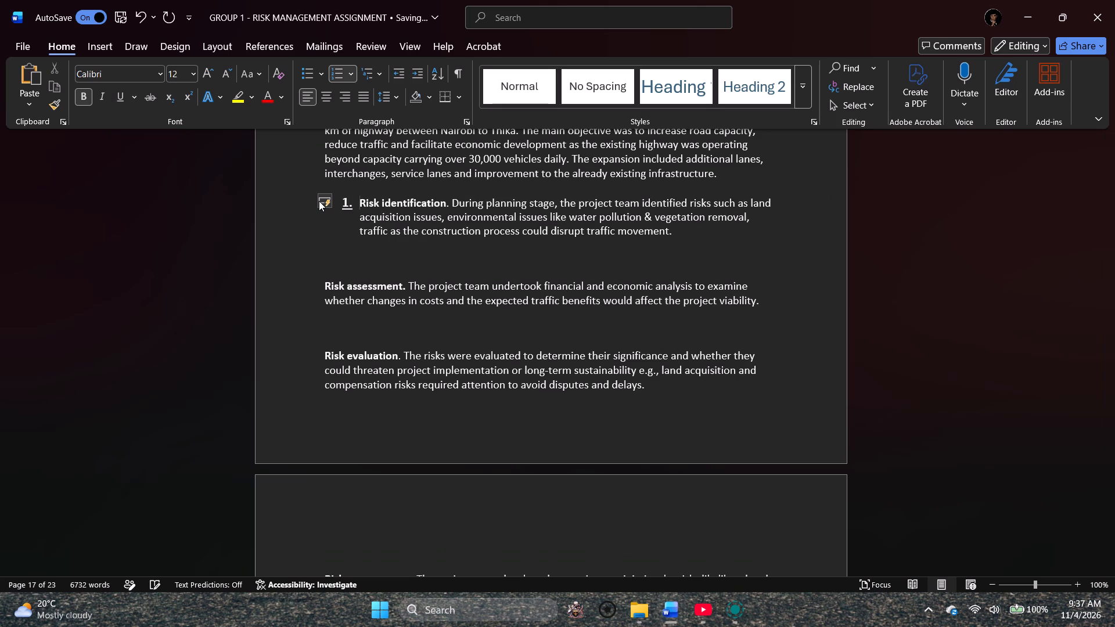
left_click(452, 200)
key("Return")
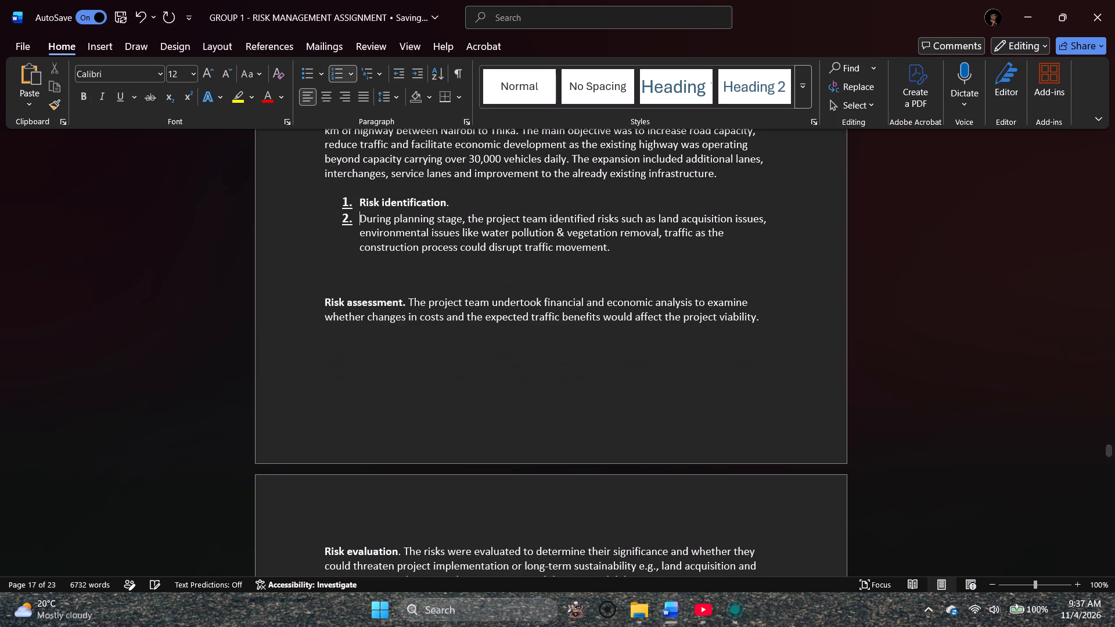
key("BackSpace")
key("BackSpace")
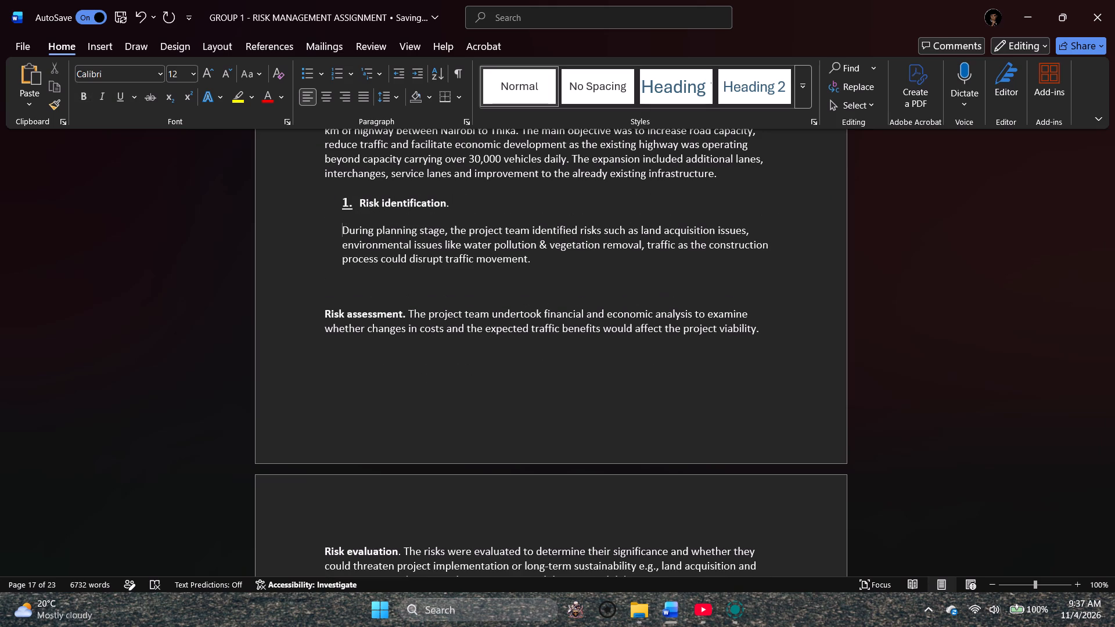
Remove the blank line above "Risk assessment", make it numbered heading 2, and put its text in a separate unindented paragraph below.
left_click(323, 318)
key("BackSpace")
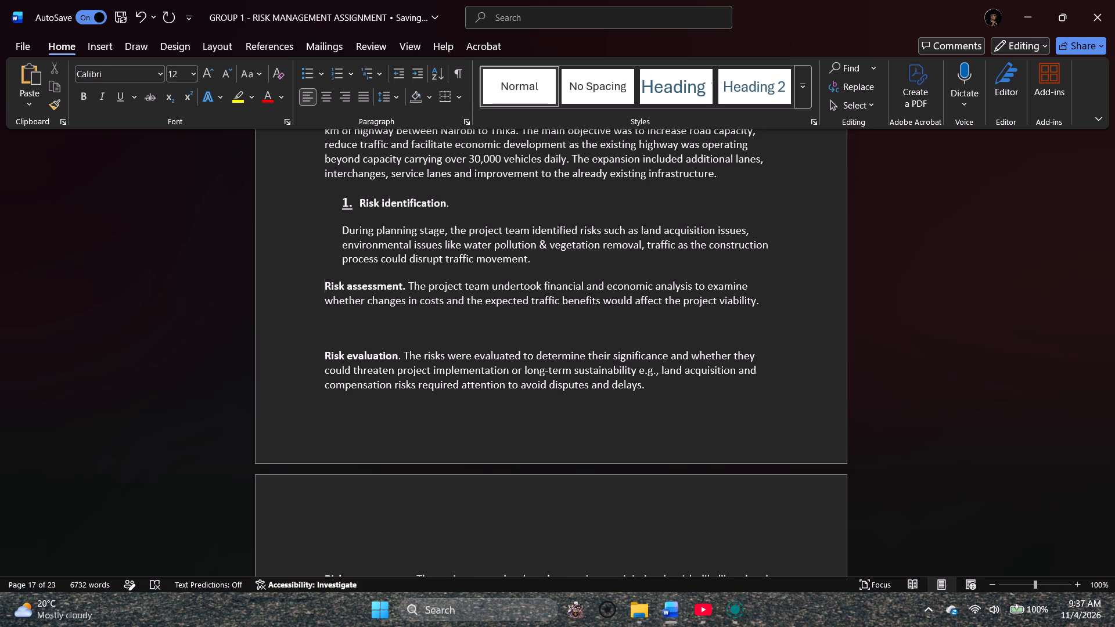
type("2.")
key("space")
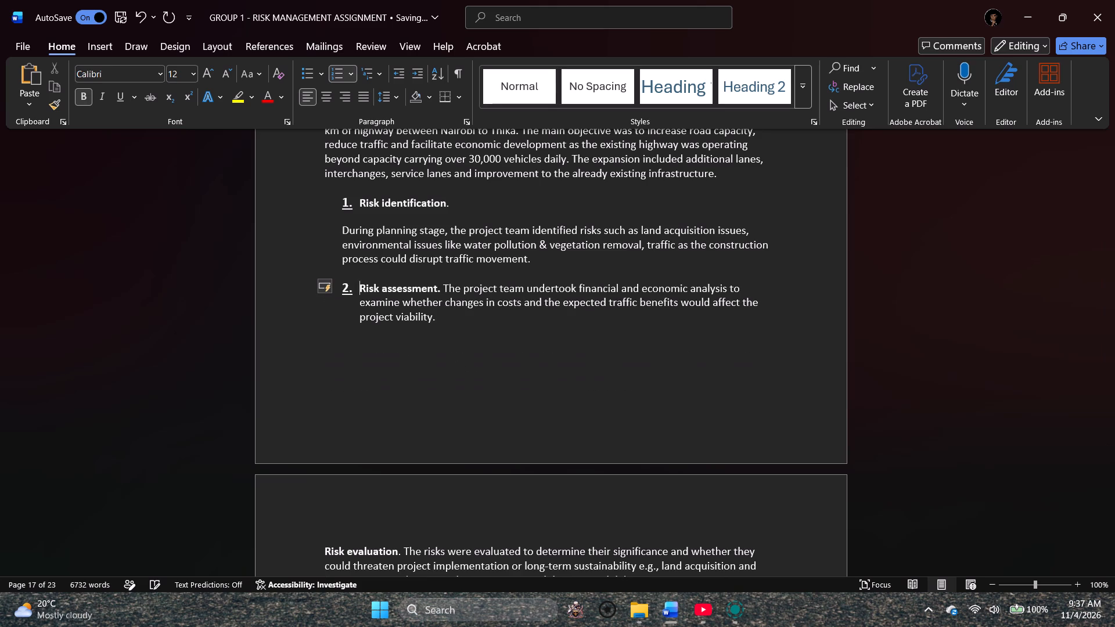
left_click(441, 292)
key("Right")
key("Return")
key("BackSpace")
key("BackSpace")
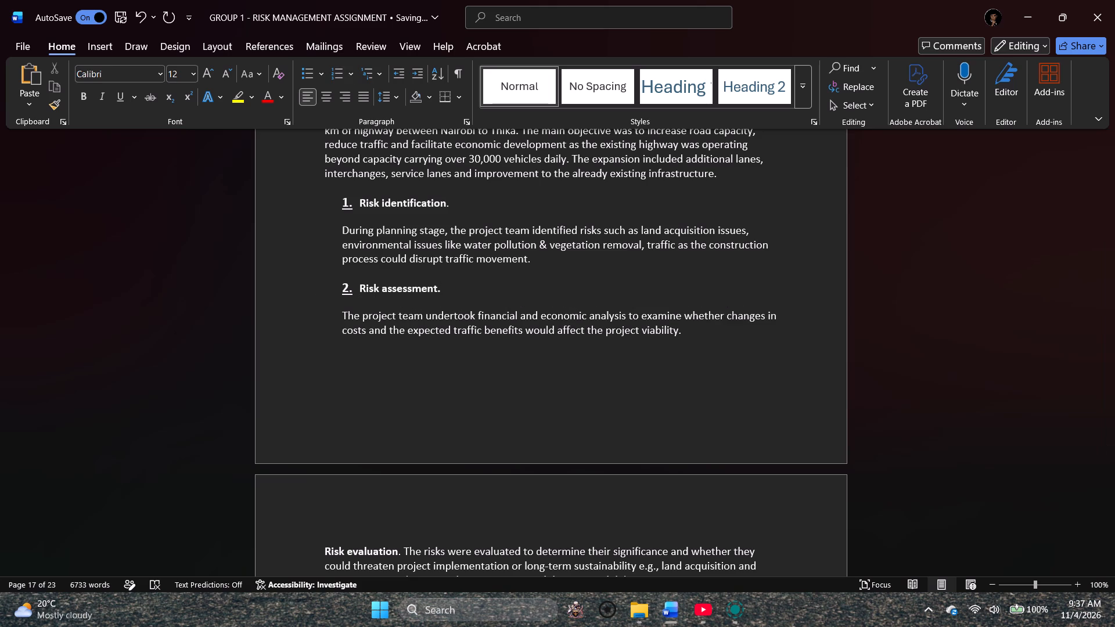
key("BackSpace")
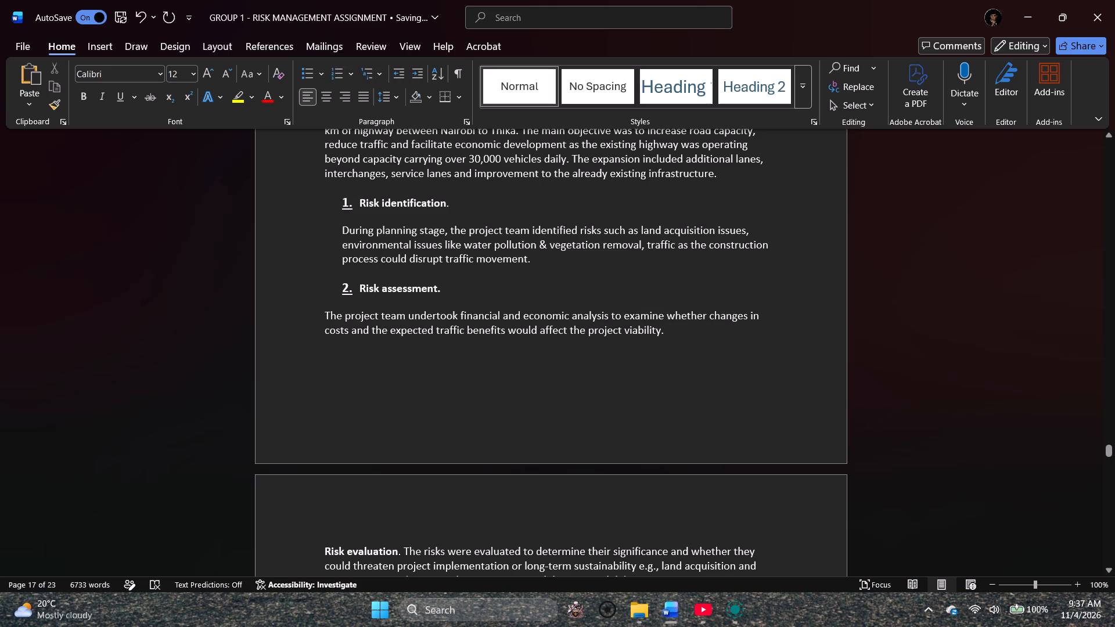
Remove the indent from the paragraph starting "During planning stage" under the "Risk identification" heading.
left_click(347, 230)
left_click(340, 233)
key("BackSpace")
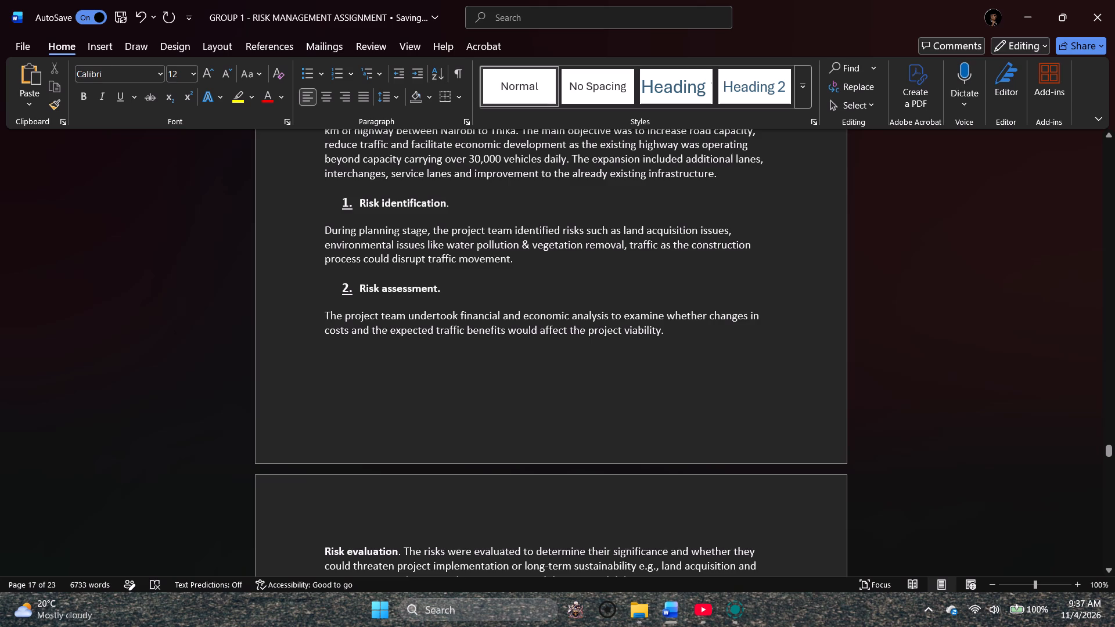
Remove the blank line above "Risk evaluation" and number it as item 3.
scroll(456, 275, "down", 1)
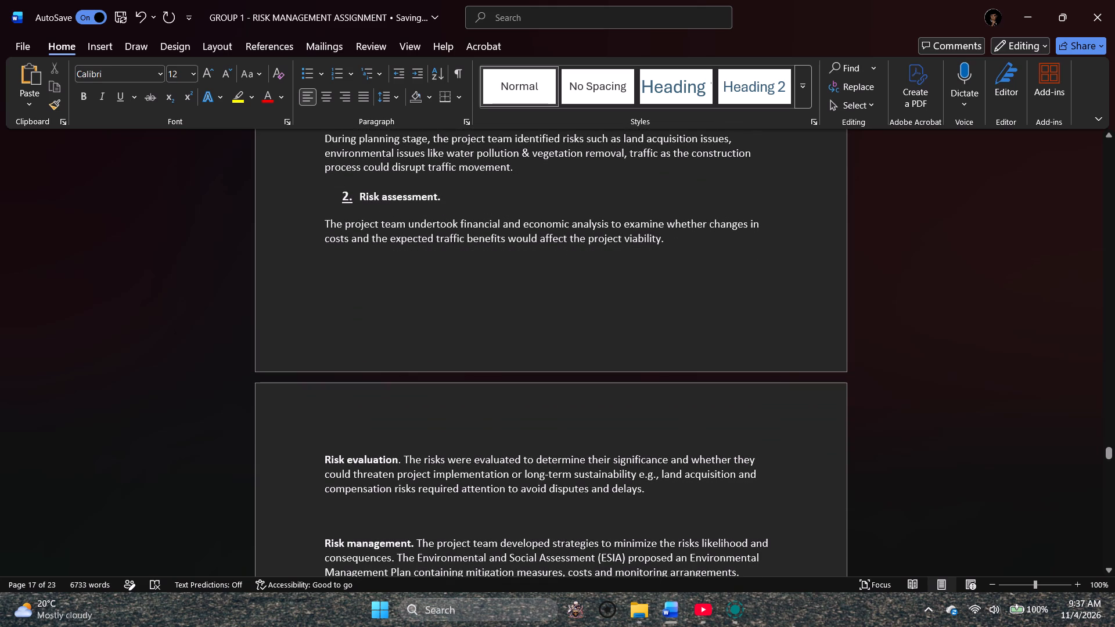
left_click(321, 456)
key("BackSpace")
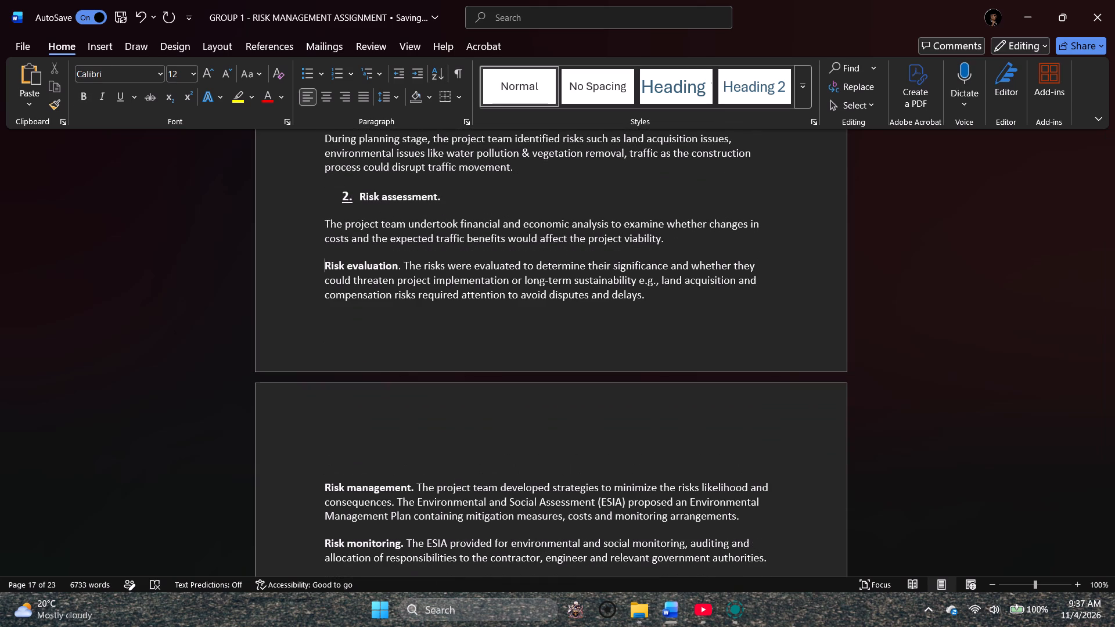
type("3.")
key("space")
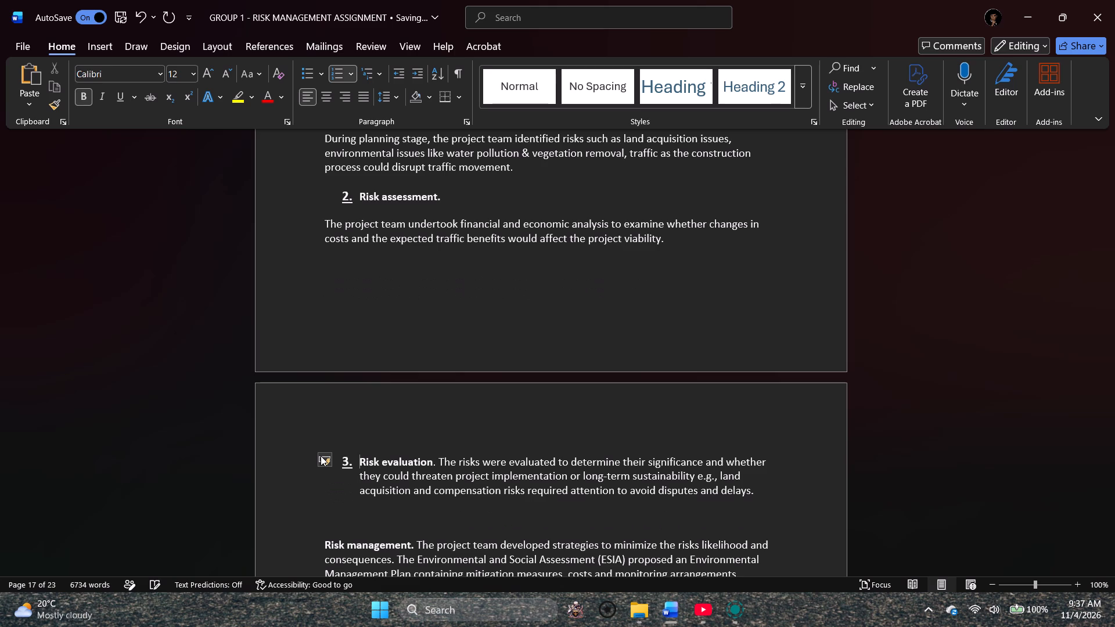
Split the text starting "The risks were evaluated" from the "Risk evaluation" heading into its own unnumbered, unindented paragraph.
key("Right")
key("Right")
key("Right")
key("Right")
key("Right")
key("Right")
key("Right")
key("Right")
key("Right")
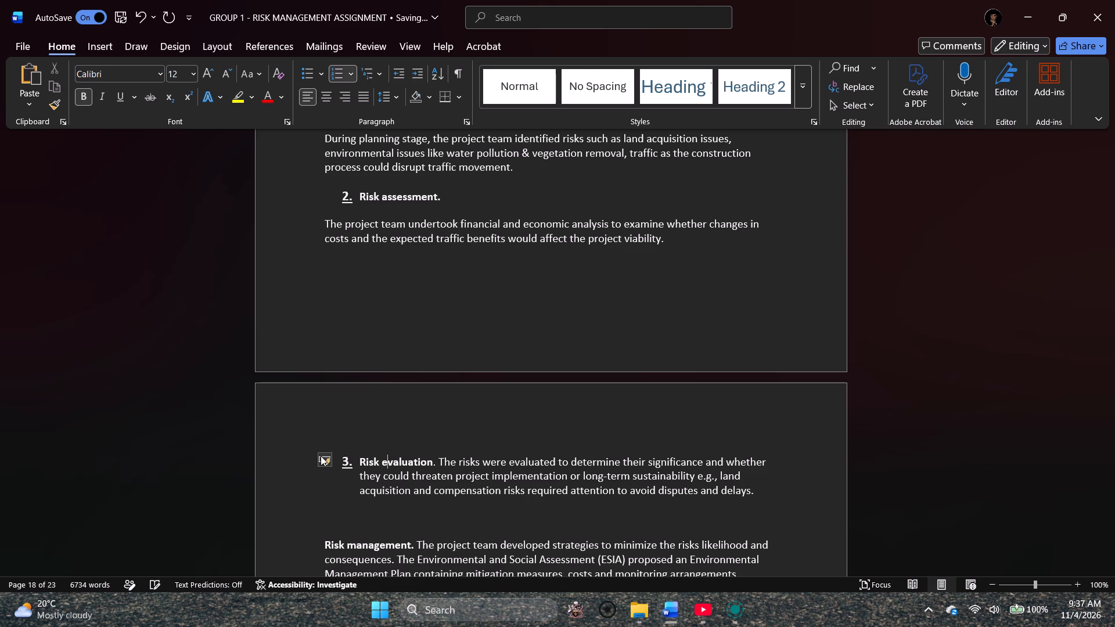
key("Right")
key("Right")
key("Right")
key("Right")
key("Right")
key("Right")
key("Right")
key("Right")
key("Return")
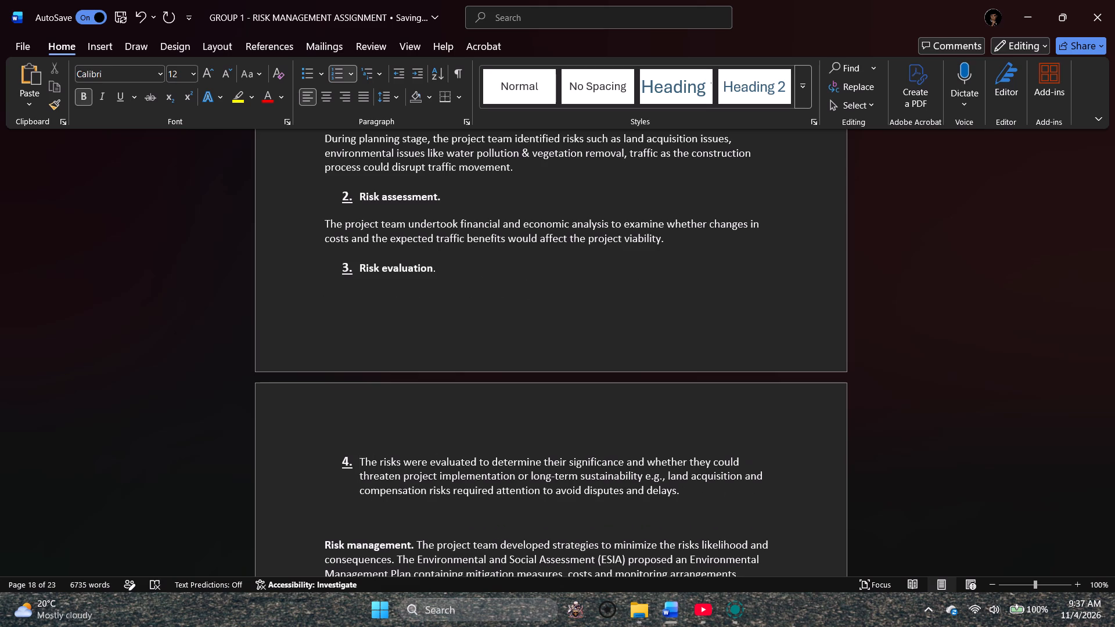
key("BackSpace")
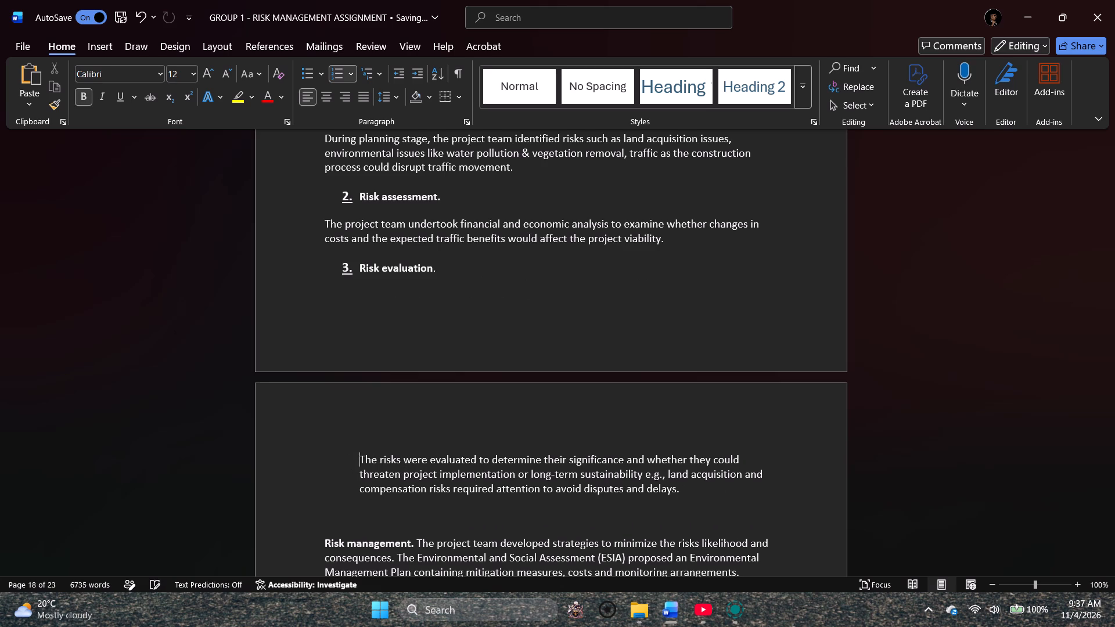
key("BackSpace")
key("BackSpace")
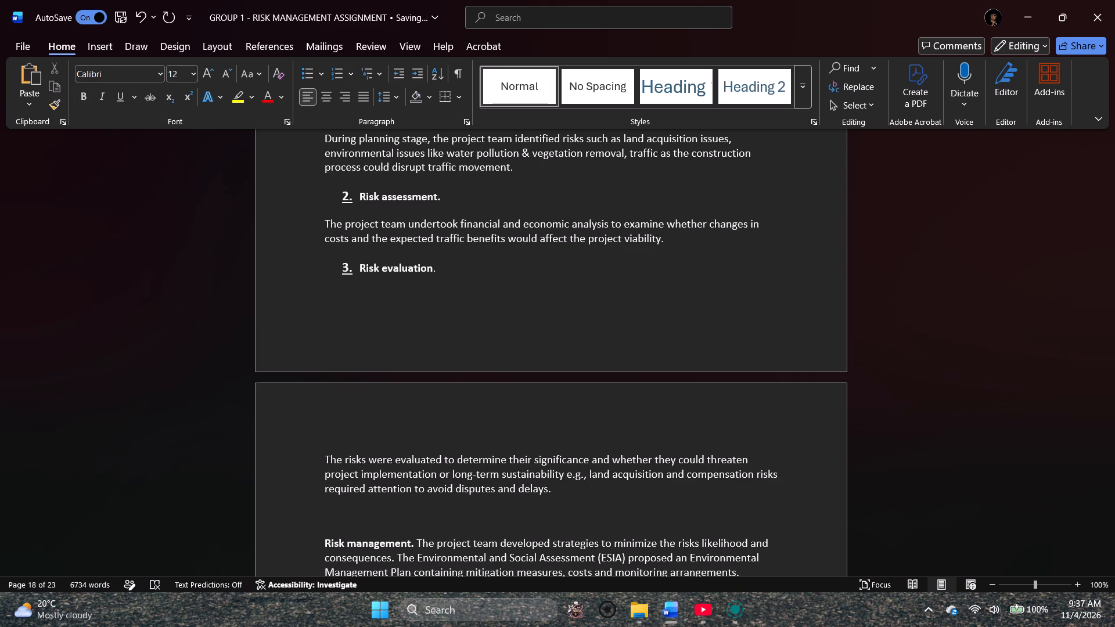
Remove the blank line above "Risk management" and make that paragraph numbered item 4.
scroll(321, 456, "down", 2)
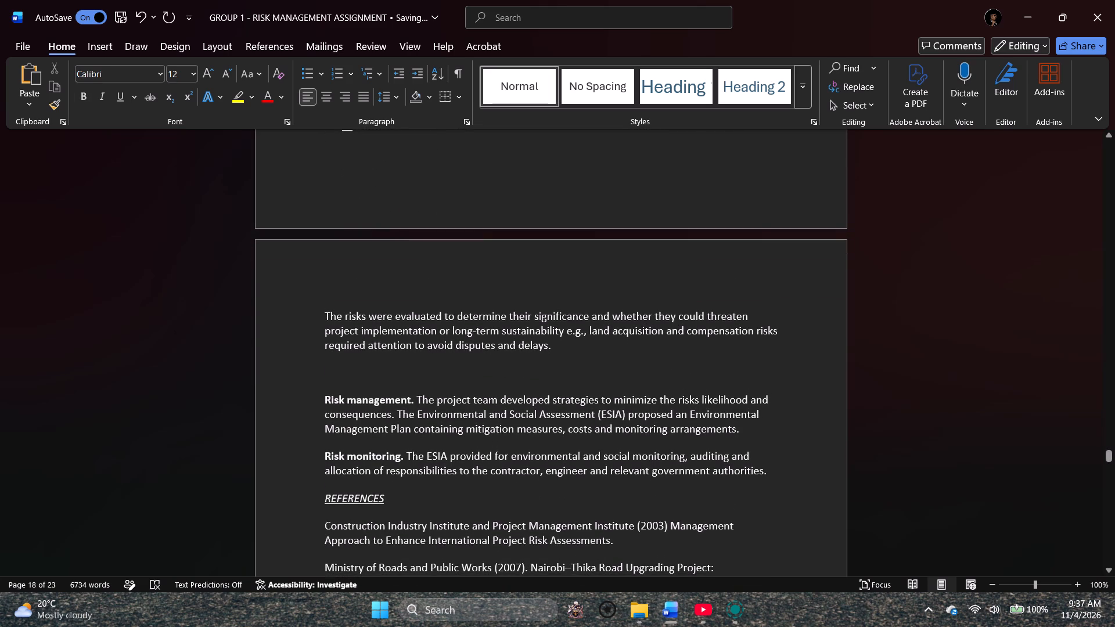
left_click(323, 403)
key("BackSpace")
key("BackSpace")
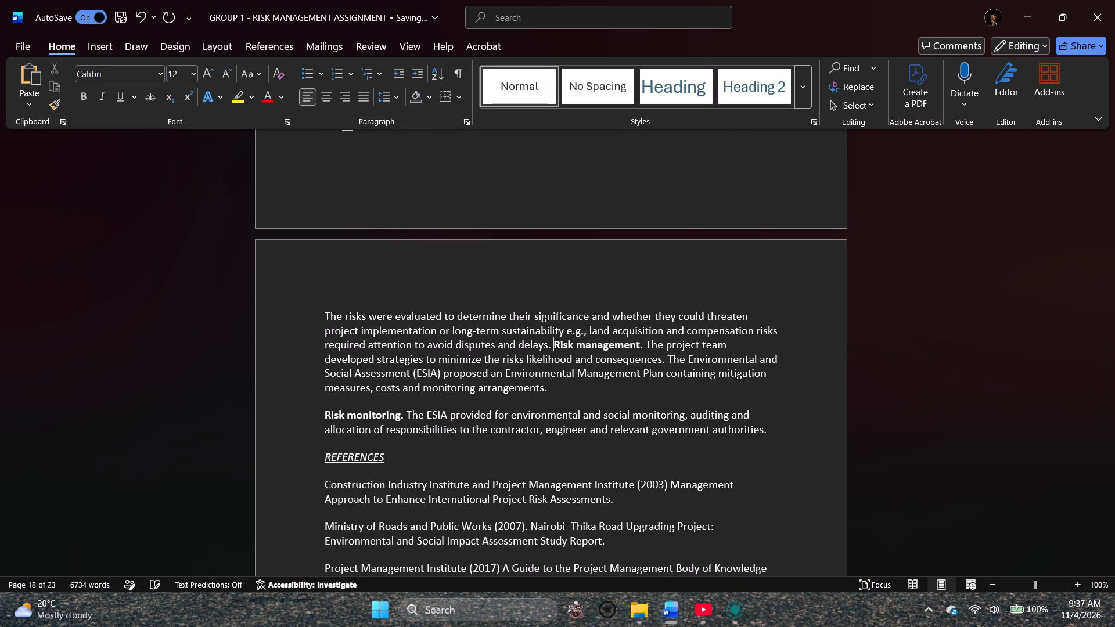
key("Return")
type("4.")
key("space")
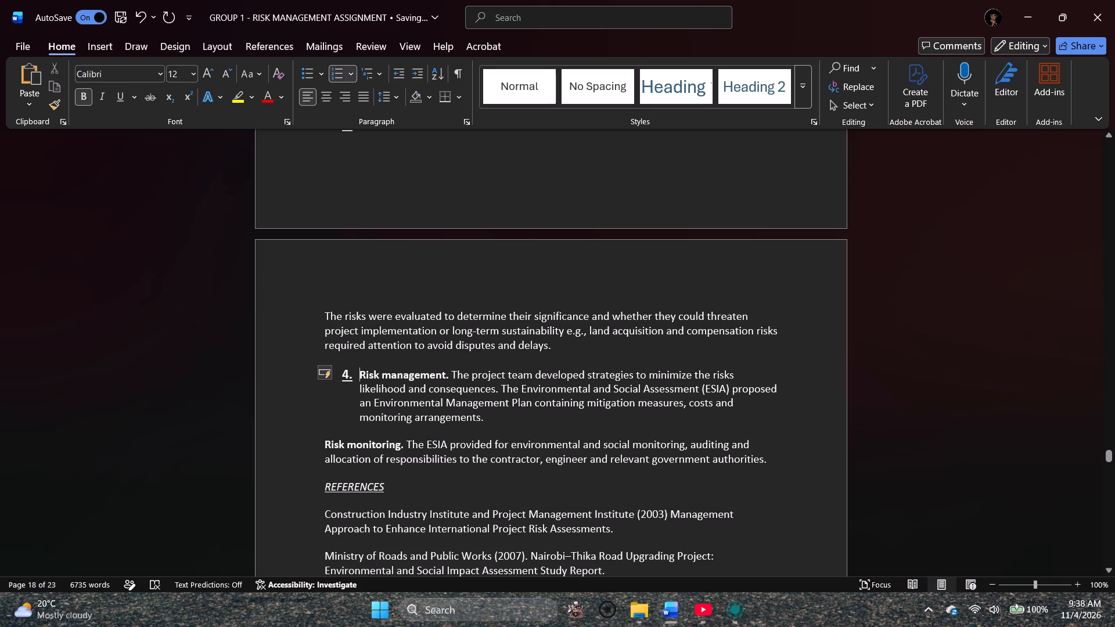
Split the text starting "The project team developed strategies" from the "Risk management" heading into its own unnumbered, unindented paragraph.
left_click(452, 376)
key("Return")
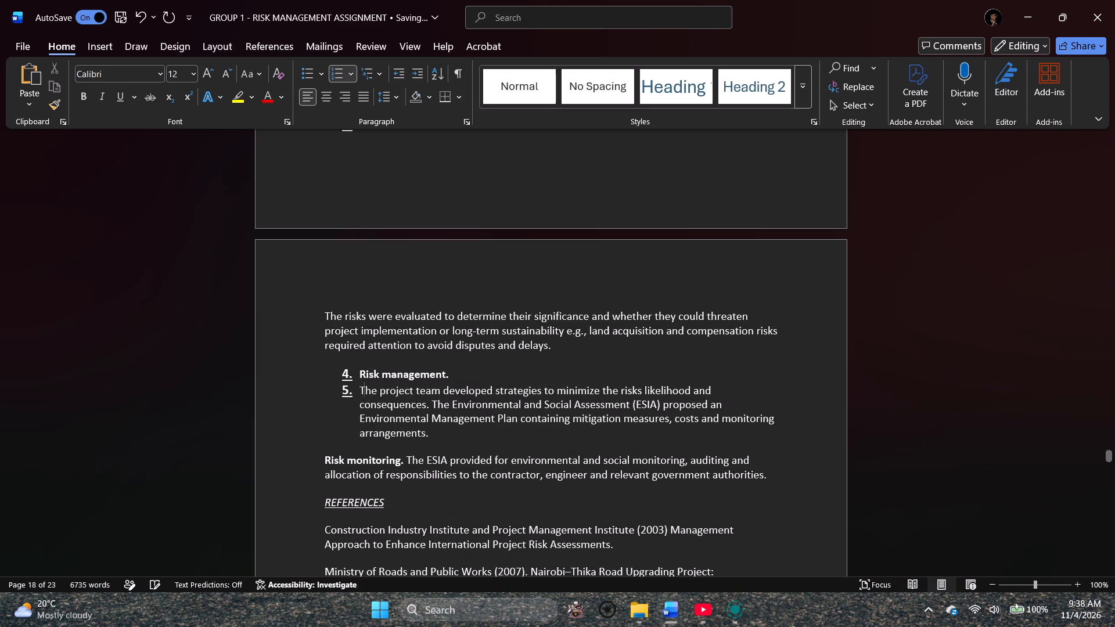
key("BackSpace")
key("BackSpace")
key("BackSpace")
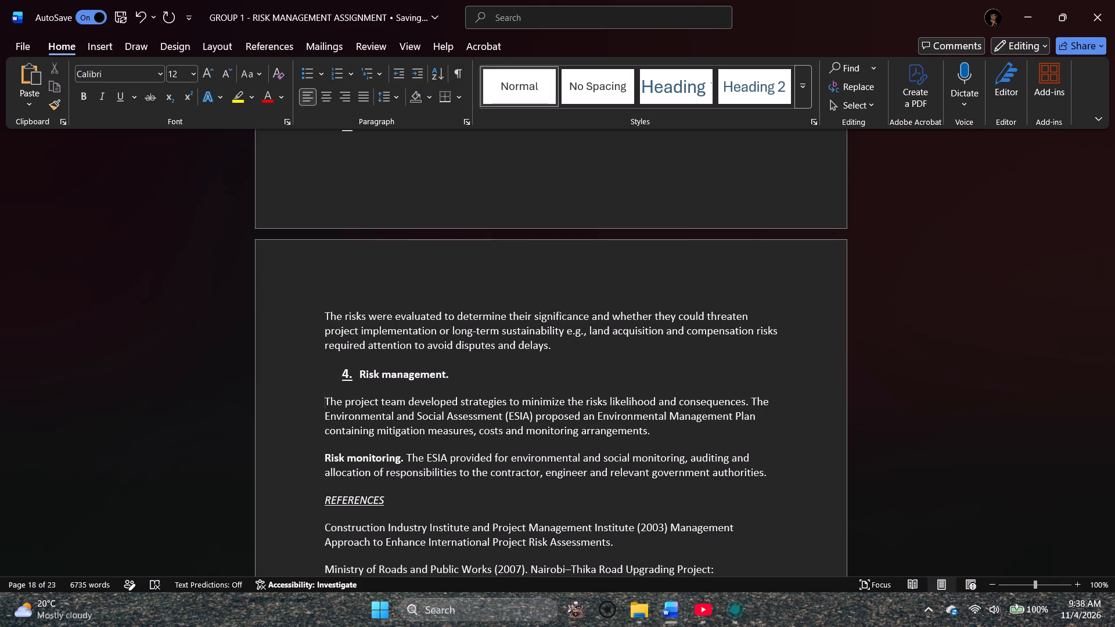
Number the "Risk monitoring" paragraph as item 5.
left_click(322, 458)
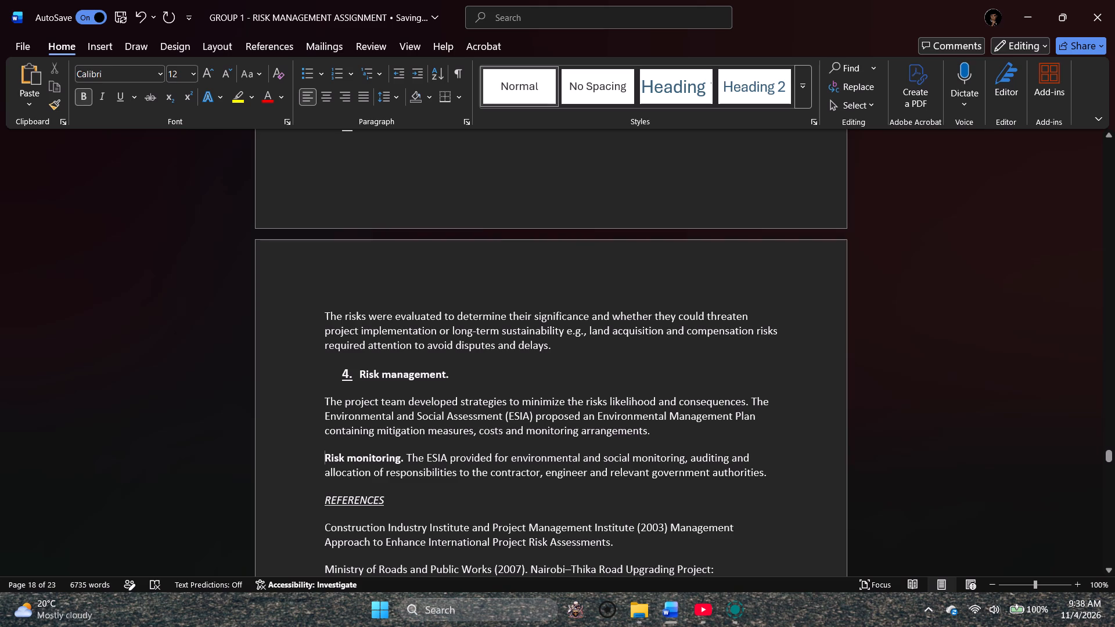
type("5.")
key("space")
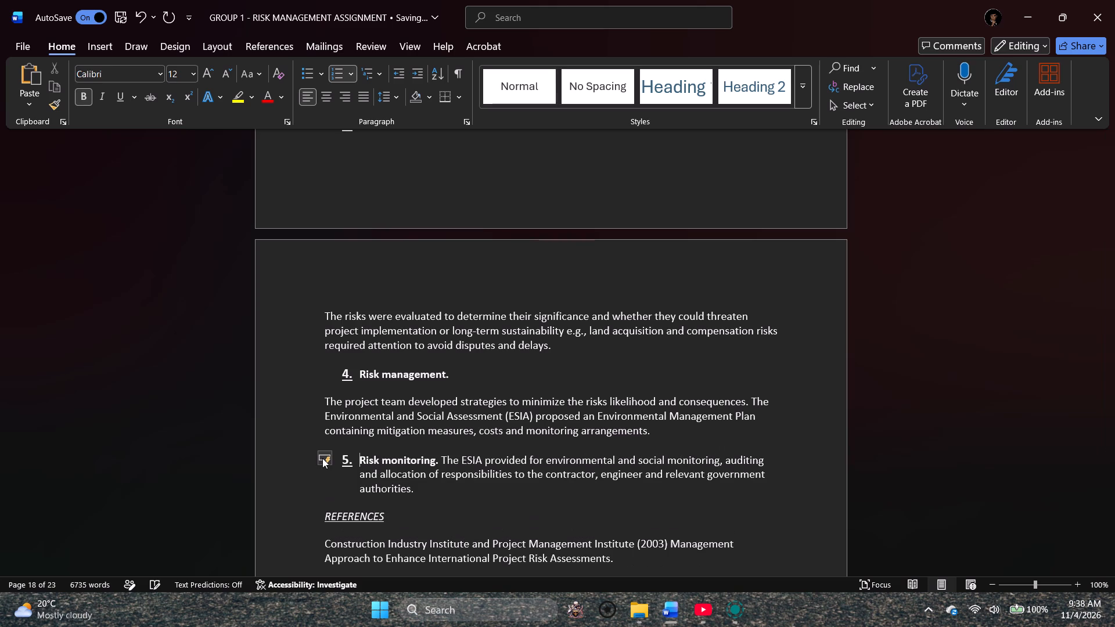
Split the text starting "The ESIA provided" from the "Risk monitoring" heading into its own unnumbered, unindented paragraph.
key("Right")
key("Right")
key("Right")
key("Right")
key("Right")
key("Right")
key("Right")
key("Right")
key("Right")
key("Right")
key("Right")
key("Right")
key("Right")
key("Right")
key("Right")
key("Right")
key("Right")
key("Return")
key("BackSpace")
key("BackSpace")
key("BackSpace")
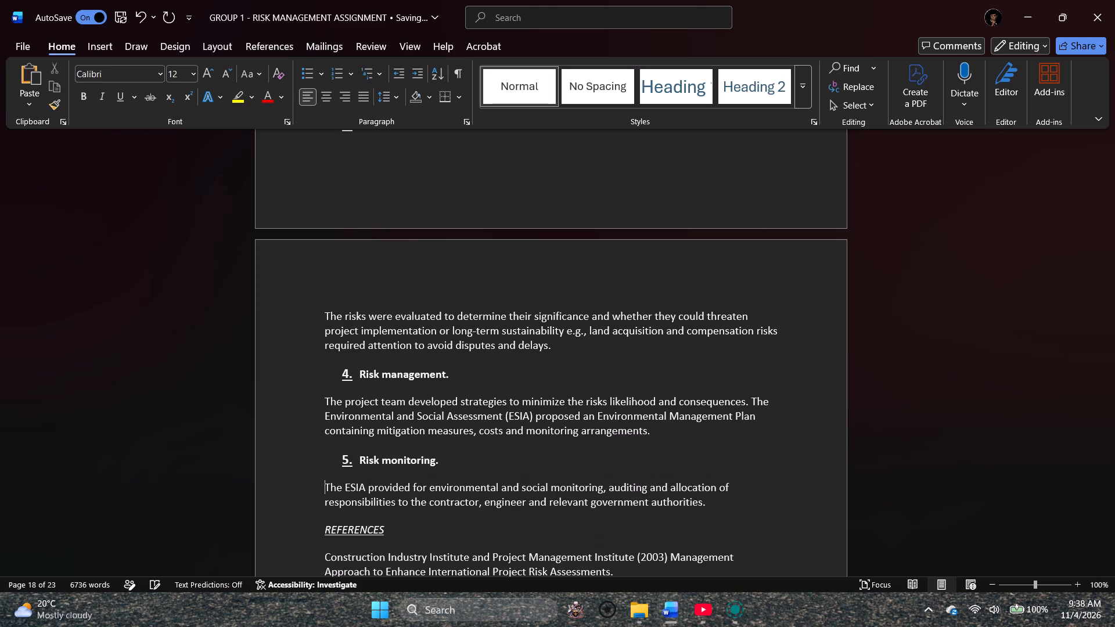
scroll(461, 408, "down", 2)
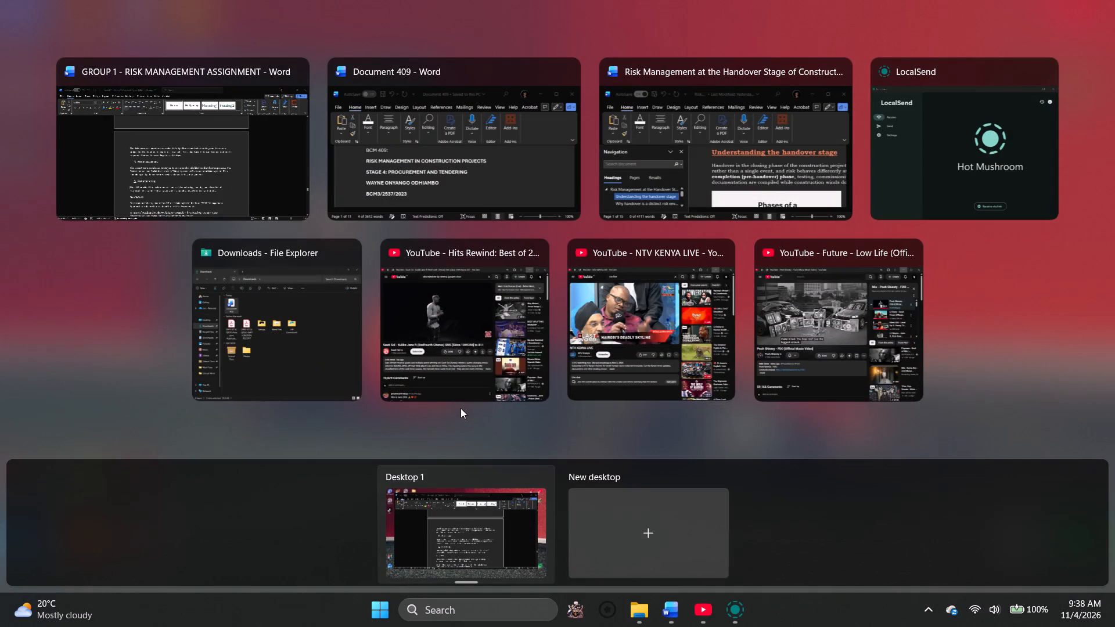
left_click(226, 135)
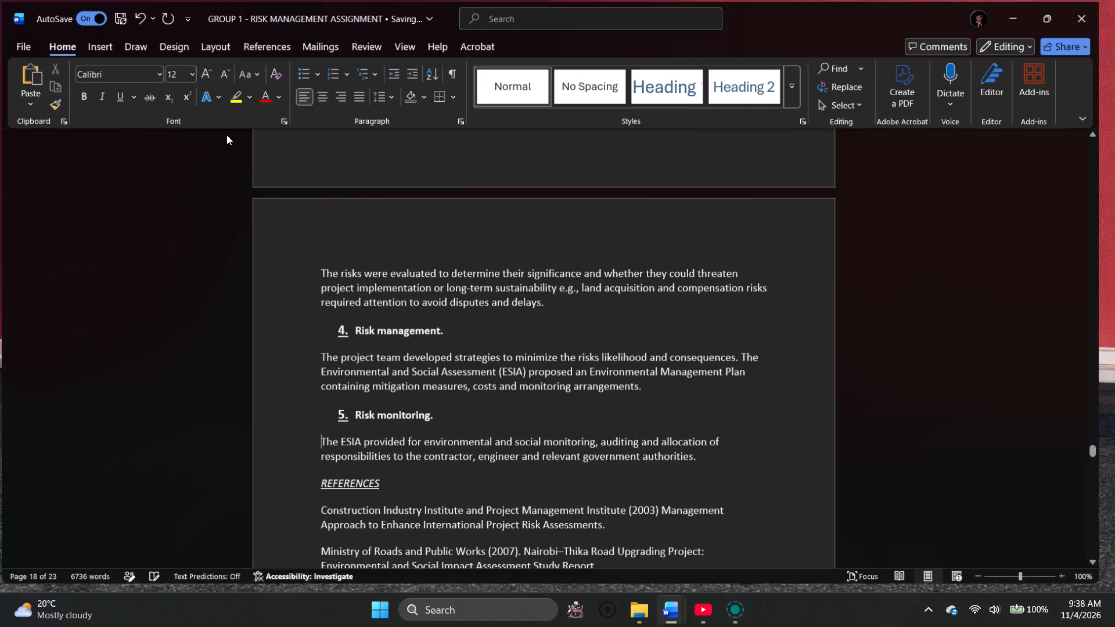
Underline the "Risk monitoring" heading text of item 5.
scroll(425, 365, "down", 3)
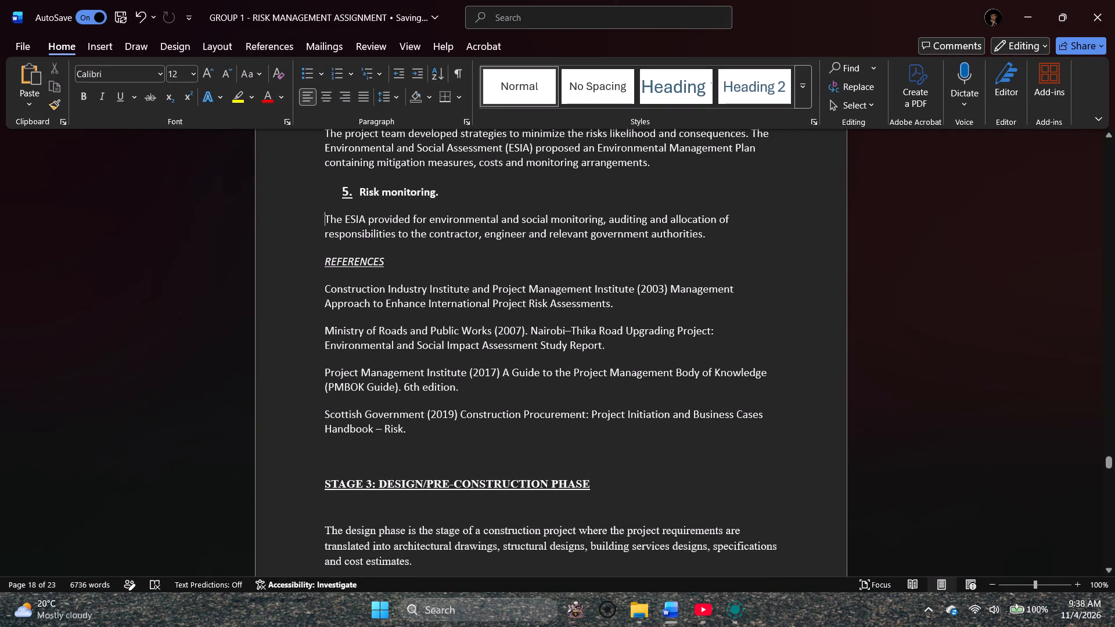
scroll(506, 358, "up", 2)
scroll(506, 358, "down", 1)
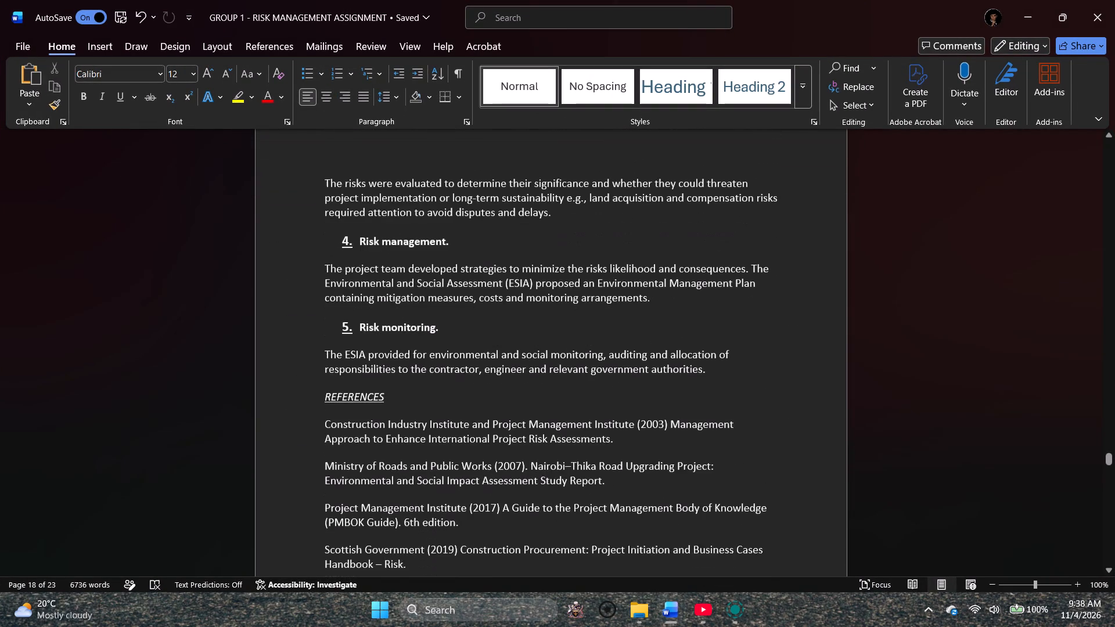
scroll(506, 358, "down", 2)
left_click_drag(454, 307, 358, 295)
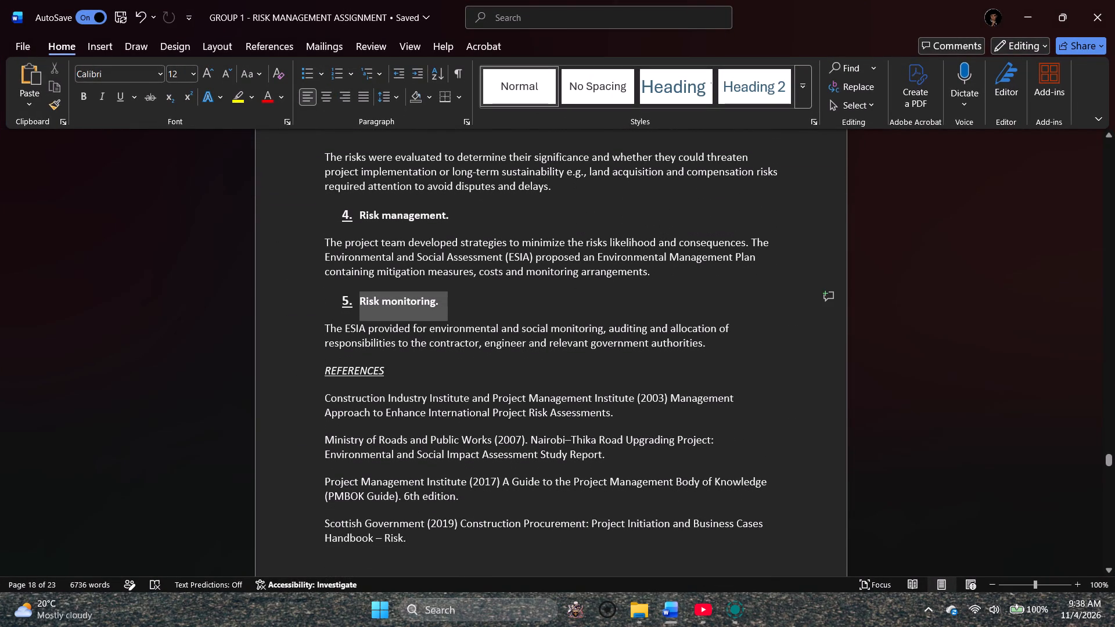
left_click_drag(358, 295, 340, 294)
left_click(384, 270)
left_click(481, 305)
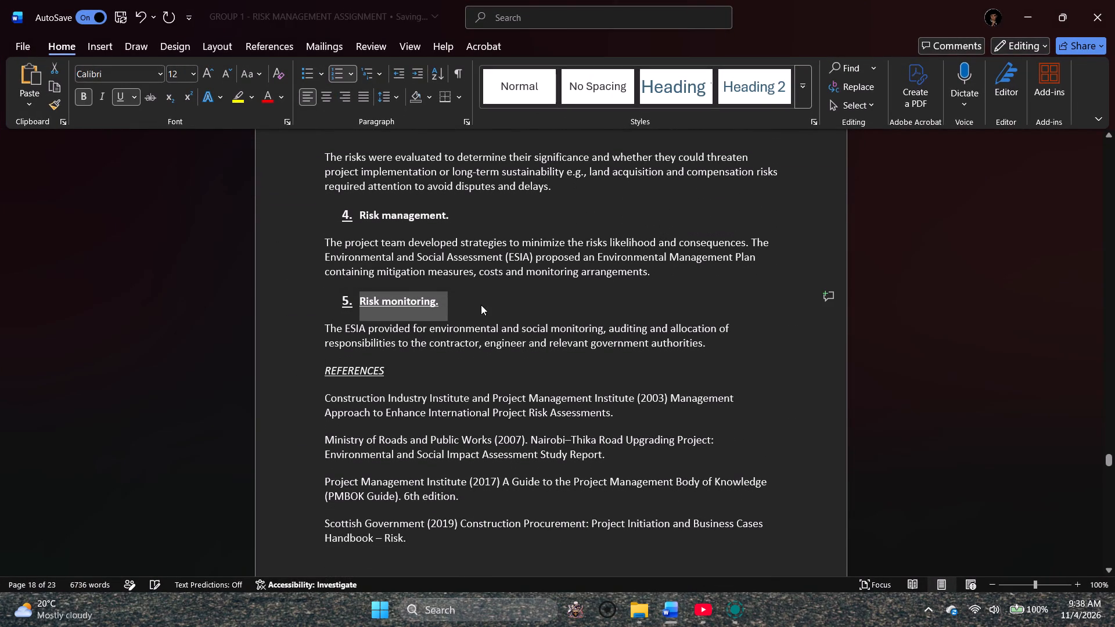
left_click(443, 302)
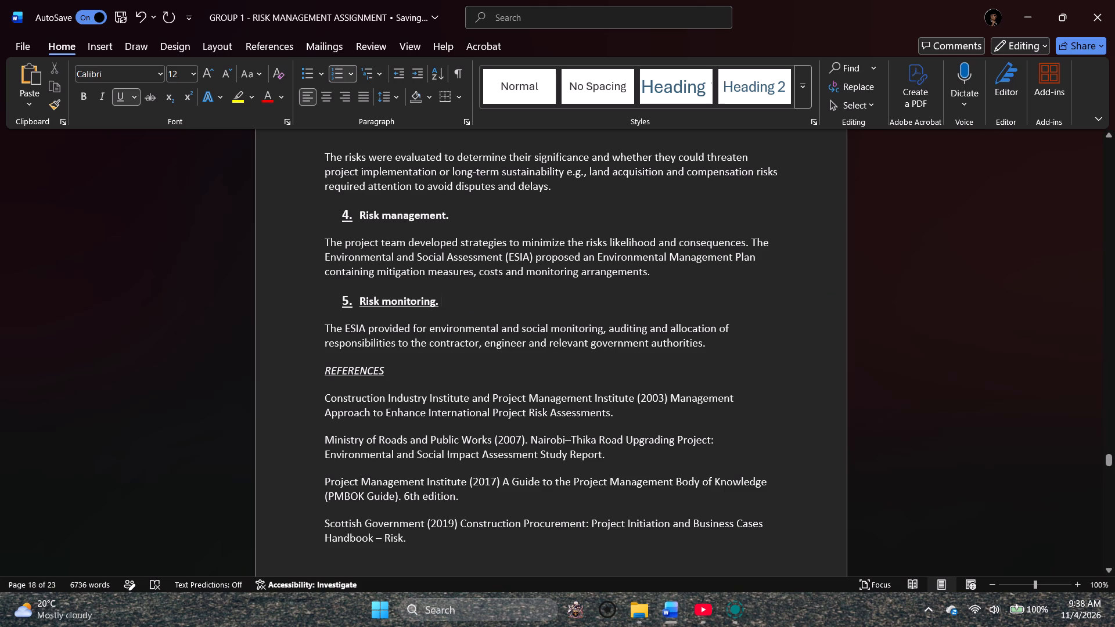
Underline the "Risk management" heading of item 4 and enlarge it to 14 pt.
left_click_drag(449, 213, 359, 216)
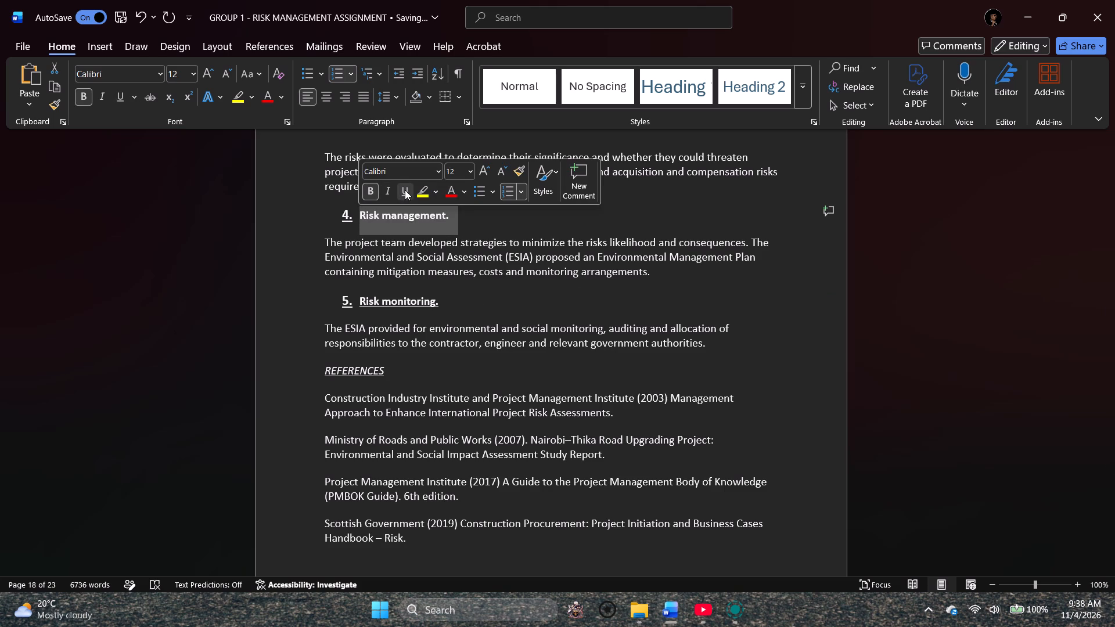
left_click(405, 190)
left_click(484, 176)
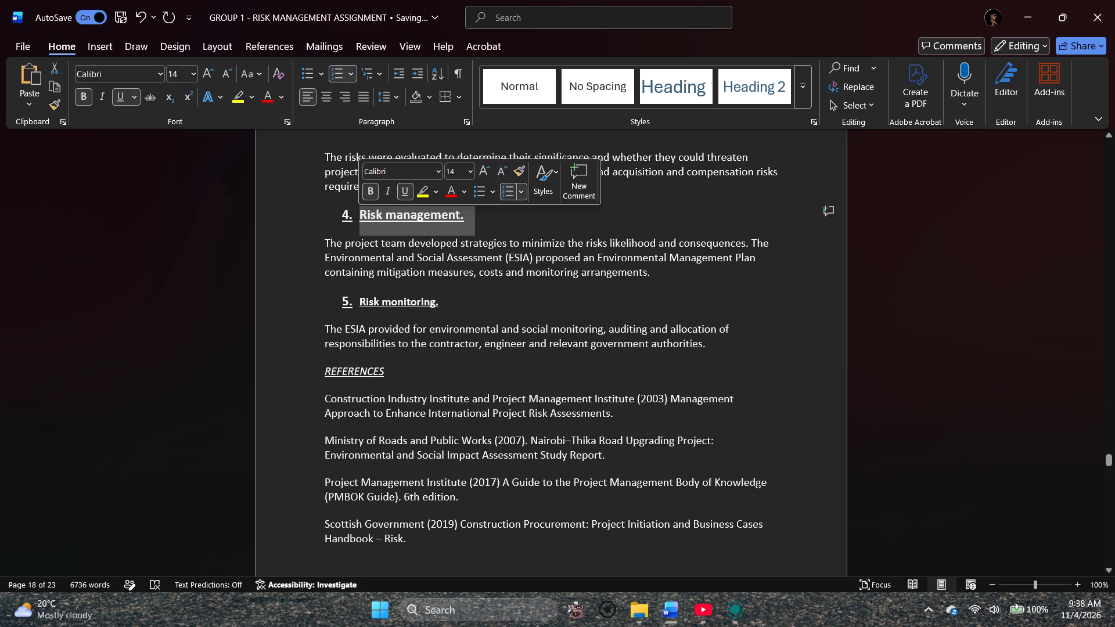
left_click(499, 174)
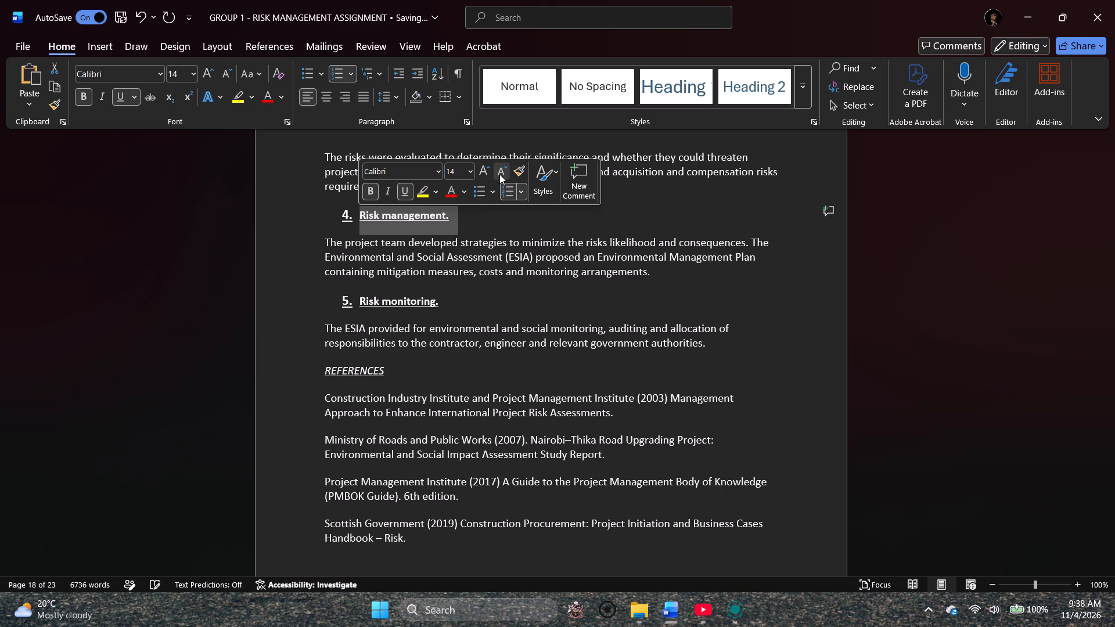
left_click(487, 170)
Enlarge the "Risk monitoring" heading of item 5 to 14 pt.
left_click_drag(447, 307, 437, 308)
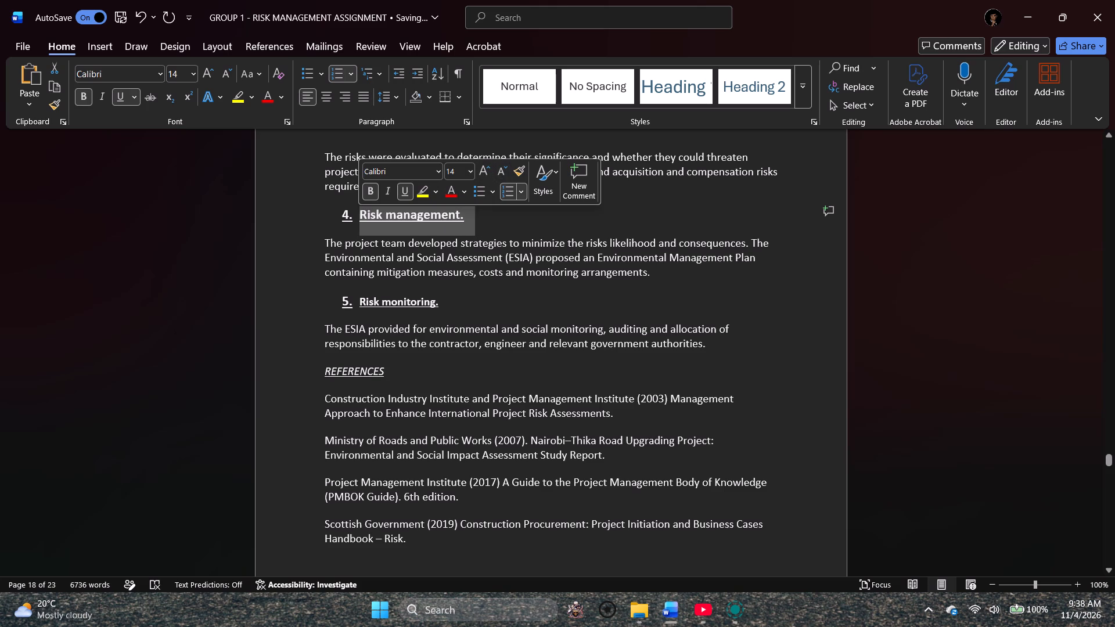
left_click_drag(437, 308, 355, 309)
left_click(476, 261)
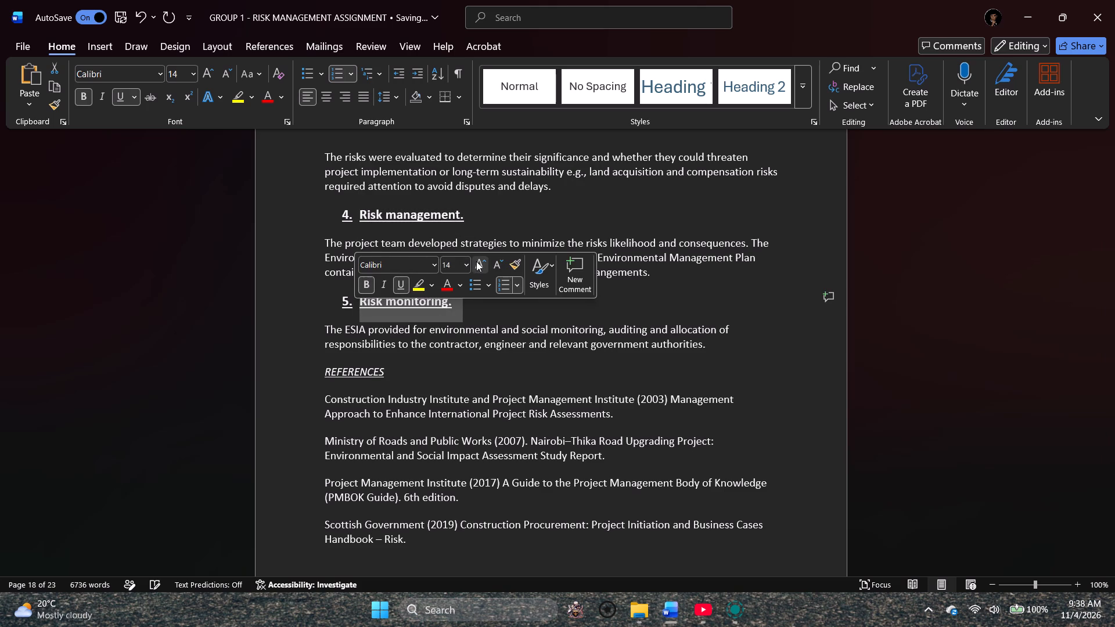
left_click(485, 307)
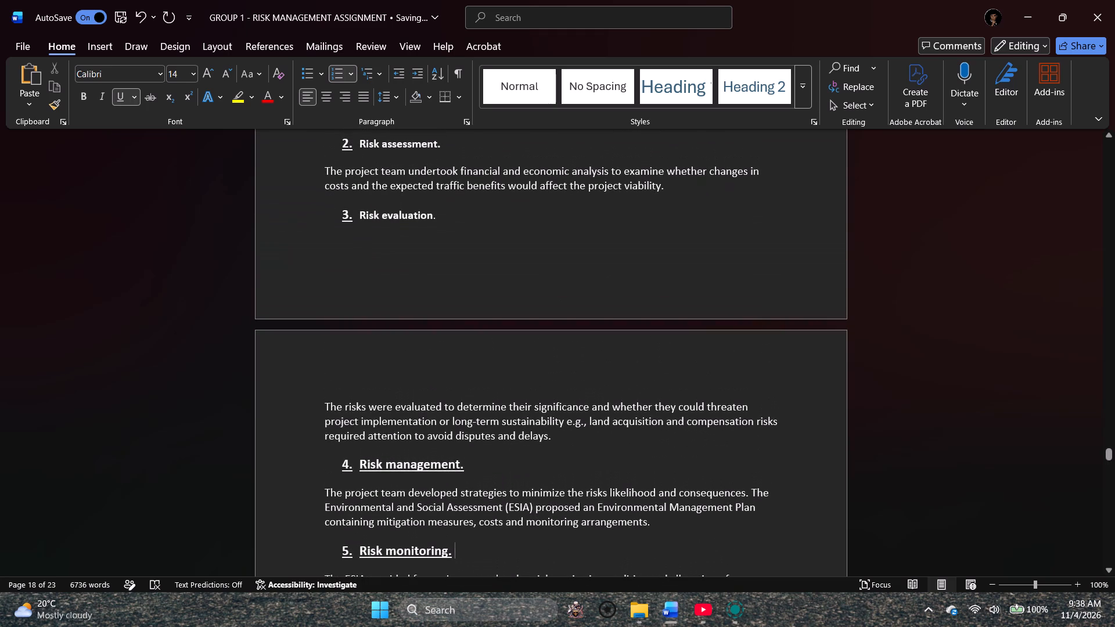
Format the "Risk evaluation" heading of item 3, including its full stop, as 14 pt, bold and underlined.
left_click_drag(444, 215, 346, 209)
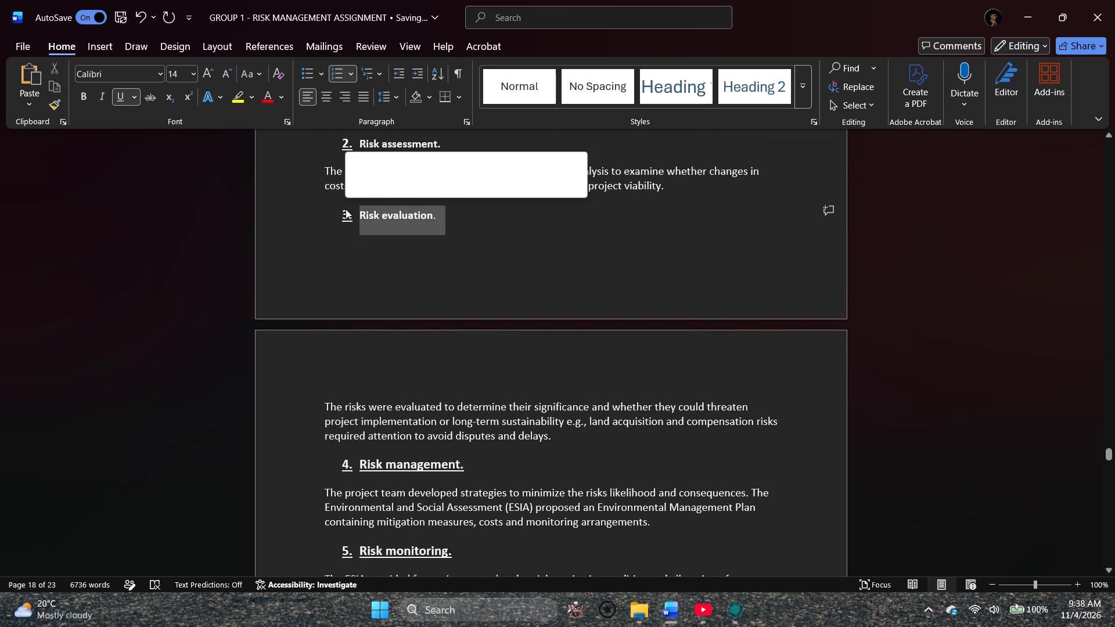
left_click(470, 165)
left_click(359, 186)
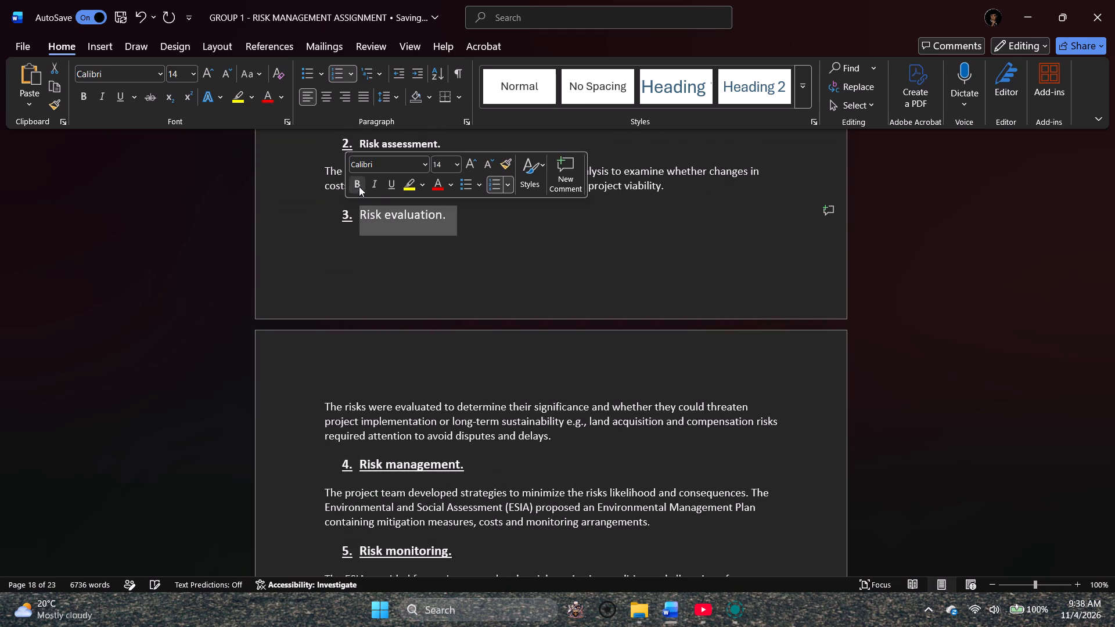
left_click(389, 186)
left_click(347, 186)
left_click(359, 186)
left_click(480, 233)
Enlarge the "Risk assessment" heading of item 2 to 14 pt and underline it.
scroll(480, 233, "up", 3)
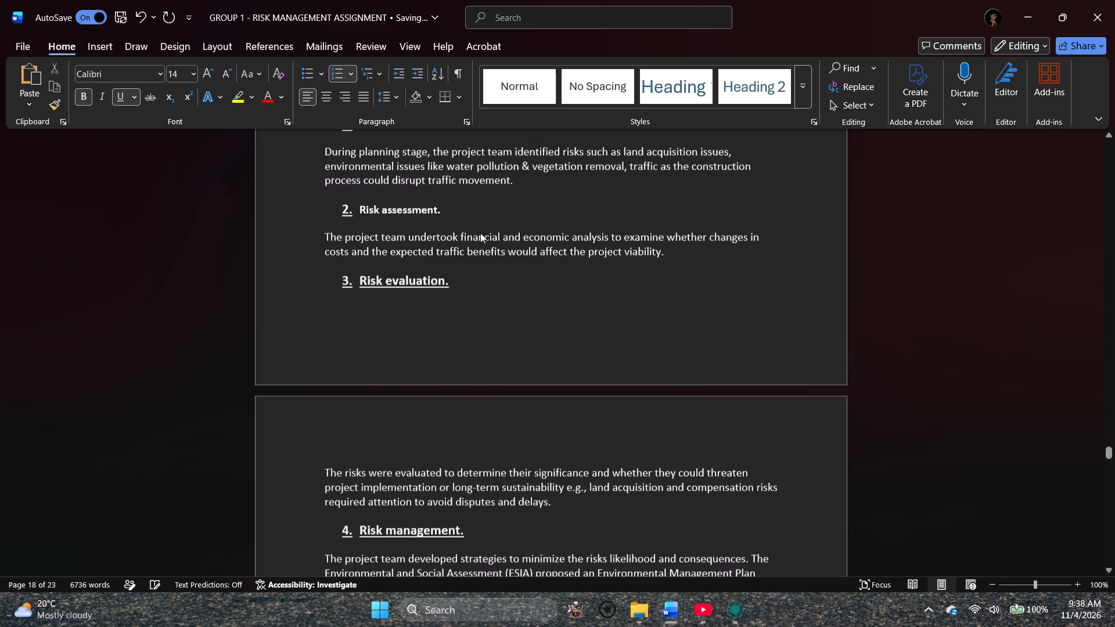
scroll(480, 233, "up", 9)
left_click_drag(448, 265, 344, 259)
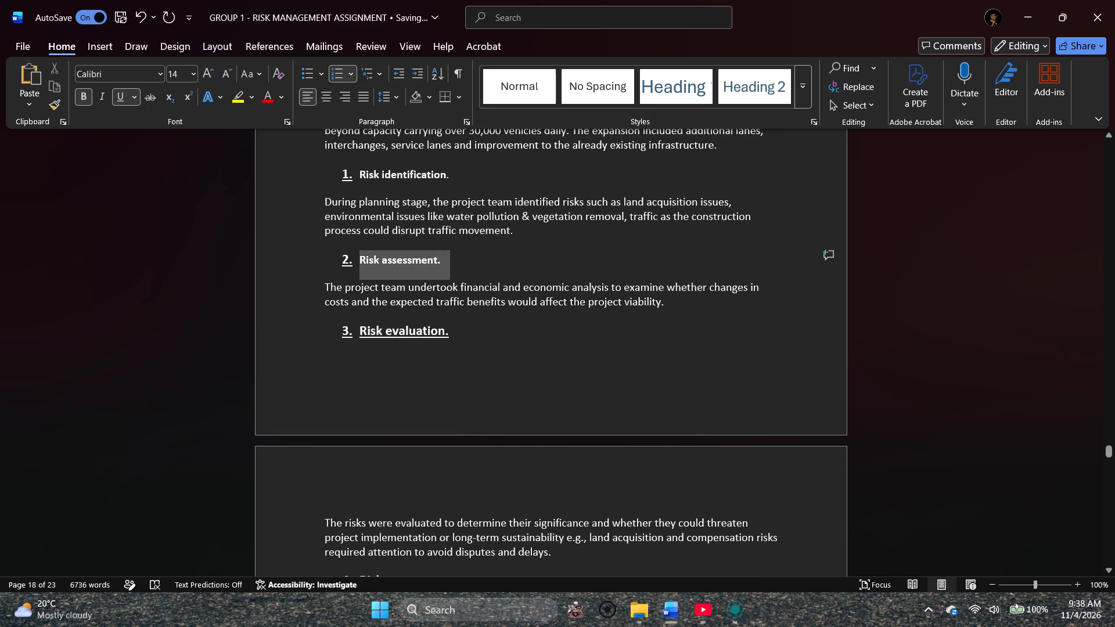
left_click_drag(344, 259, 333, 254)
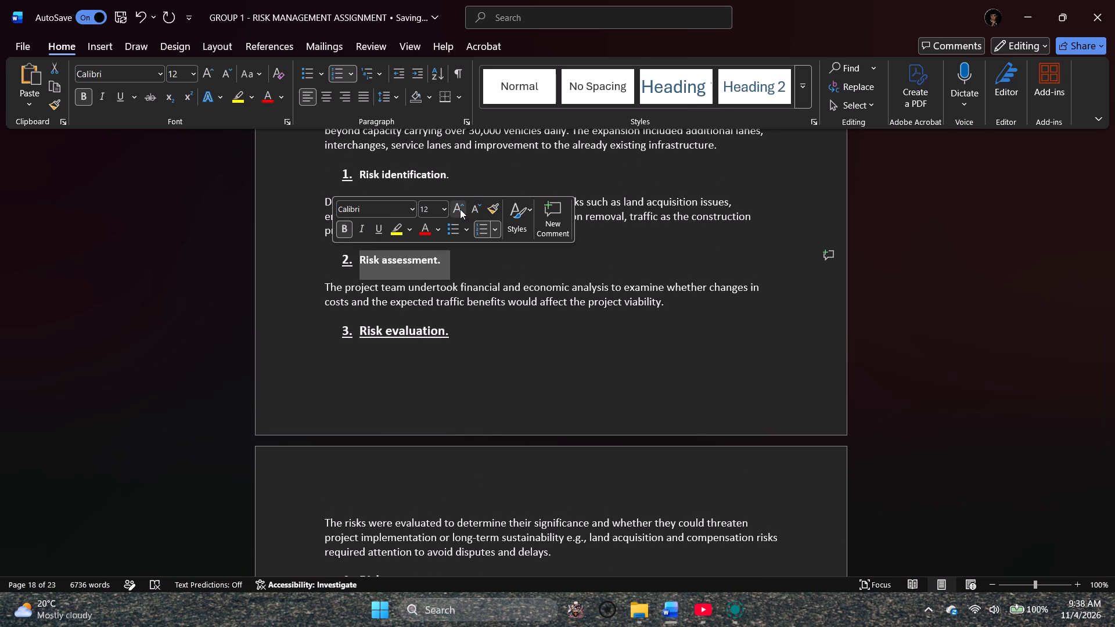
left_click(460, 209)
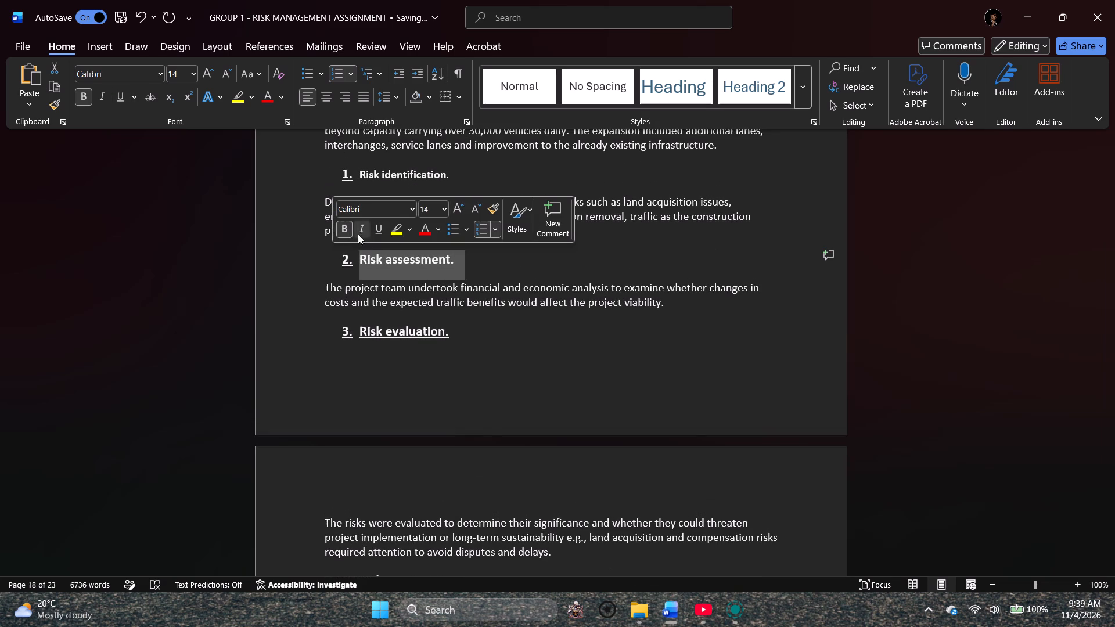
left_click(377, 233)
Enlarge the "Risk identification" heading text of item 1 to 14 pt and underline it.
scroll(489, 257, "up", 3)
left_click_drag(447, 233, 412, 235)
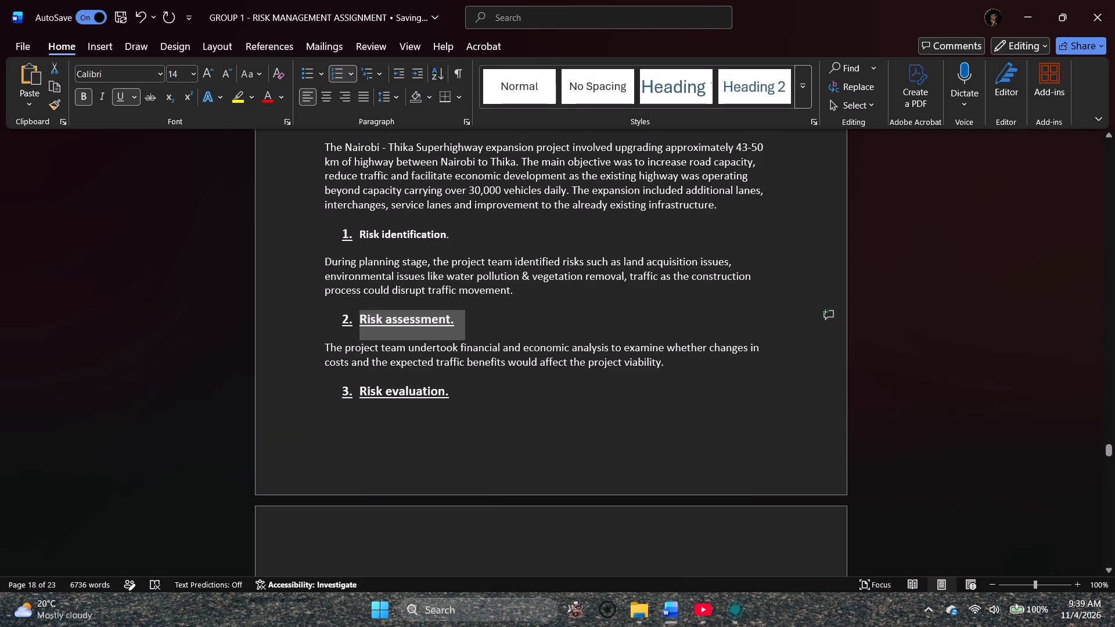
left_click_drag(412, 235, 340, 232)
left_click(460, 189)
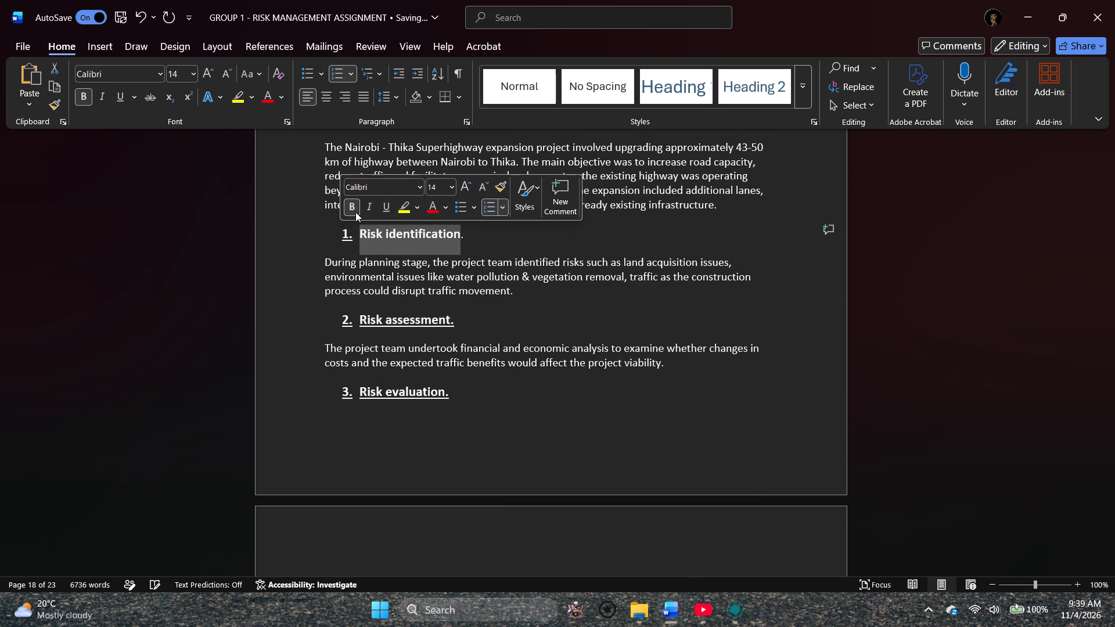
left_click(386, 210)
left_click(499, 267)
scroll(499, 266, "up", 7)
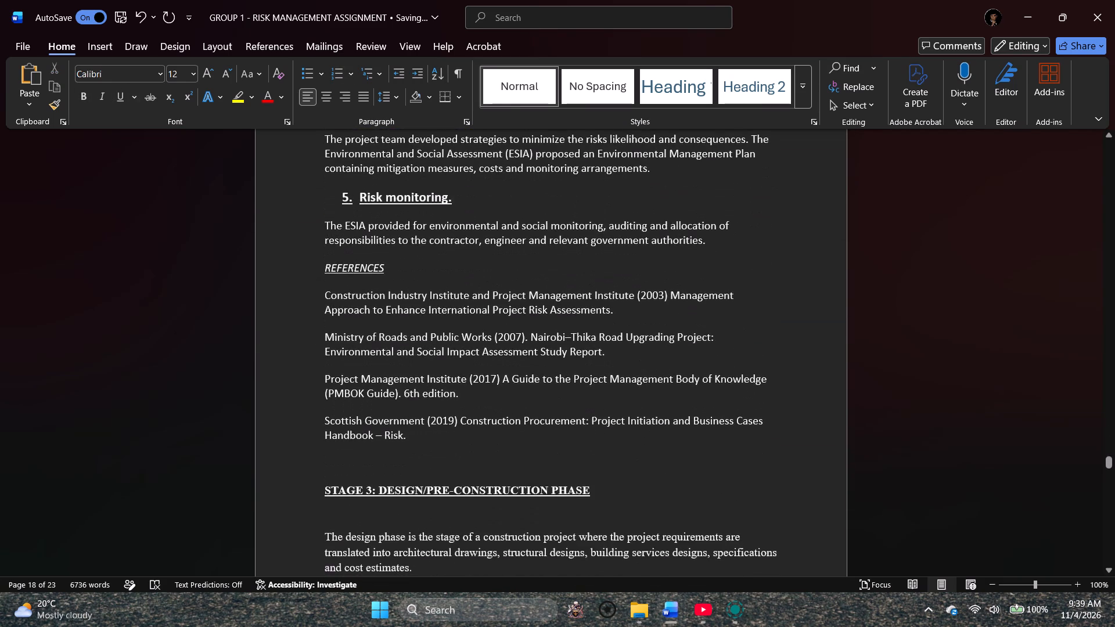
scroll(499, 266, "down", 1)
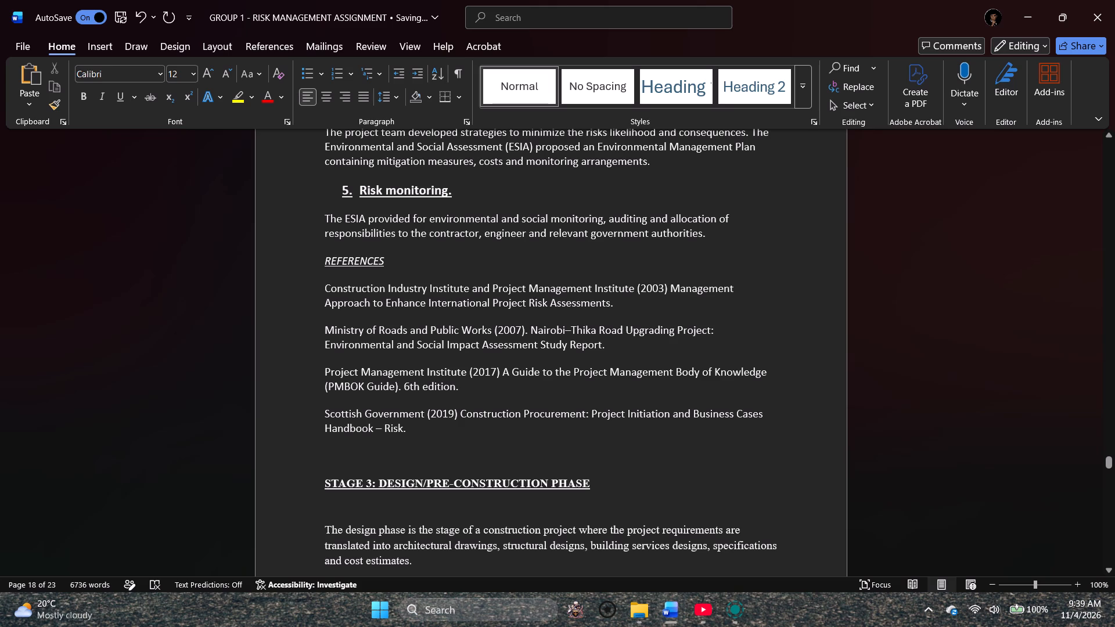
Bold the lead-in phrases of design-phase risks i to iii: "Design errors and omissions", "Design coordination conflicts" and "Inaccurate cost estimates".
scroll(530, 462, "down", 3)
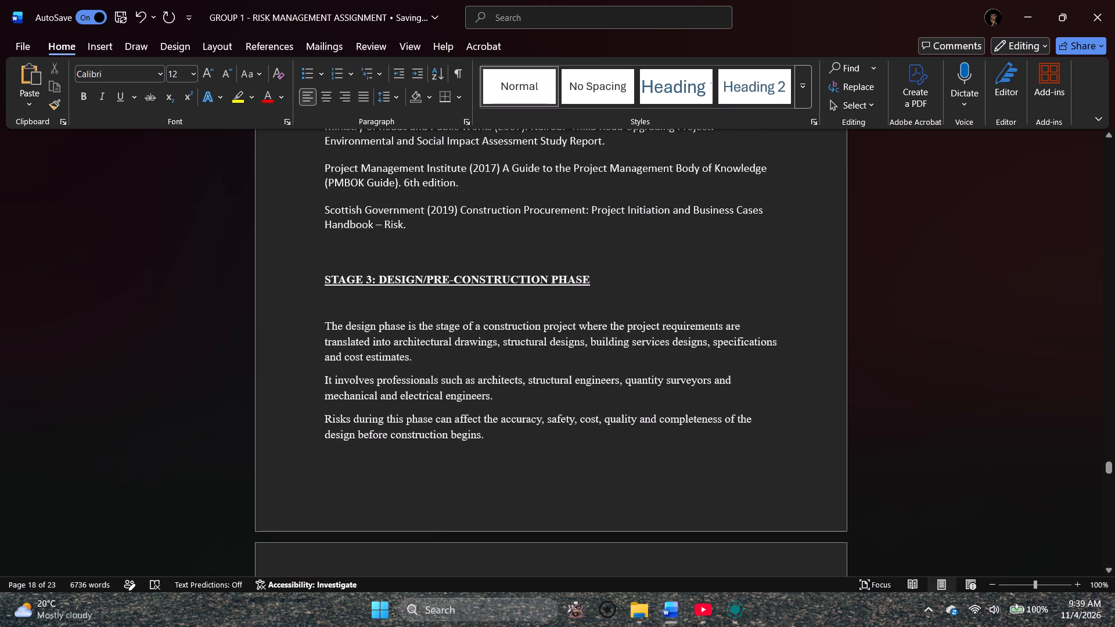
scroll(530, 462, "down", 6)
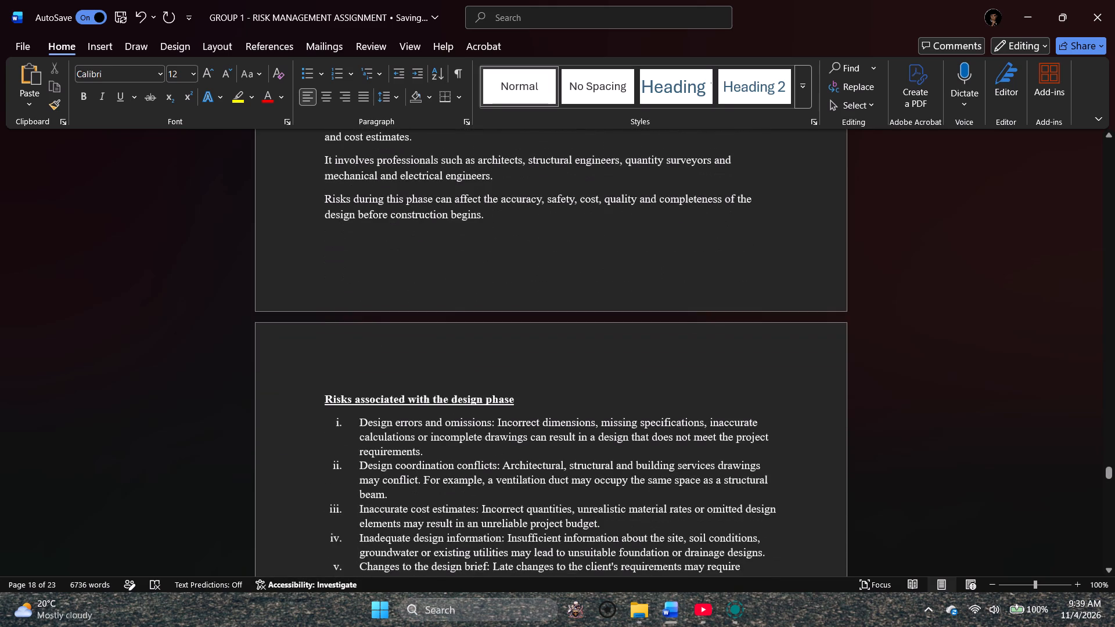
scroll(530, 462, "down", 7)
scroll(496, 406, "up", 3)
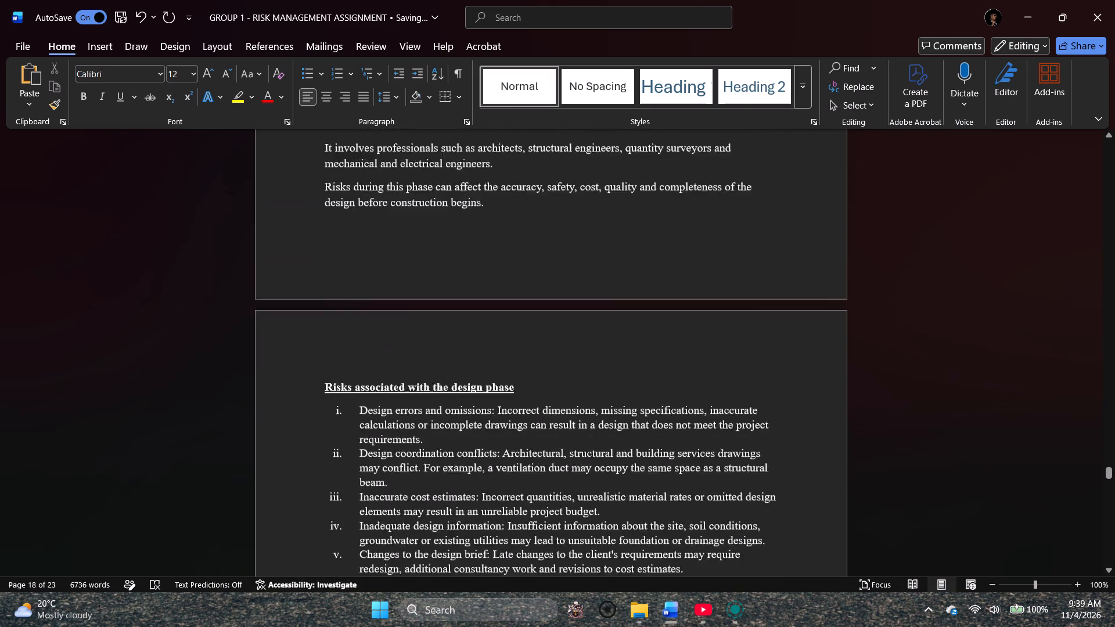
scroll(496, 406, "up", 5)
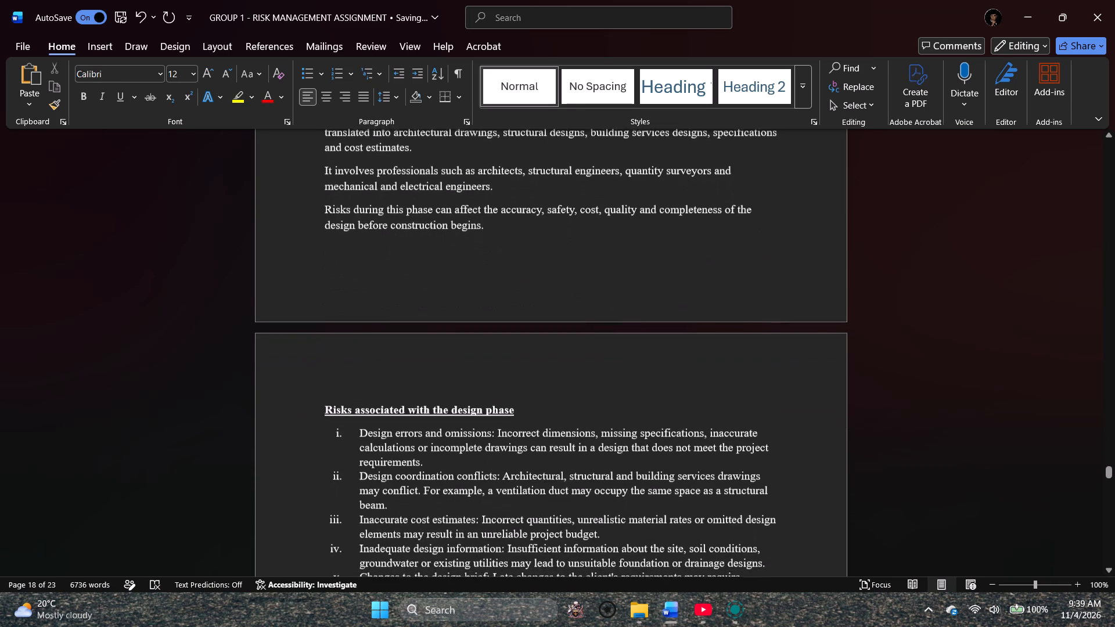
scroll(496, 406, "down", 4)
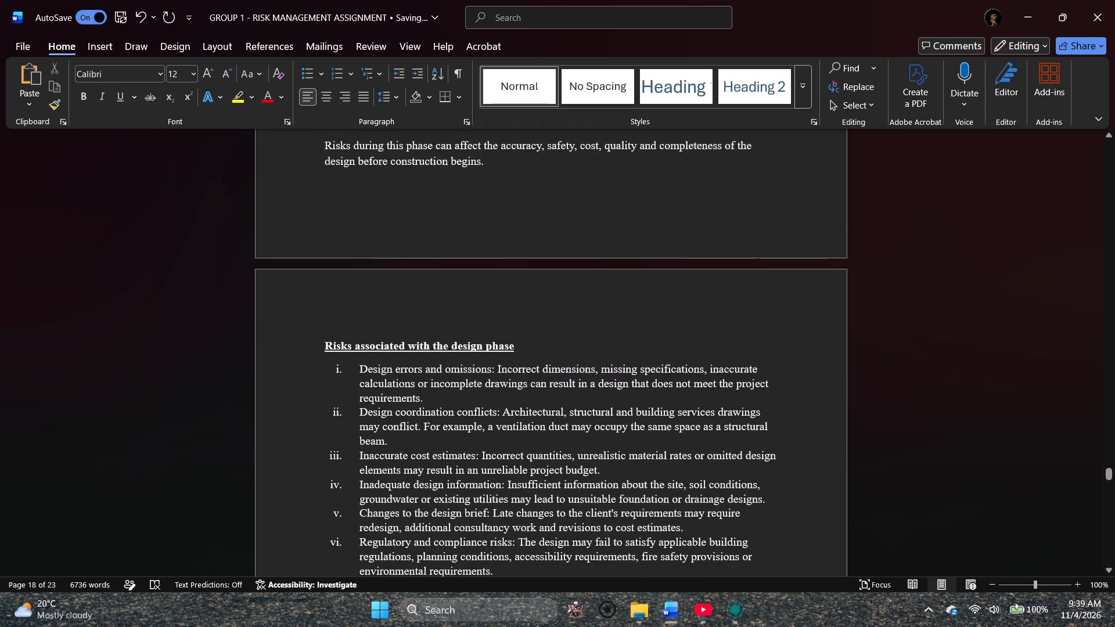
left_click_drag(358, 367, 492, 372)
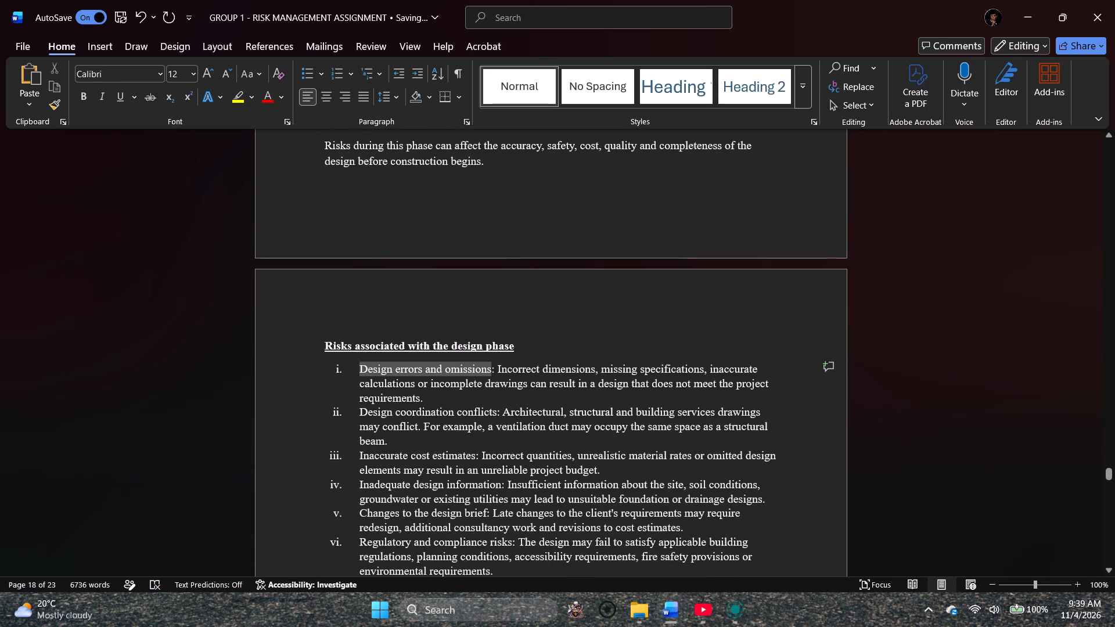
left_click_drag(492, 372, 494, 372)
left_click(506, 344)
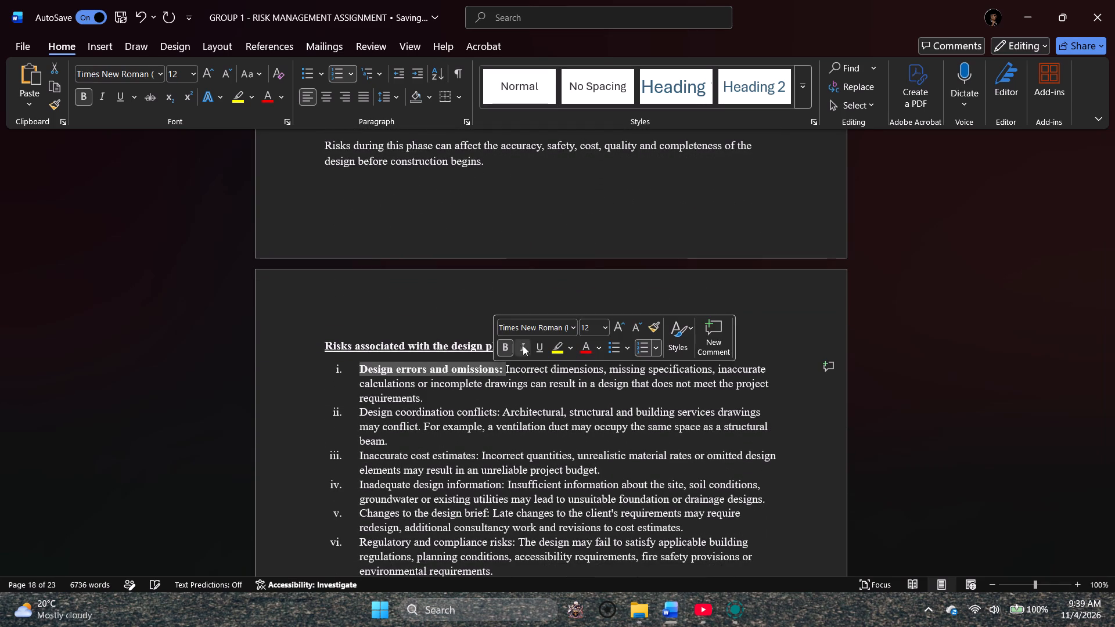
left_click_drag(500, 414, 359, 411)
left_click(370, 388)
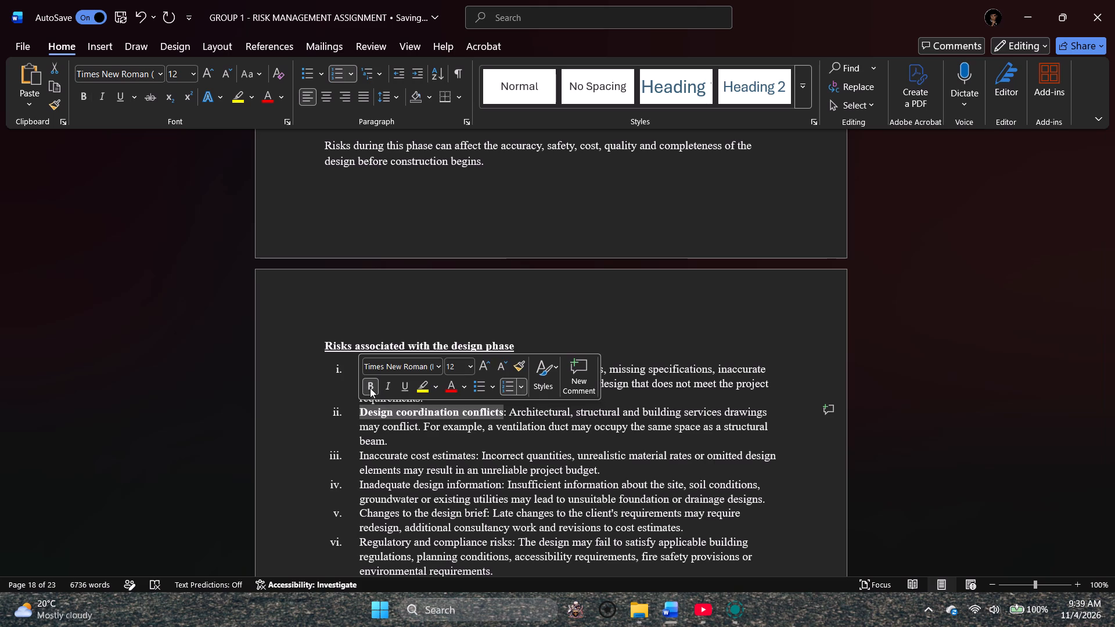
left_click_drag(480, 457, 353, 460)
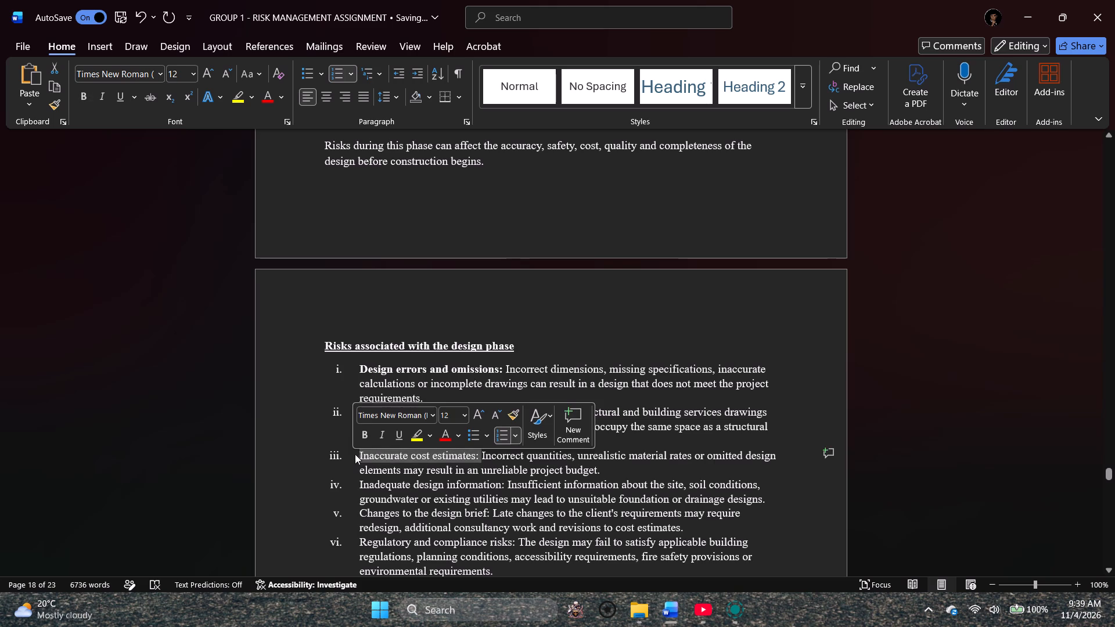
left_click(362, 436)
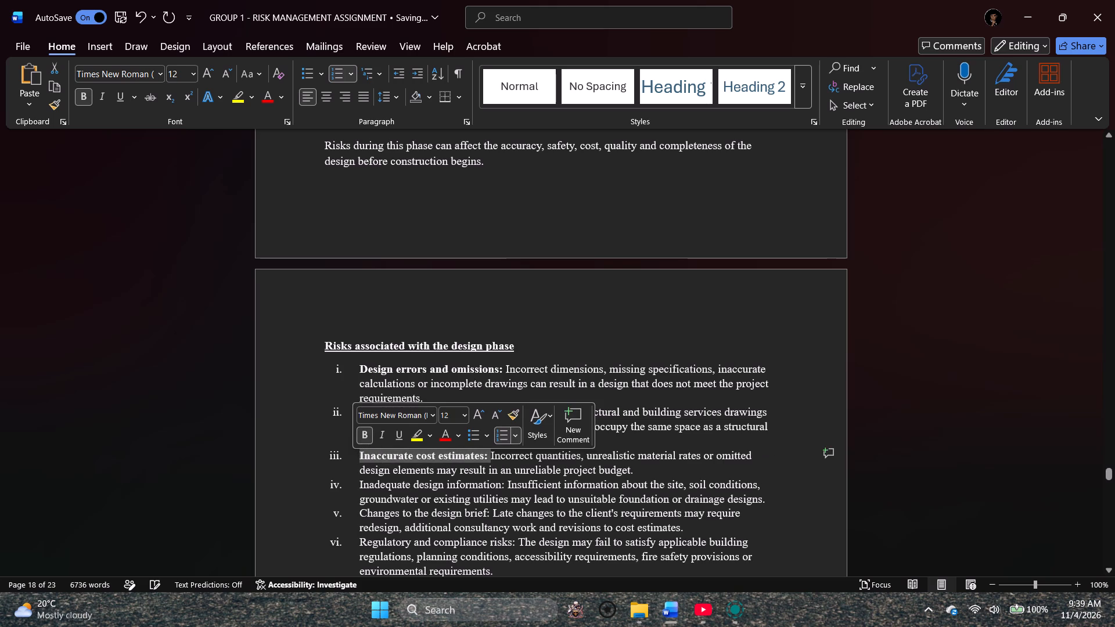
Bold the lead-in phrases of design-phase risks iv to vi: "Inadequate design information", "Changes to the design brief" and "Regulatory and compliance risks".
left_click_drag(502, 488, 365, 487)
left_click(373, 463)
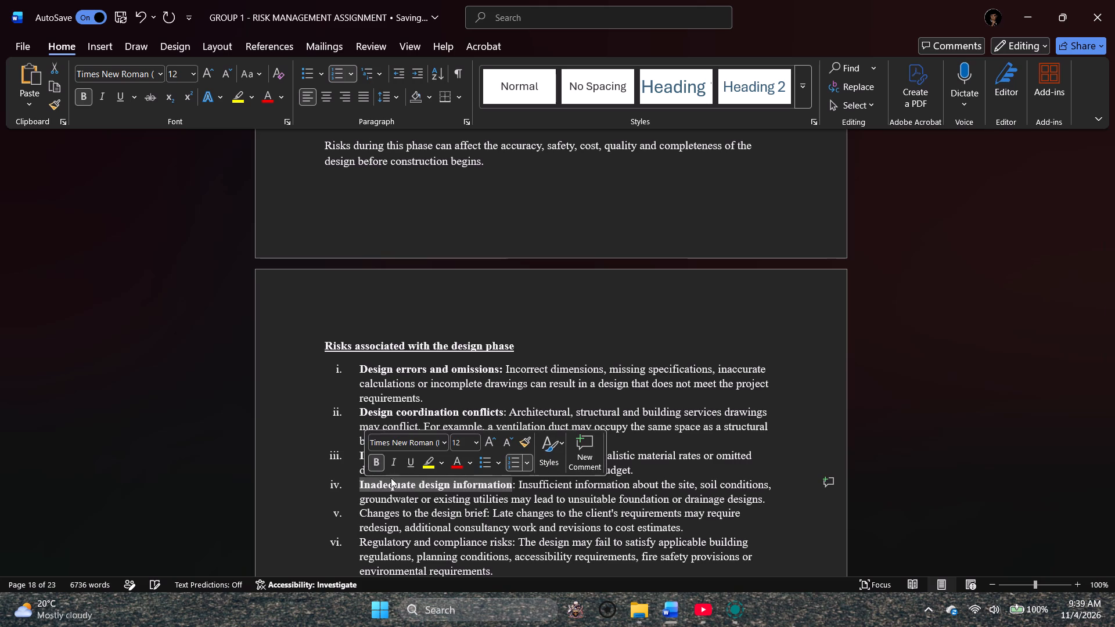
left_click_drag(490, 512, 336, 516)
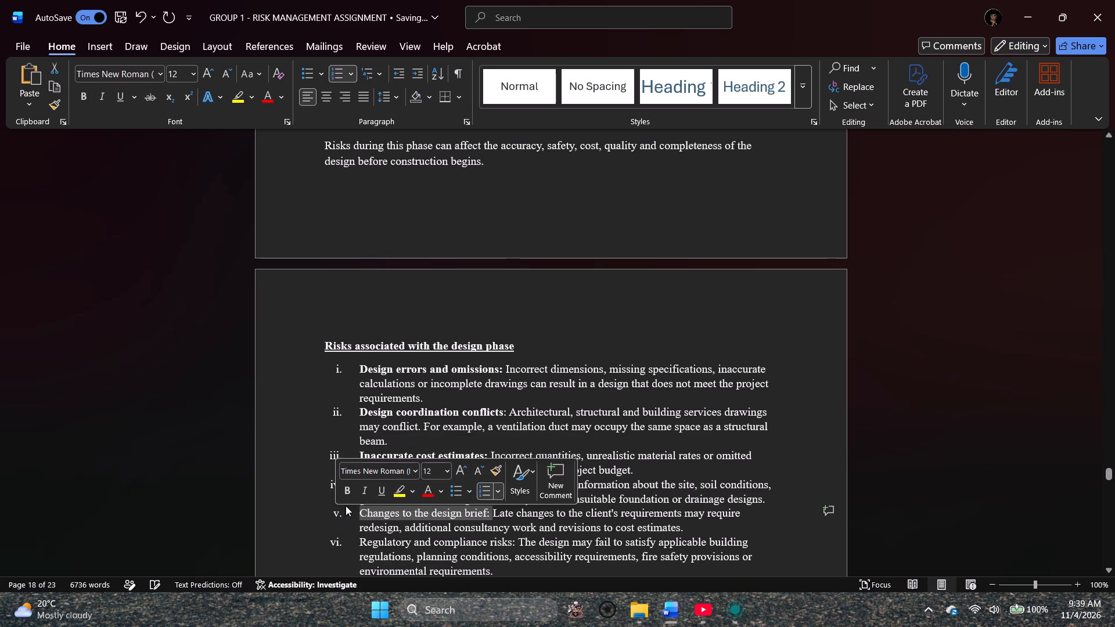
left_click(347, 496)
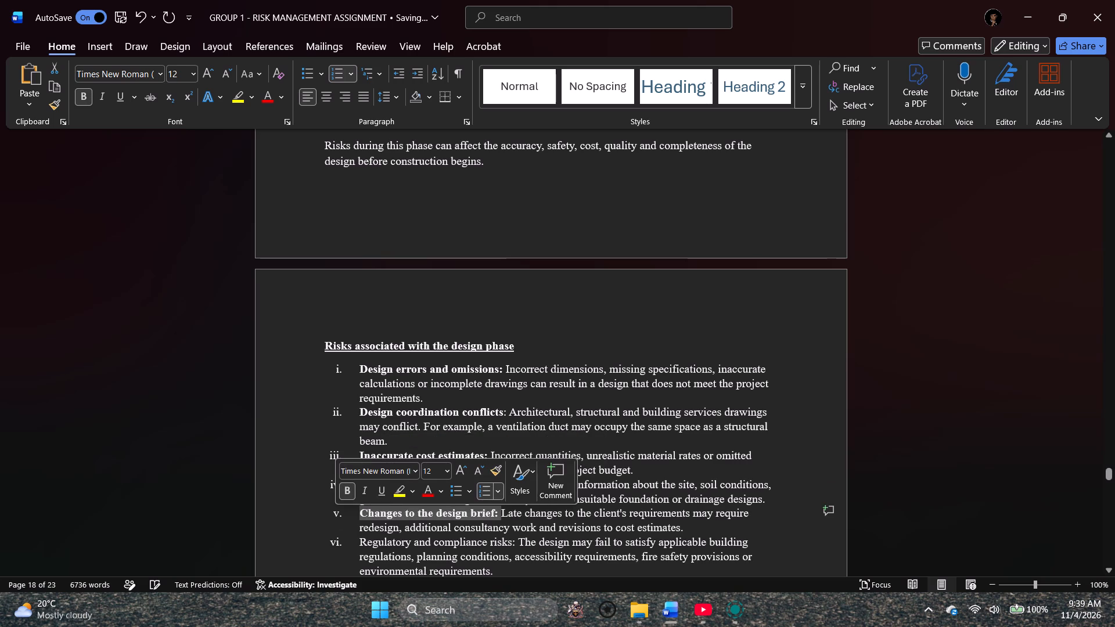
left_click_drag(516, 543, 385, 542)
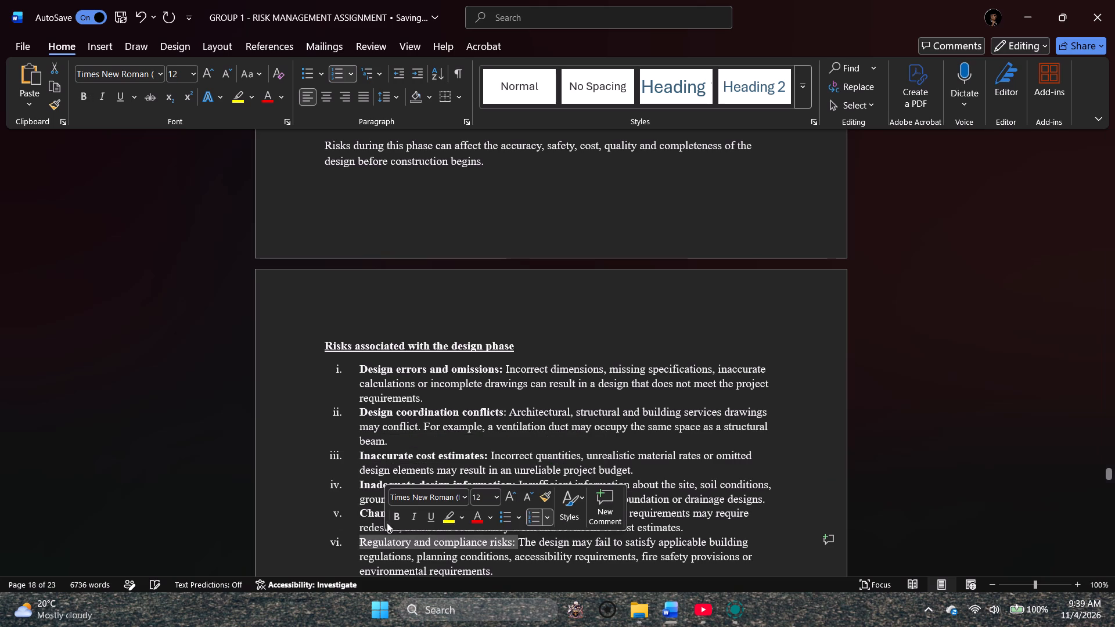
left_click(395, 518)
Bold the lead-in phrases of design-phase risks vii and viii: "Design technology and information risks" and "Safety and sustainability design risks".
scroll(445, 531, "down", 4)
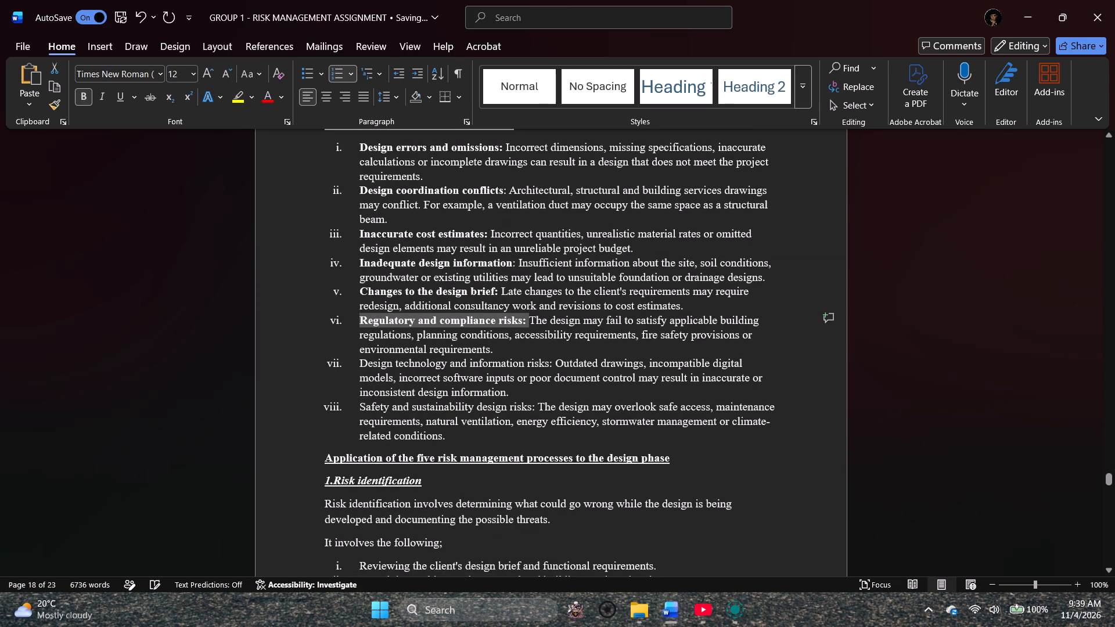
left_click_drag(551, 365, 379, 353)
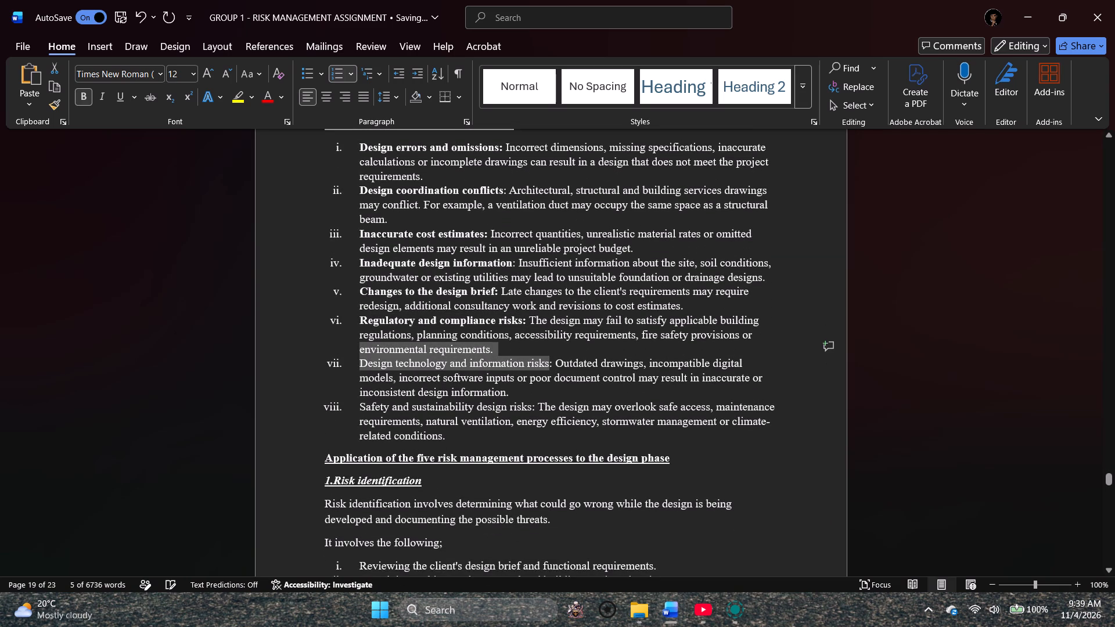
left_click_drag(379, 353, 362, 363)
left_click(369, 341)
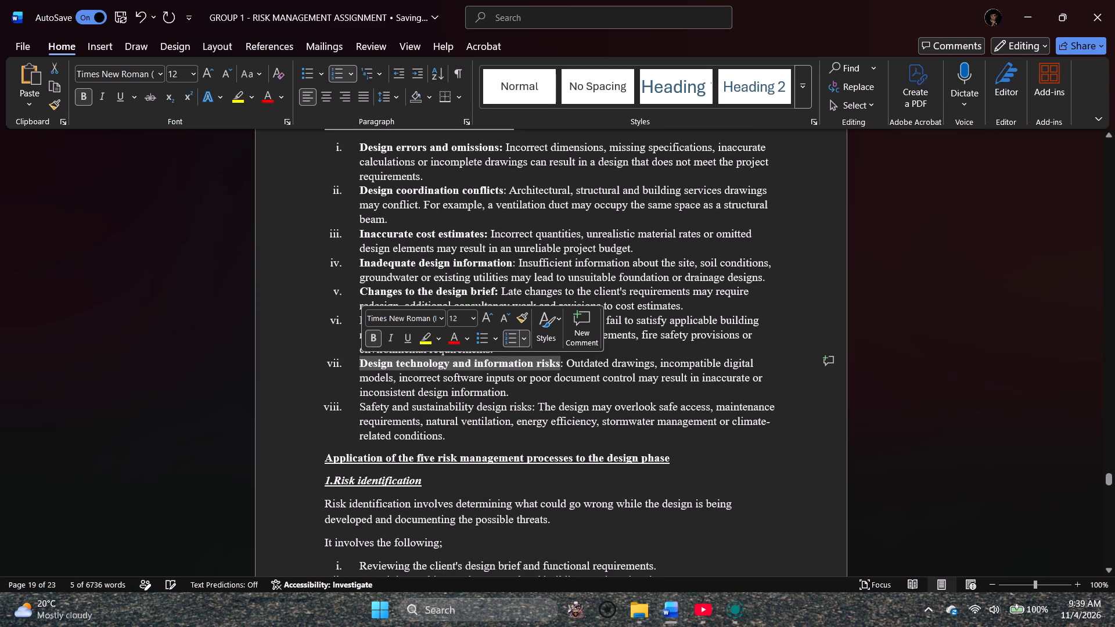
left_click_drag(534, 408, 350, 401)
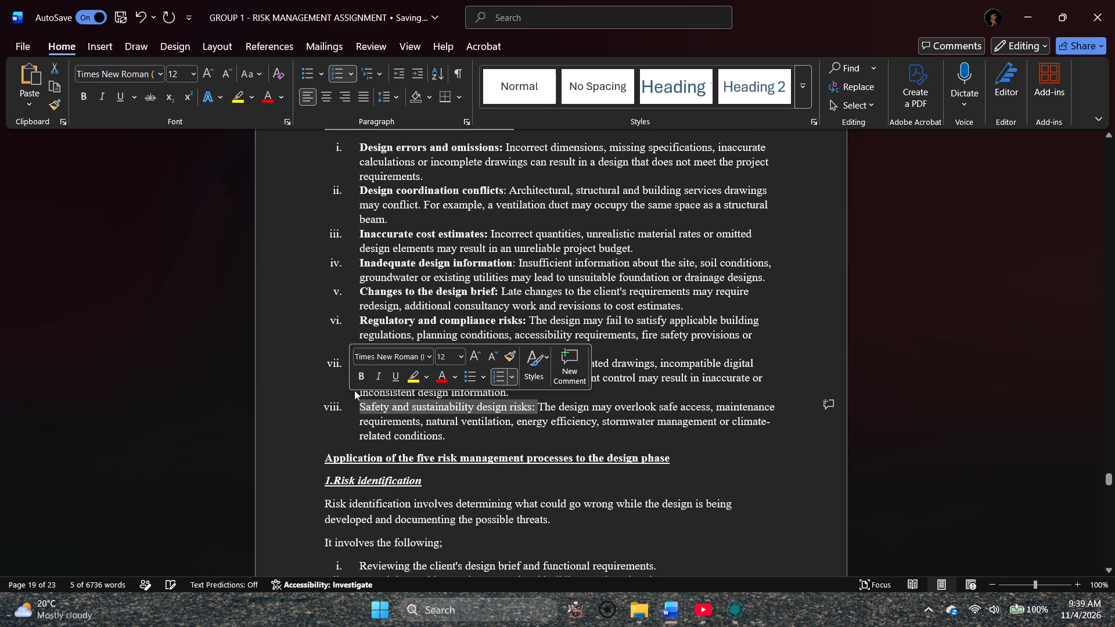
left_click(357, 379)
left_click(538, 439)
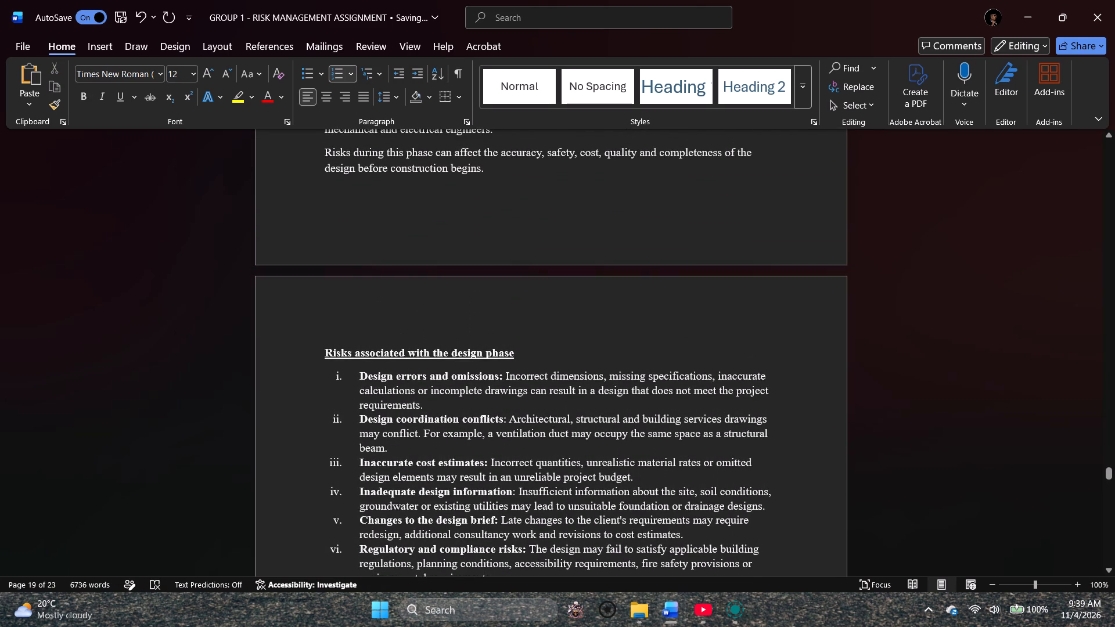
Enlarge the heading "Application of the five risk management processes to the design phase" by one font size increment.
scroll(513, 355, "up", 3)
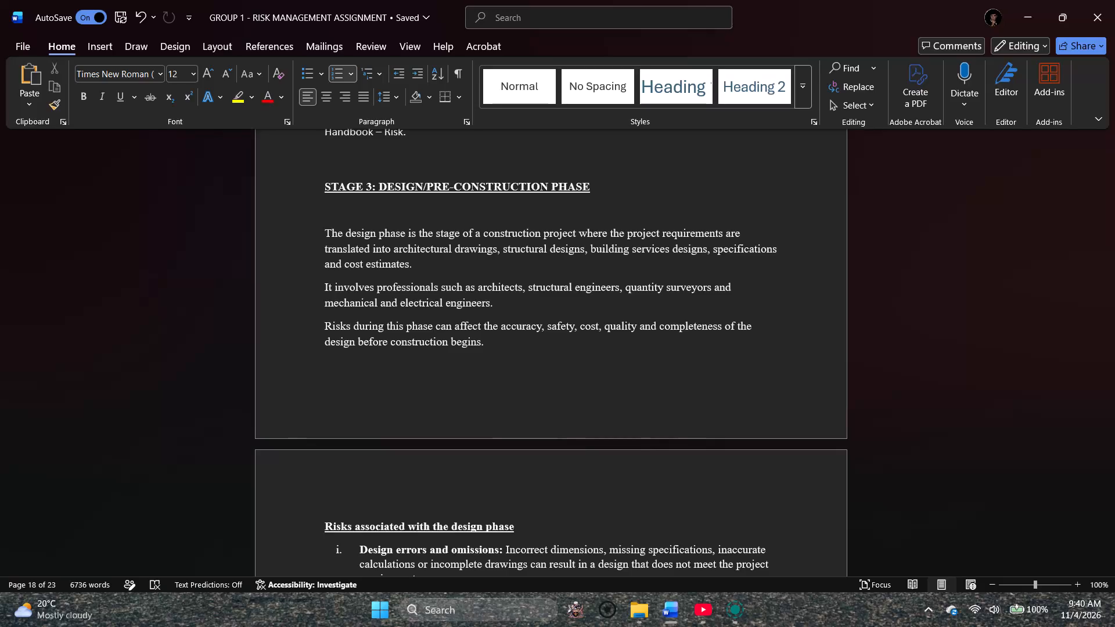
scroll(513, 355, "down", 3)
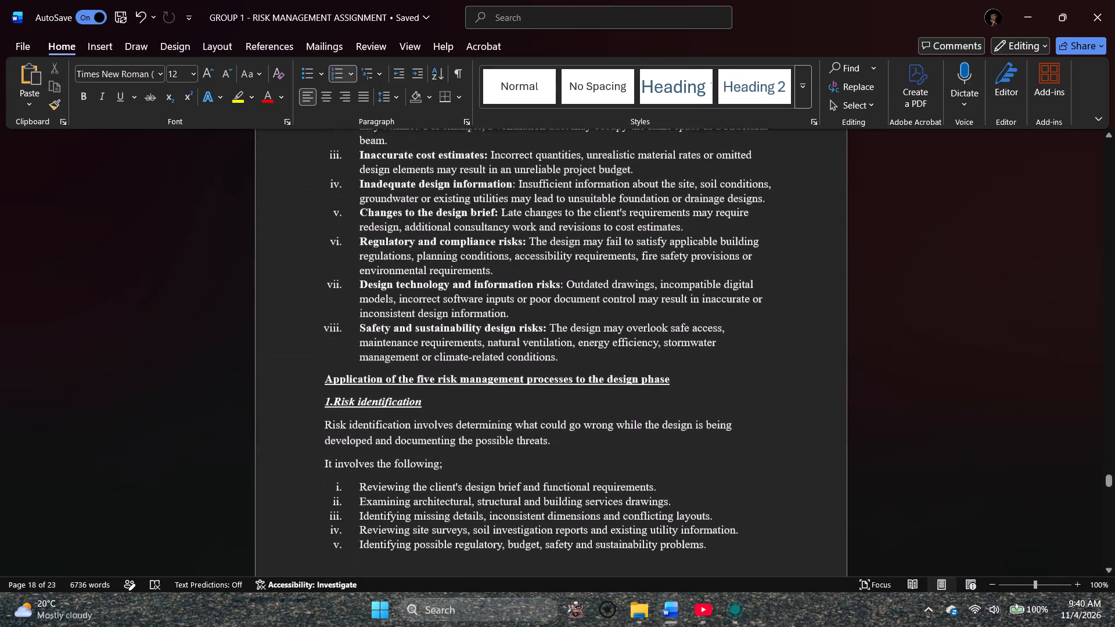
scroll(513, 355, "up", 2)
scroll(513, 355, "down", 1)
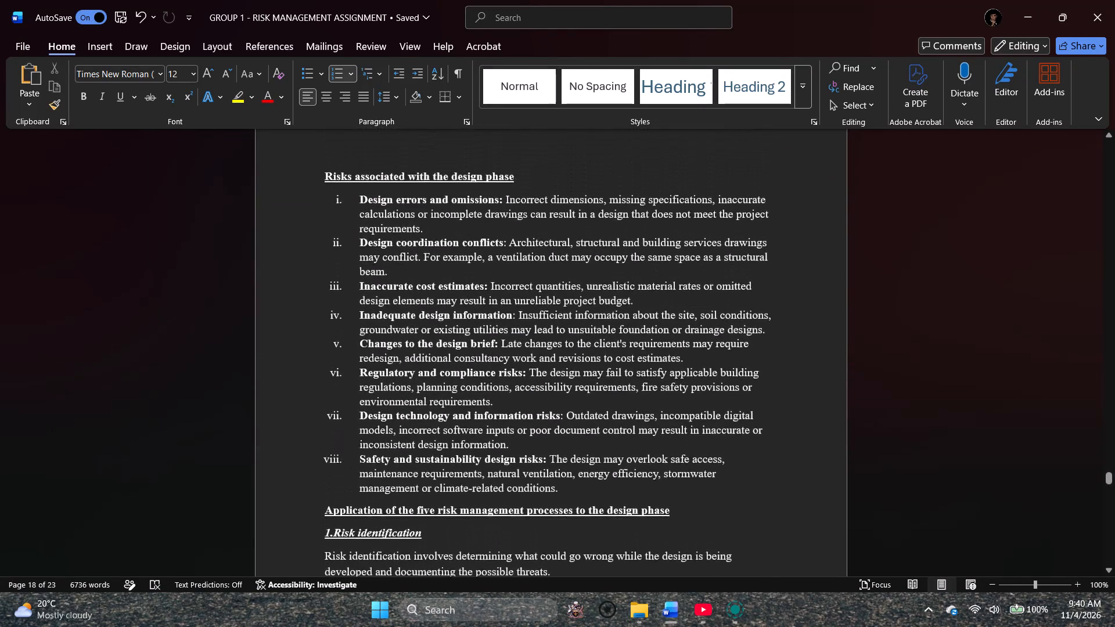
scroll(513, 355, "down", 1)
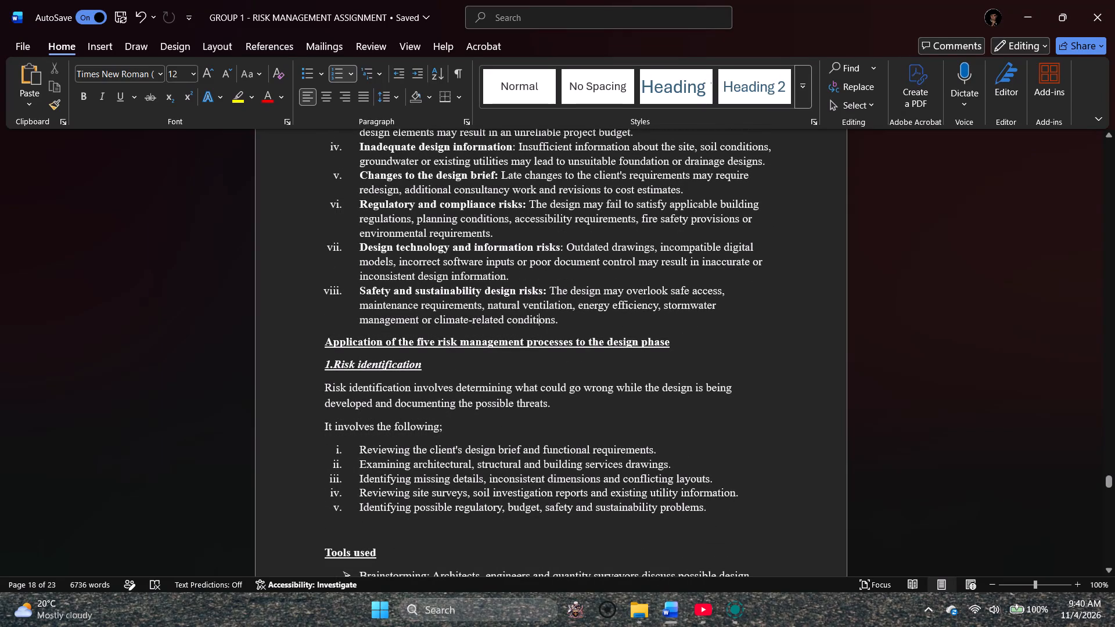
left_click_drag(689, 346, 337, 344)
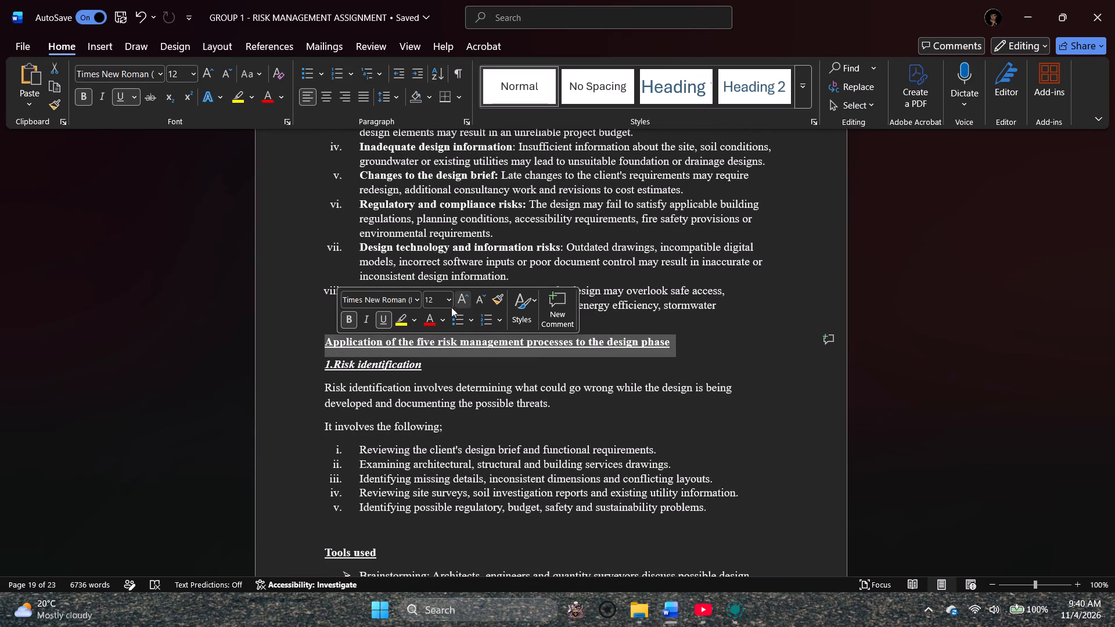
left_click(463, 301)
Remove the italics from the "1.Risk identification" heading in the design phase section.
left_click(457, 365)
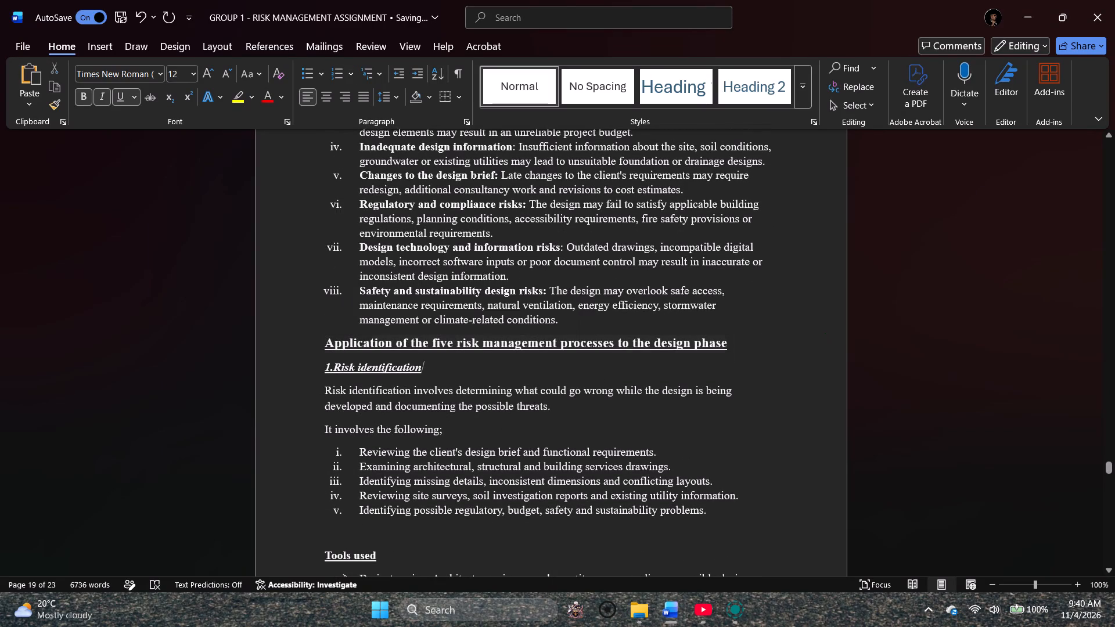
left_click_drag(457, 365, 322, 364)
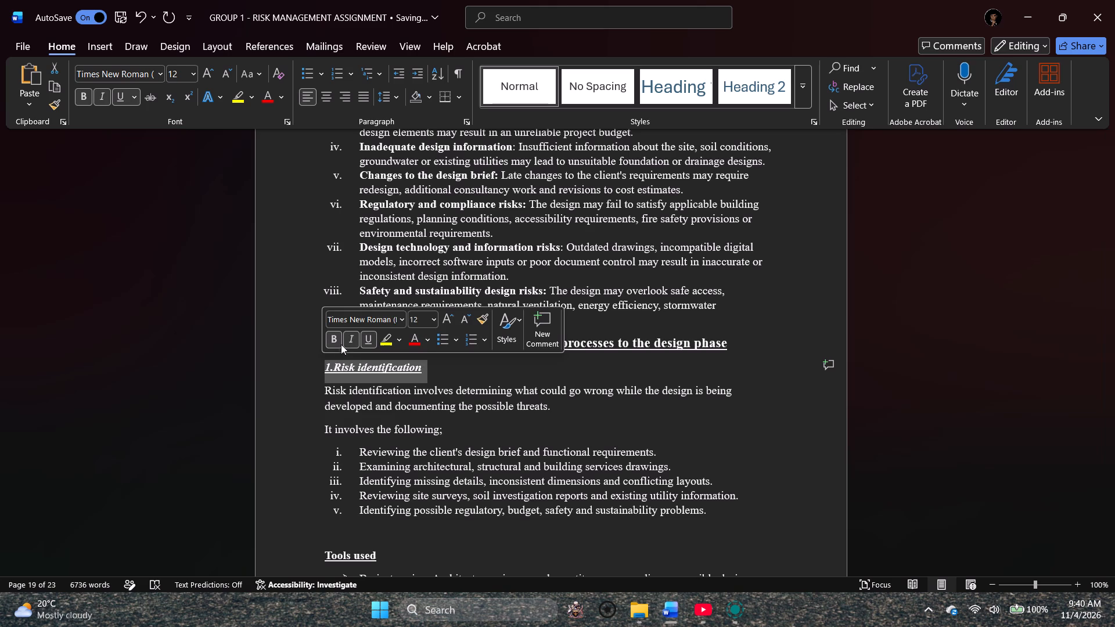
scroll(339, 343, "right", 1)
scroll(339, 343, "left", 1)
scroll(339, 343, "right", 1)
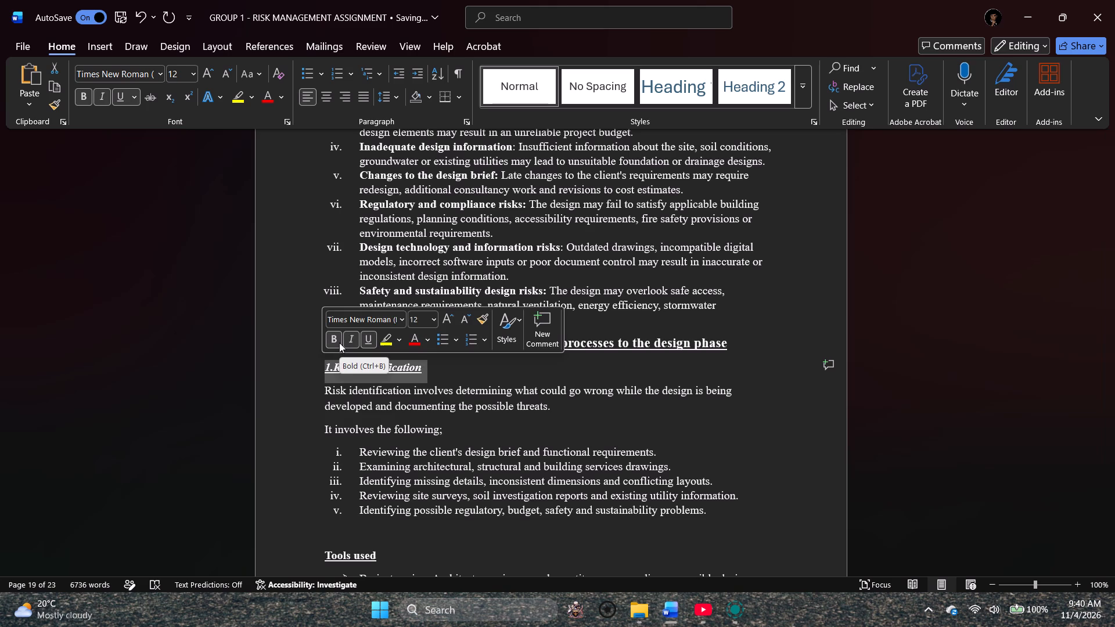
left_click(352, 338)
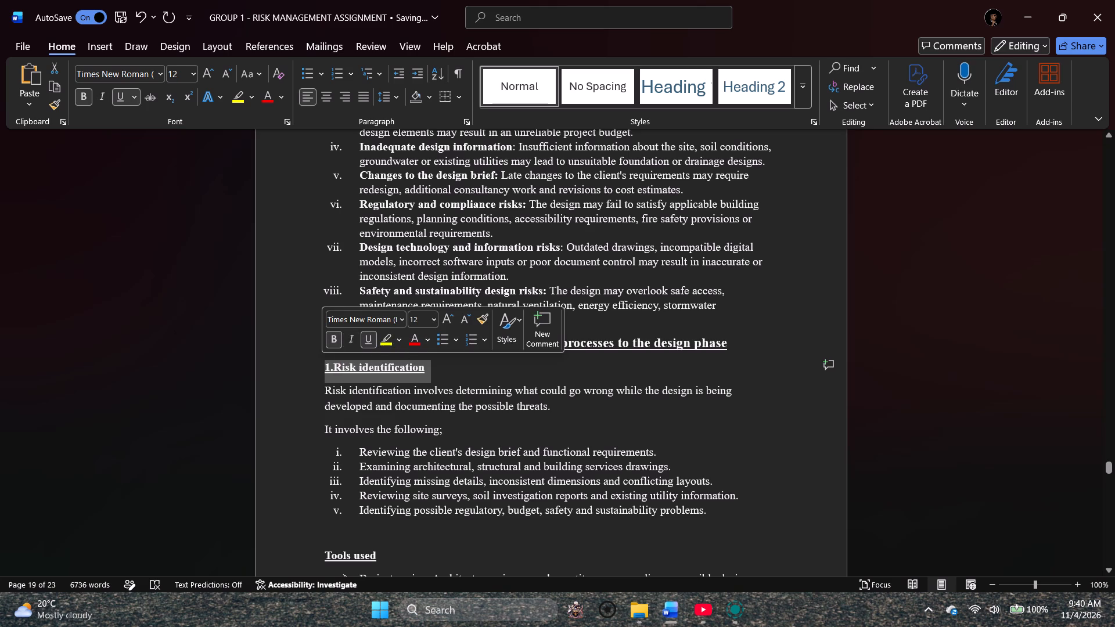
left_click(447, 376)
Join "It involves the following;" to the end of the preceding risk identification paragraph, separated by a space.
left_click(323, 432)
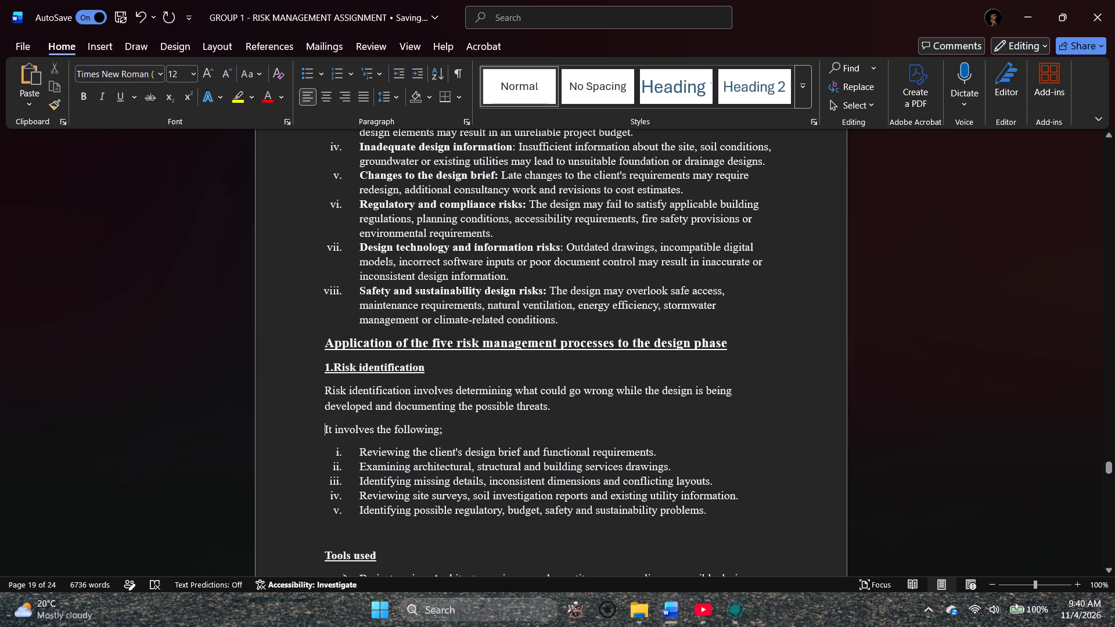
key("BackSpace")
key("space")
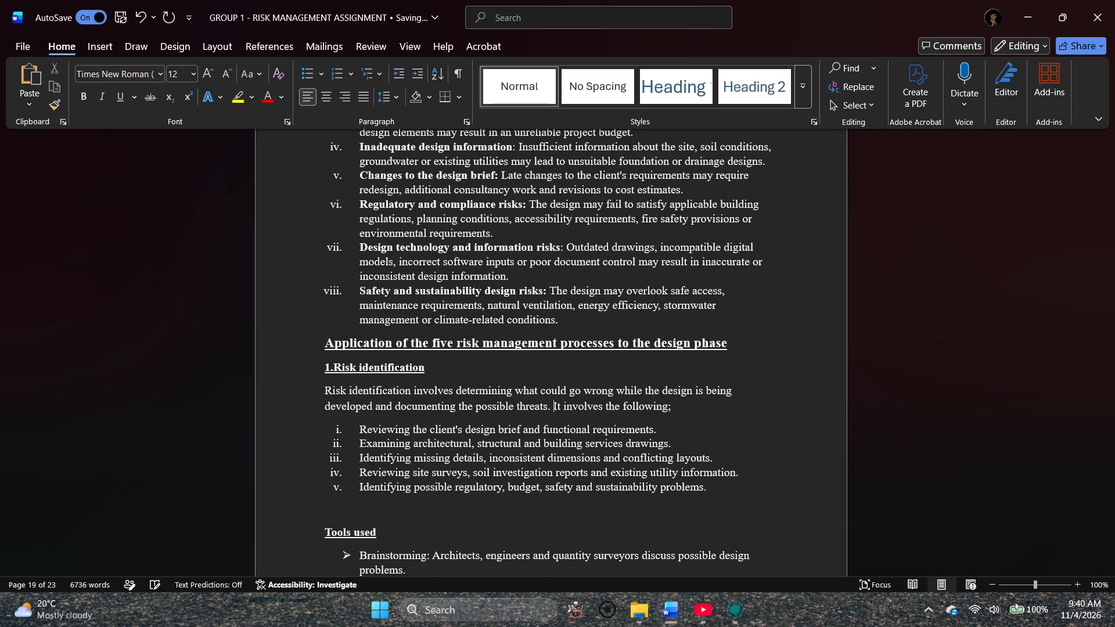
Remove the arrow bullets from the five "Tools used" items, from Brainstorming to Risk register, under Risk identification.
scroll(387, 460, "down", 5)
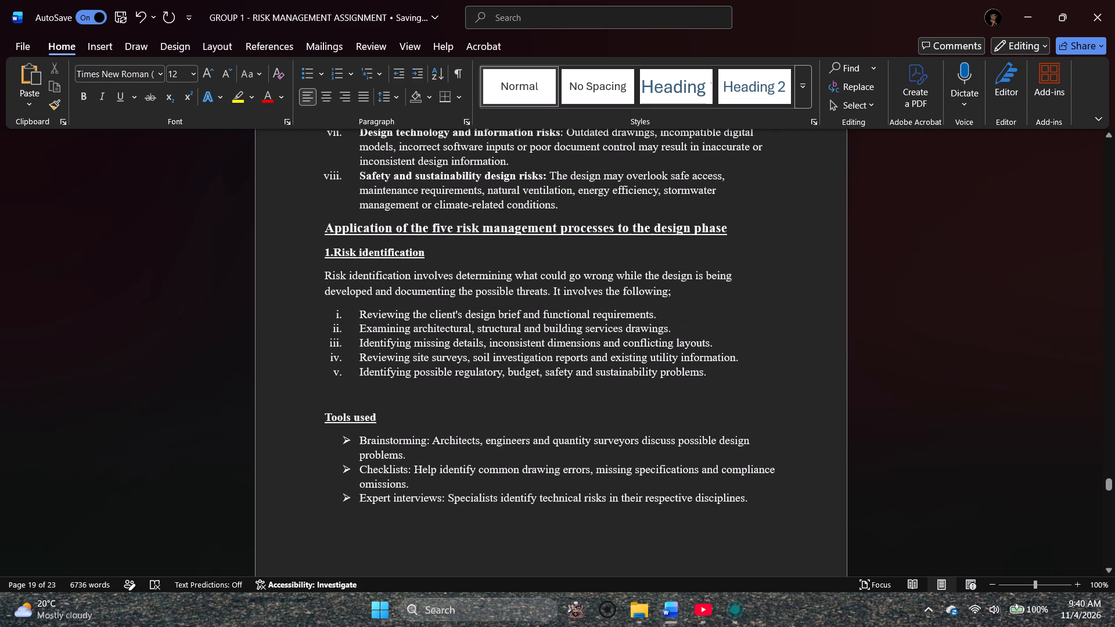
scroll(376, 438, "down", 1)
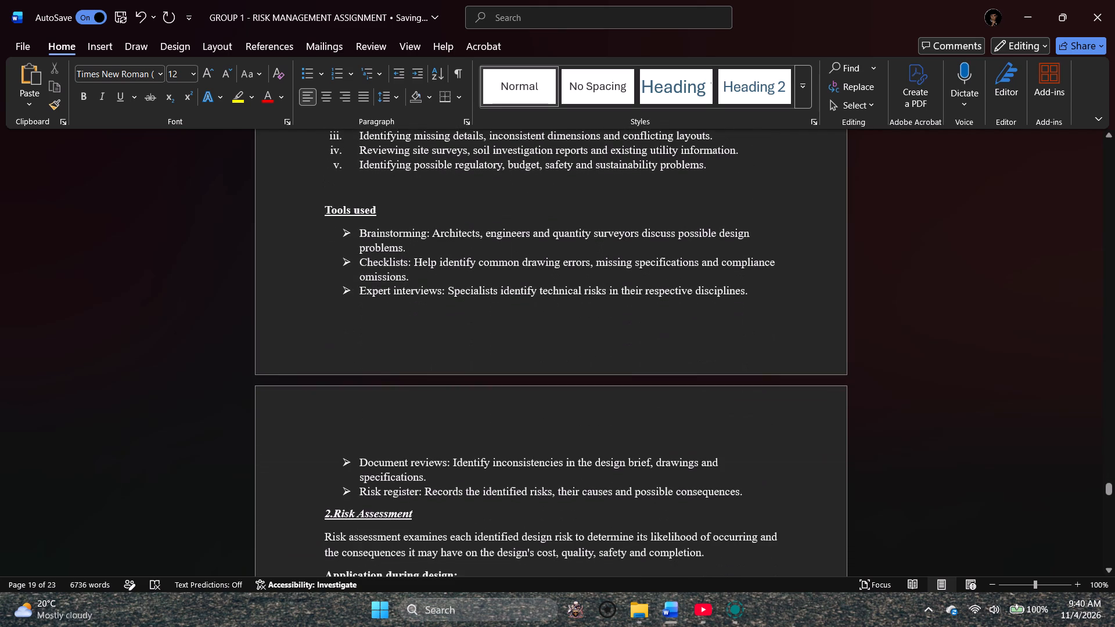
scroll(376, 438, "up", 4)
left_click_drag(357, 257, 478, 517)
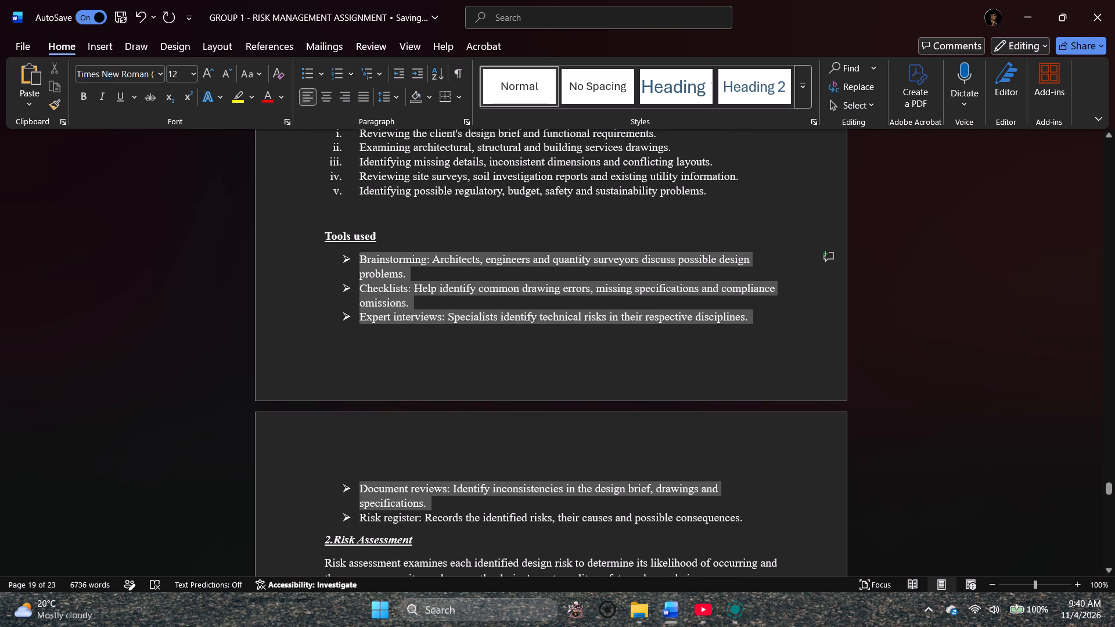
left_click_drag(478, 517, 781, 531)
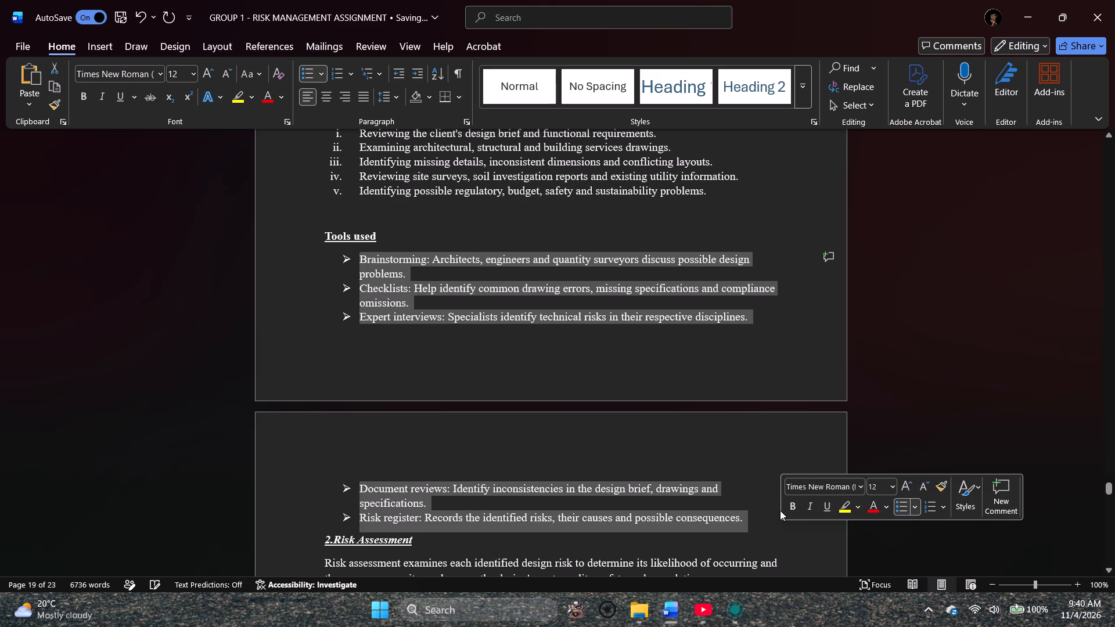
left_click(901, 512)
left_click(556, 354)
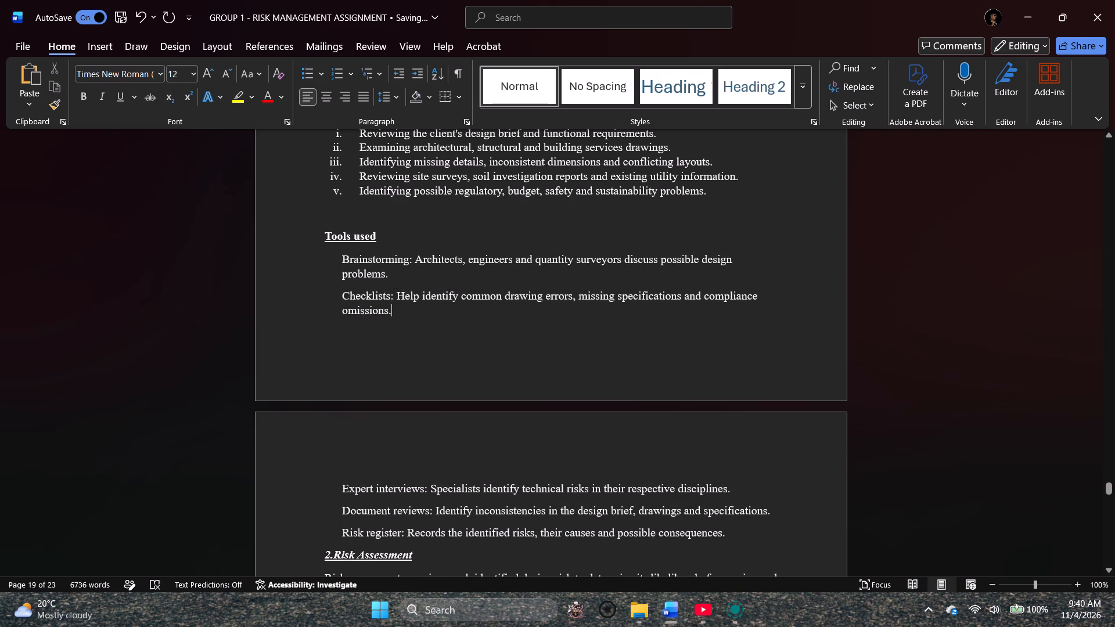
Remove the indent from the five "Tools used" items, Brainstorming to Risk register, so they align with the body text margin.
left_click(340, 264)
key("BackSpace")
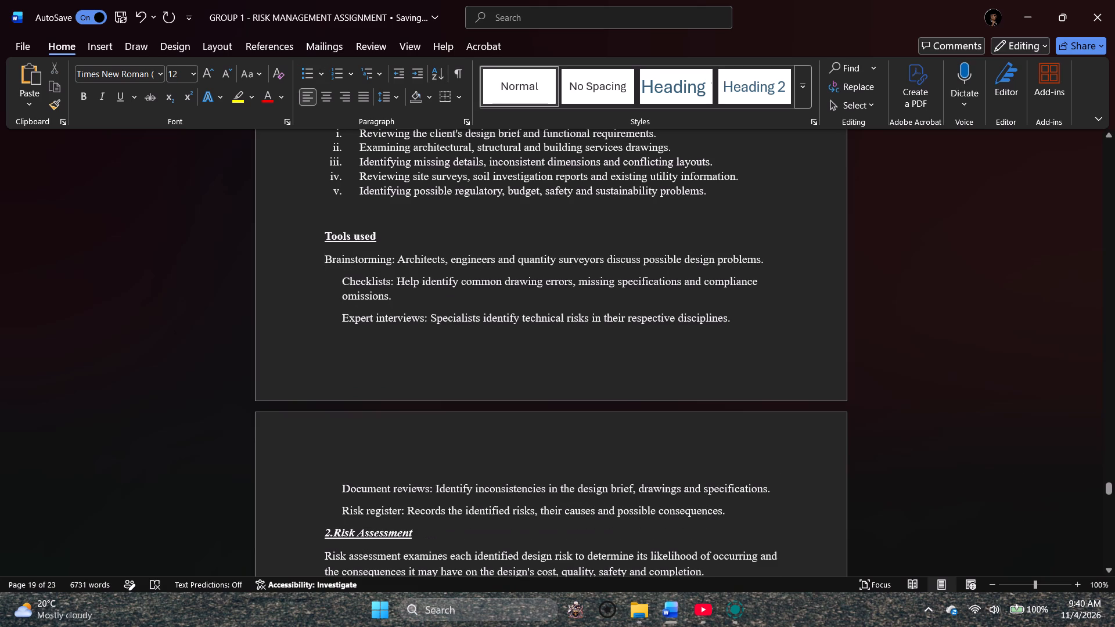
left_click(346, 284)
key("BackSpace")
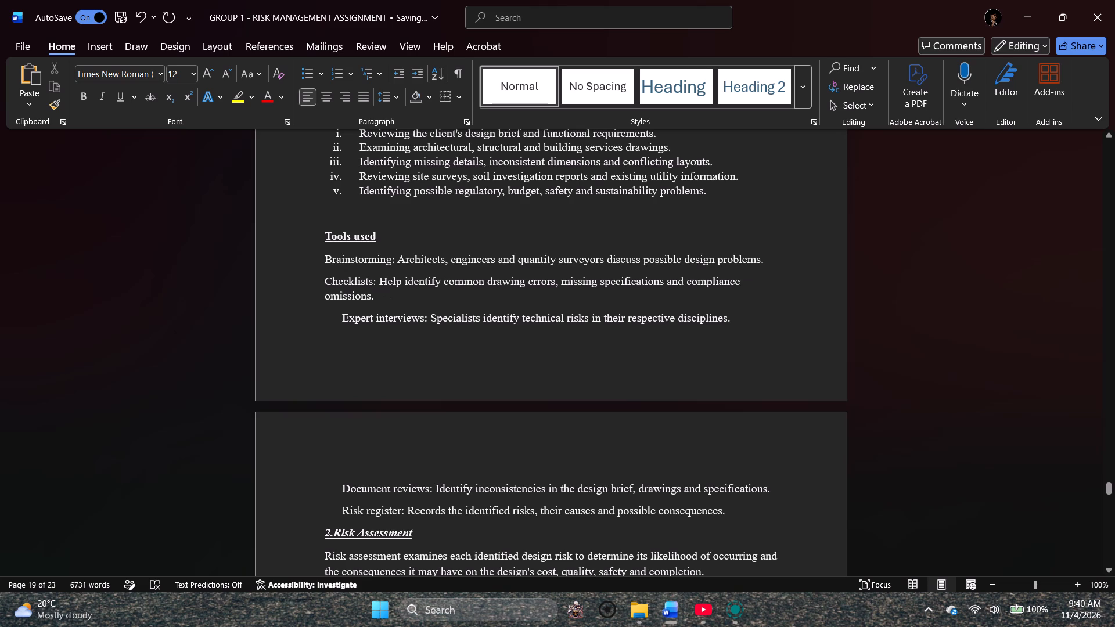
left_click(343, 323)
key("BackSpace")
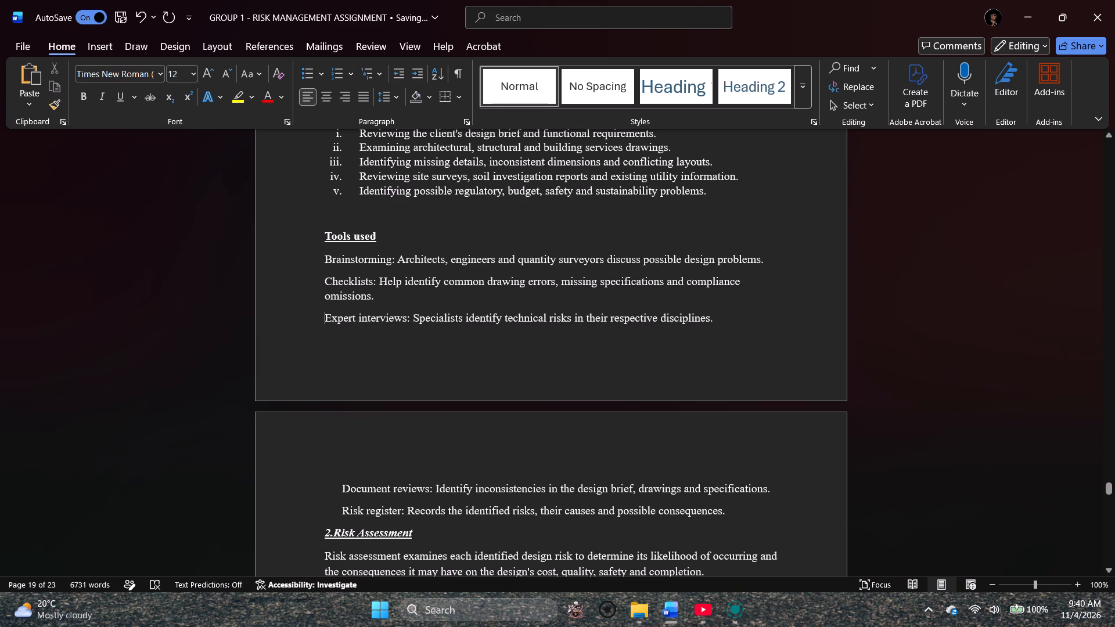
left_click(344, 485)
key("BackSpace")
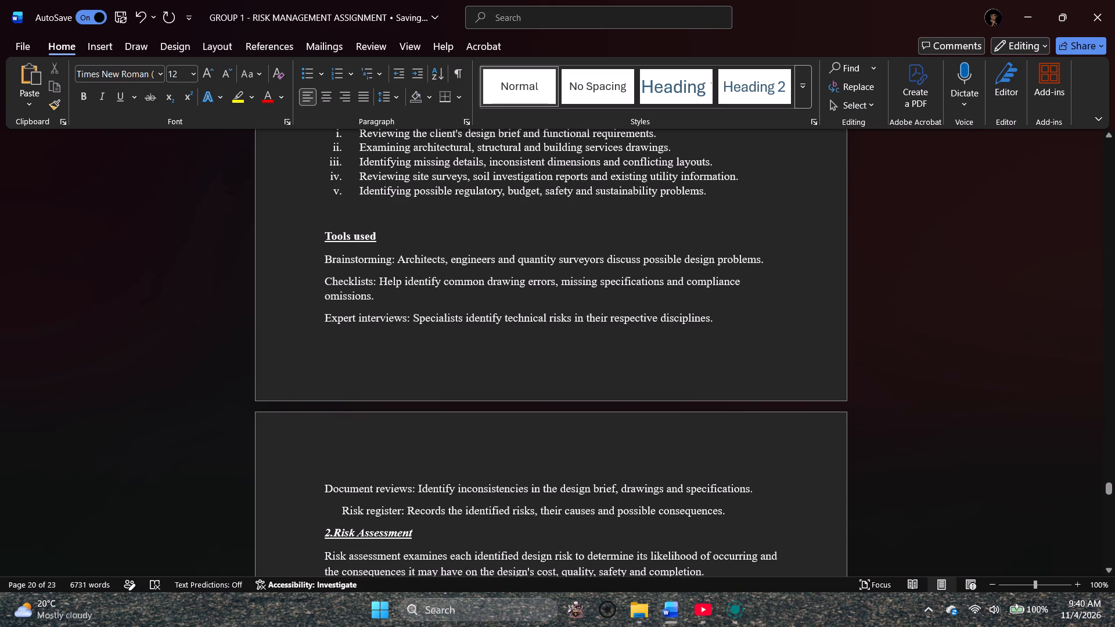
left_click(340, 515)
key("BackSpace")
Remove the roman numbering from the eight items under "Risks associated with the design phase".
scroll(443, 382, "up", 6)
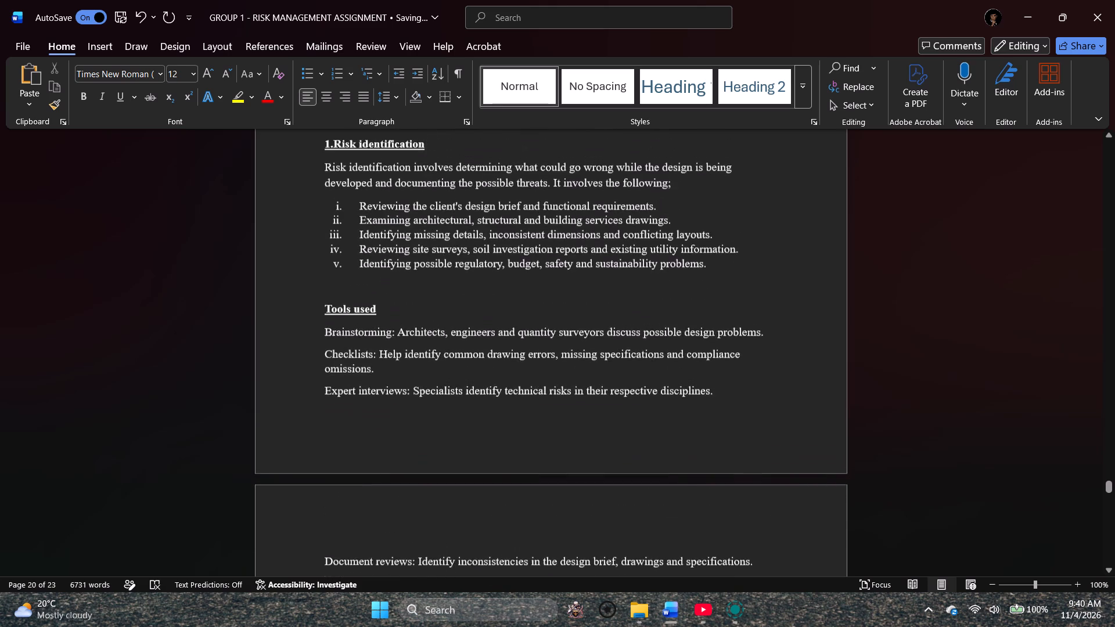
scroll(443, 382, "up", 11)
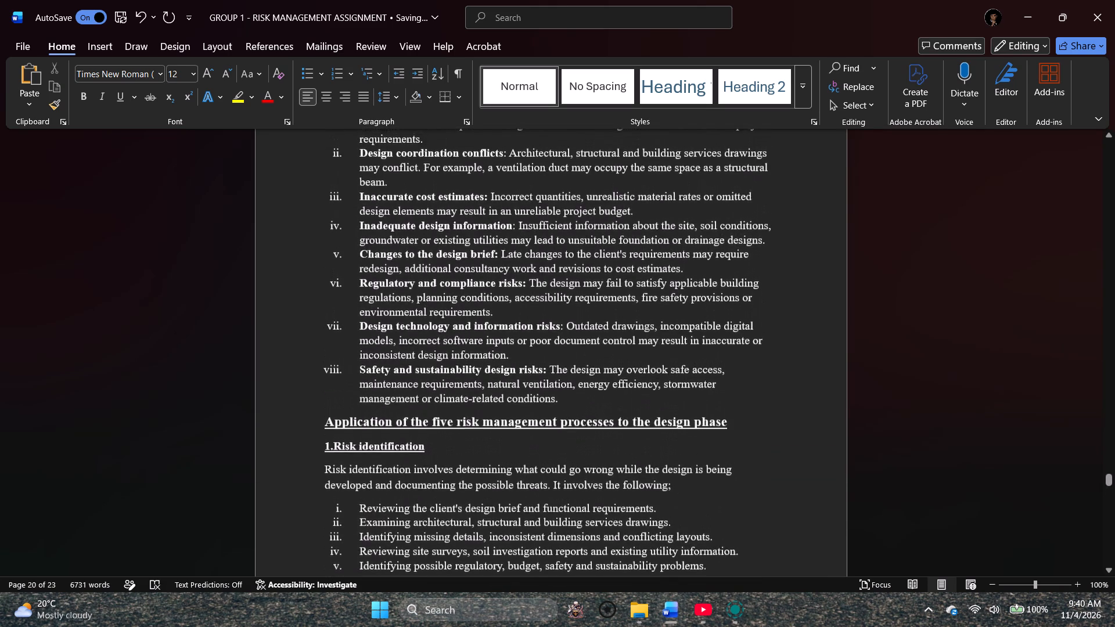
scroll(443, 382, "up", 4)
left_click_drag(356, 204, 552, 406)
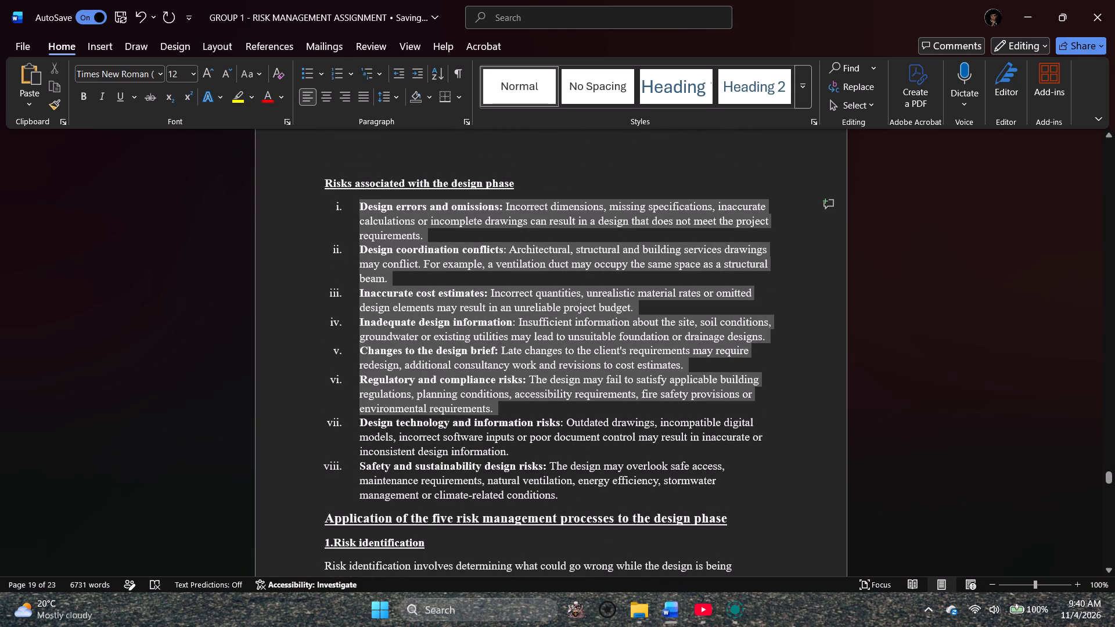
left_click_drag(552, 406, 591, 495)
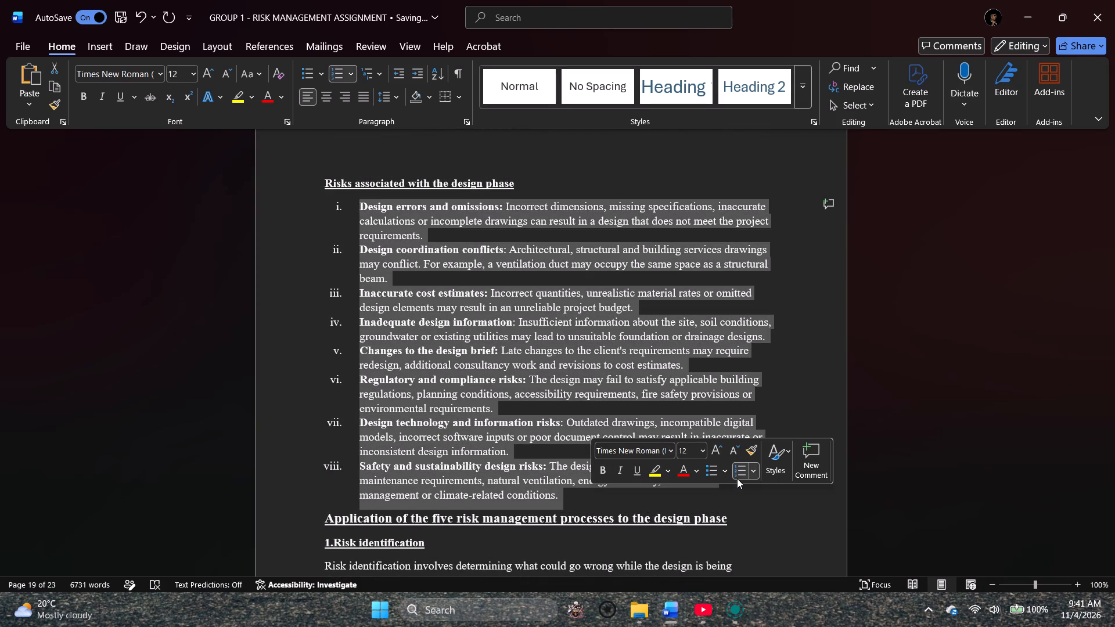
left_click(738, 476)
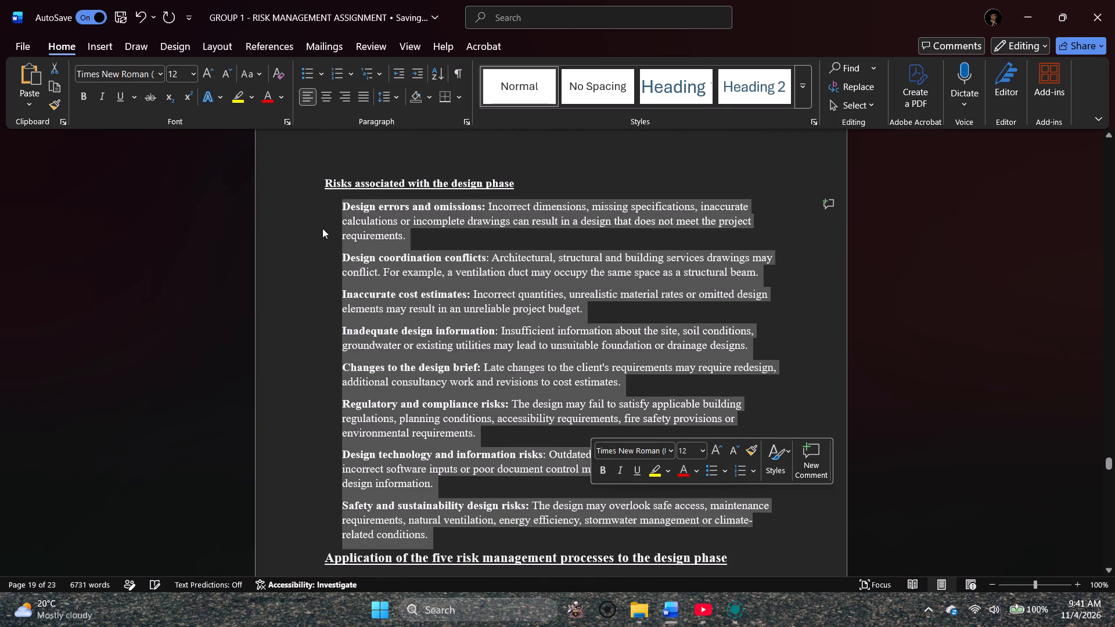
Remove the left indent from the design phase risk paragraphs, from "Design errors and omissions" through "Inadequate design information".
left_click(325, 208)
left_click(325, 208)
key("BackSpace")
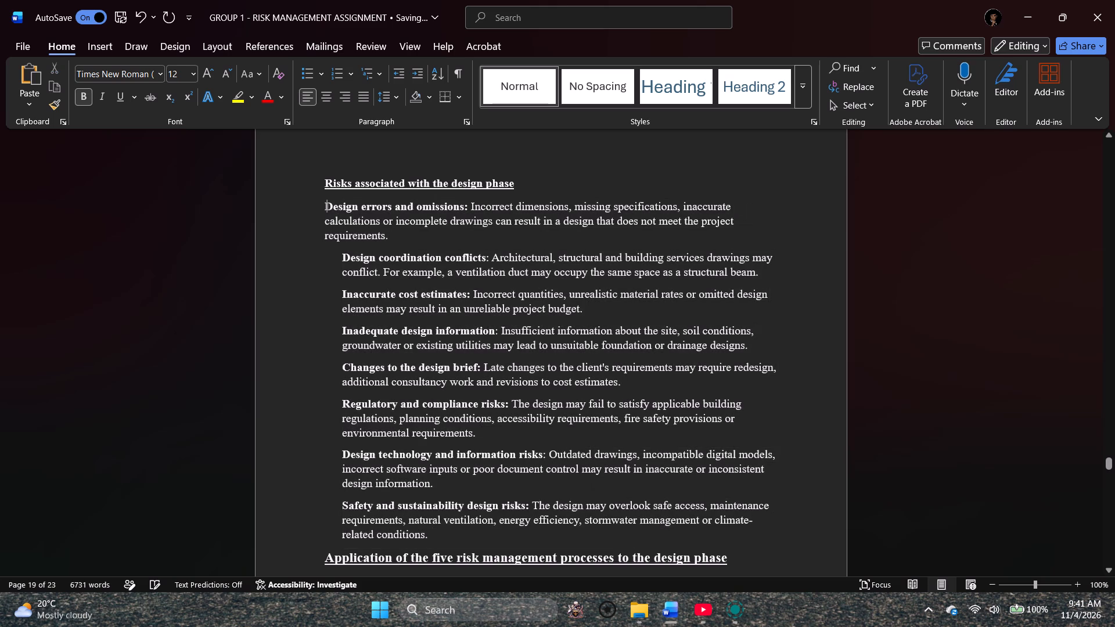
left_click(340, 257)
key("BackSpace")
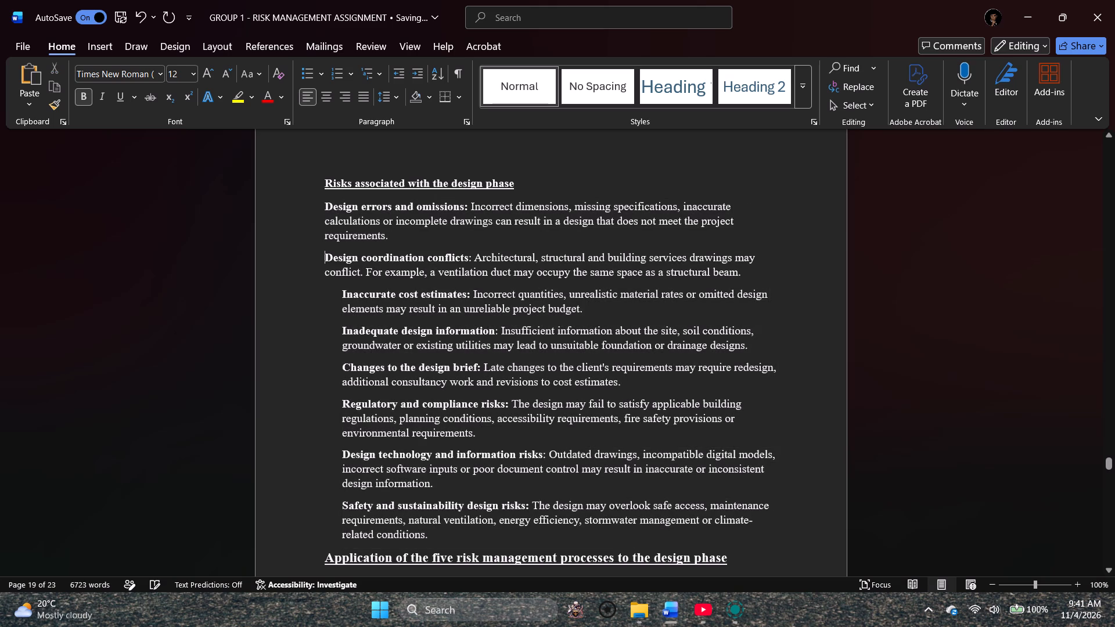
left_click(341, 294)
key("BackSpace")
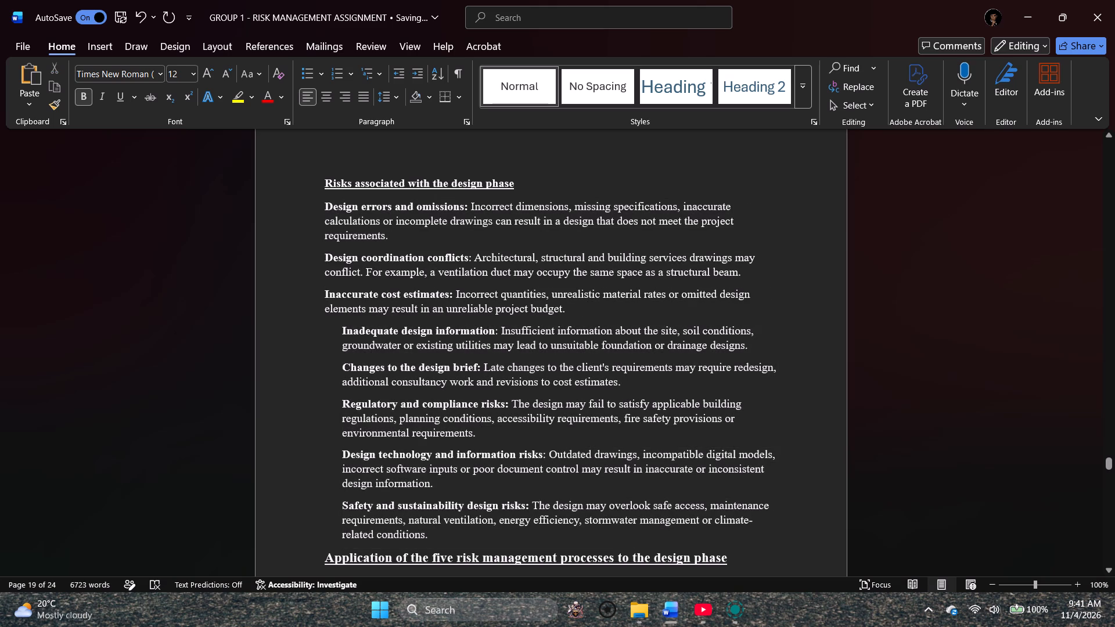
left_click(342, 329)
key("BackSpace")
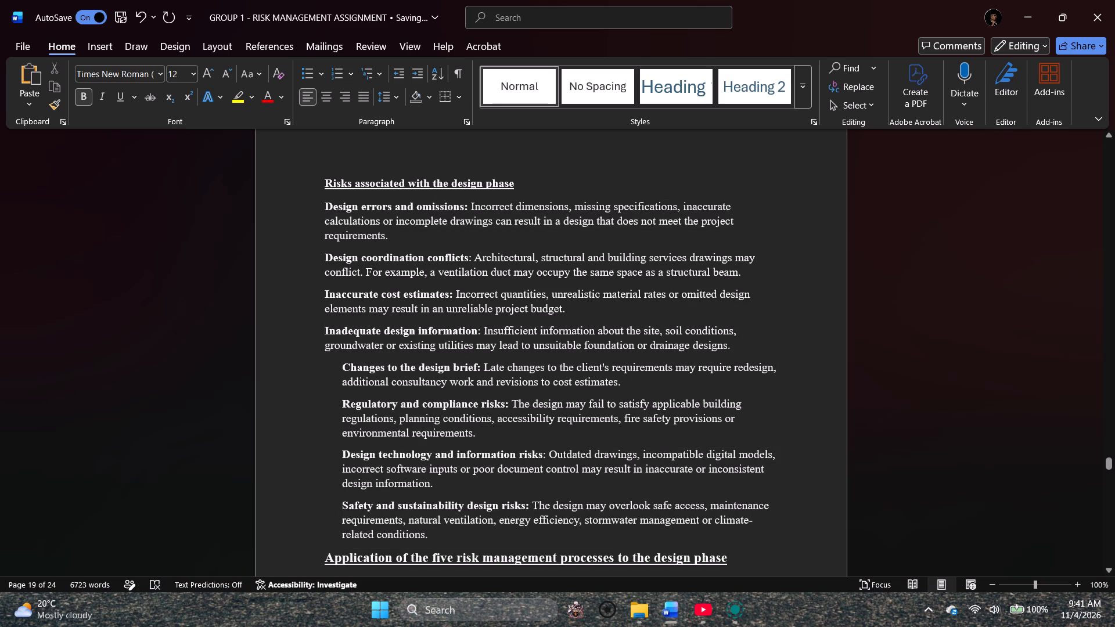
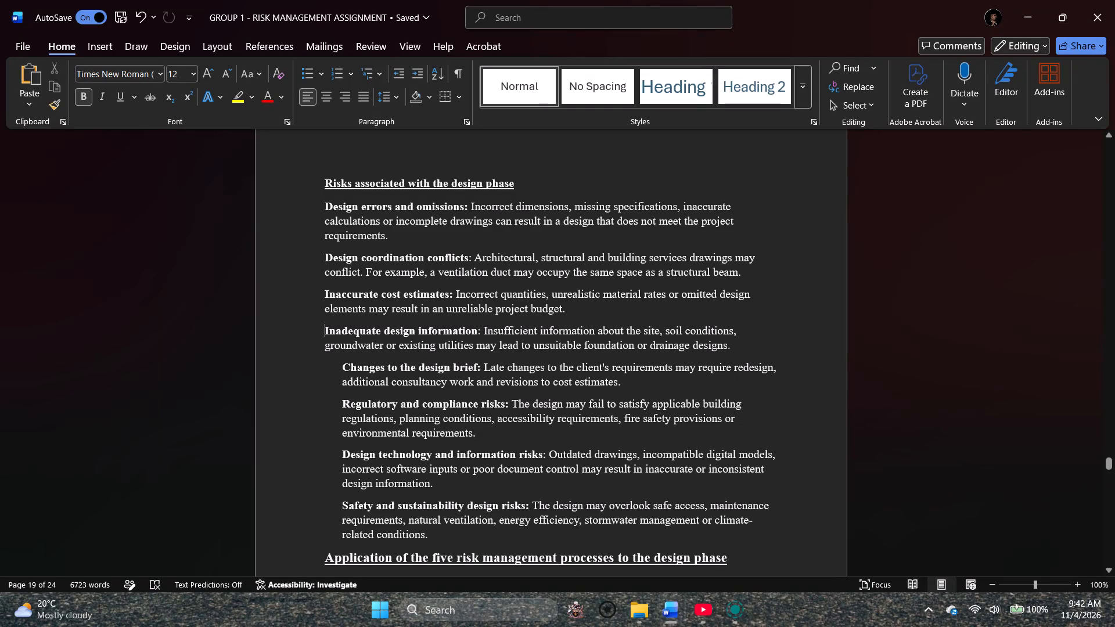
Remove the left indent from the "Changes to the design brief" and "Regulatory and compliance risks" paragraphs so they align with the body text margin.
left_click(343, 367)
key("BackSpace")
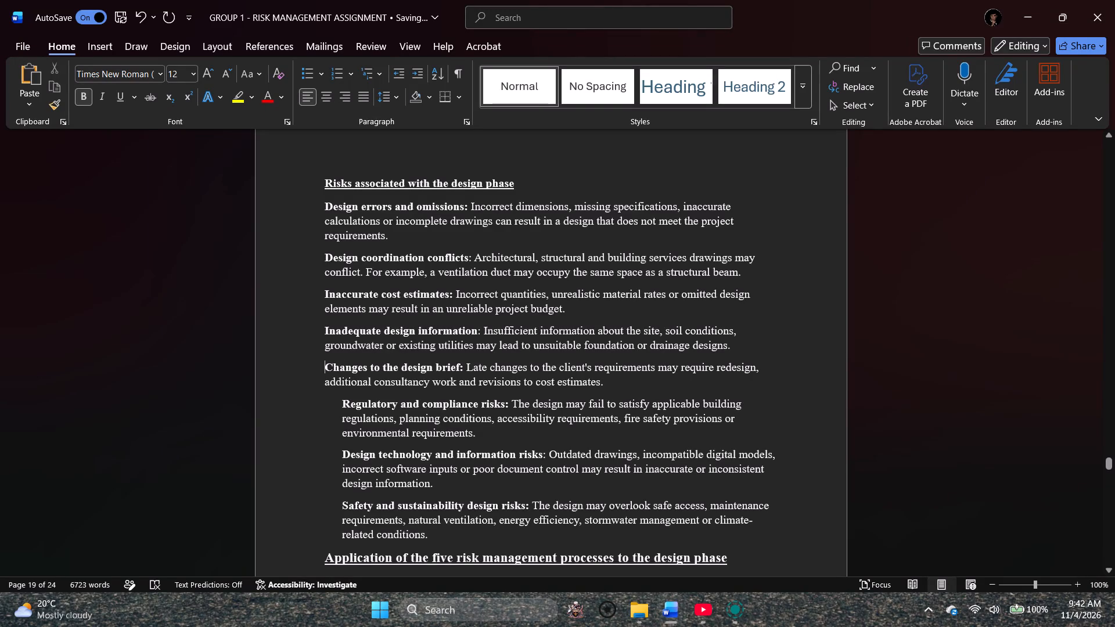
left_click(340, 408)
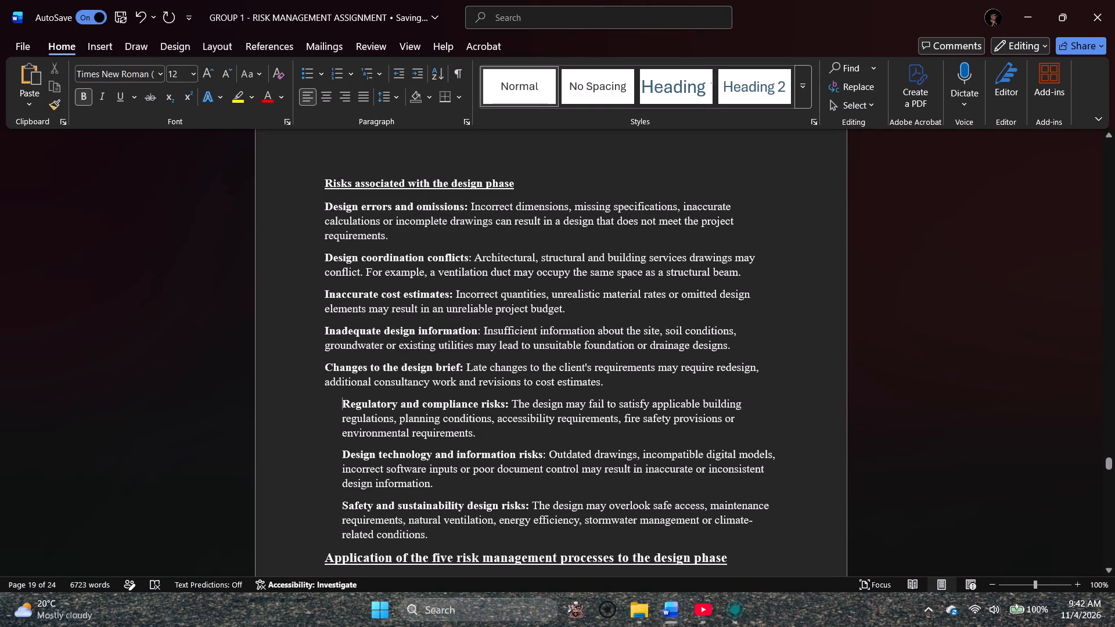
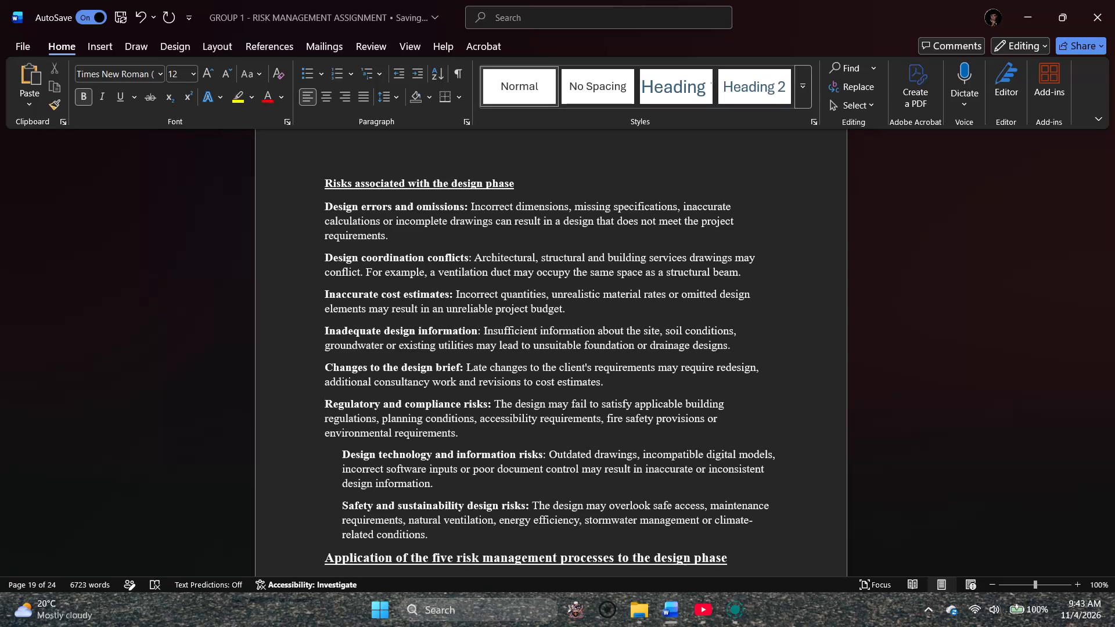
Remove the left indent from the "Design technology and information risks" and "Safety and sustainability design risks" paragraphs.
left_click(343, 449)
key("BackSpace")
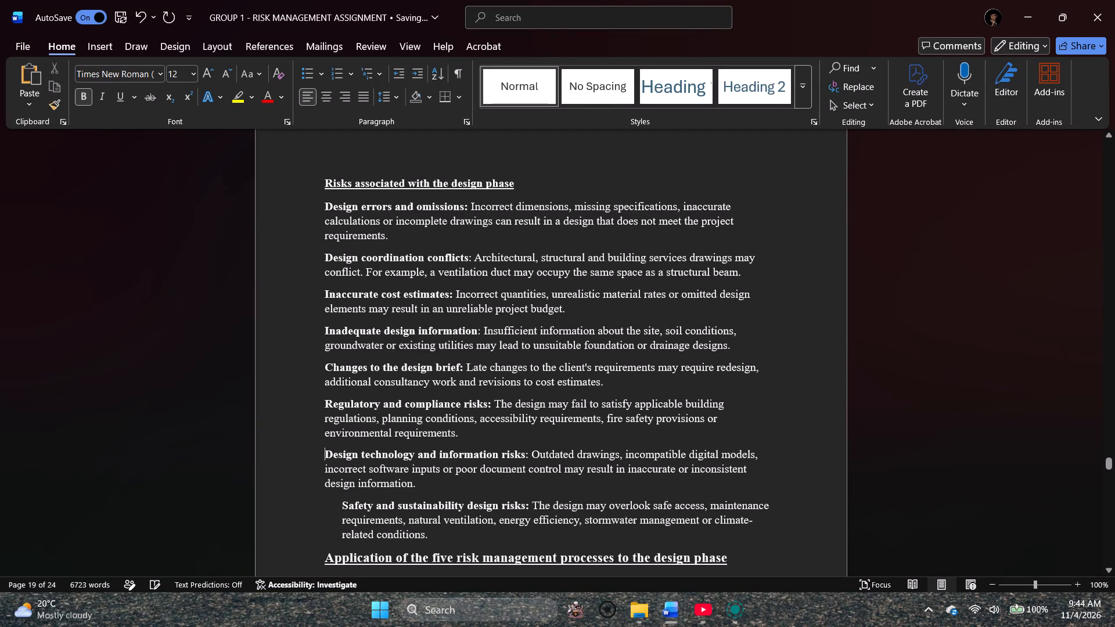
left_click(339, 505)
key("BackSpace")
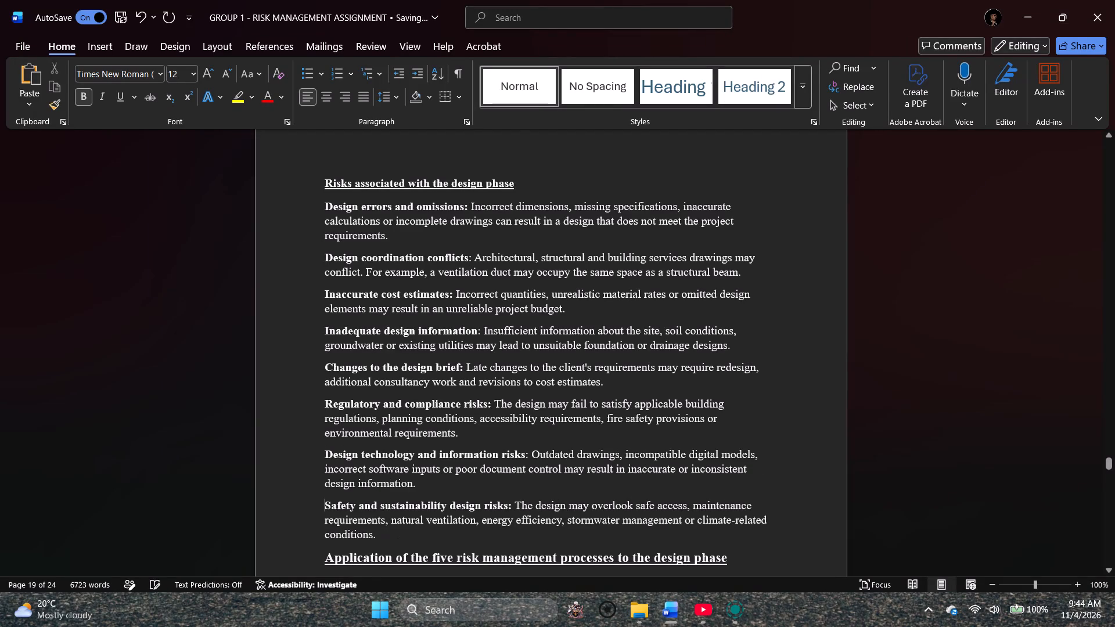
Bold the lead-ins Brainstorming, Checklists, Expert interviews, Document reviews and Risk register under the risk identification "Tools used" heading.
scroll(339, 505, "down", 3)
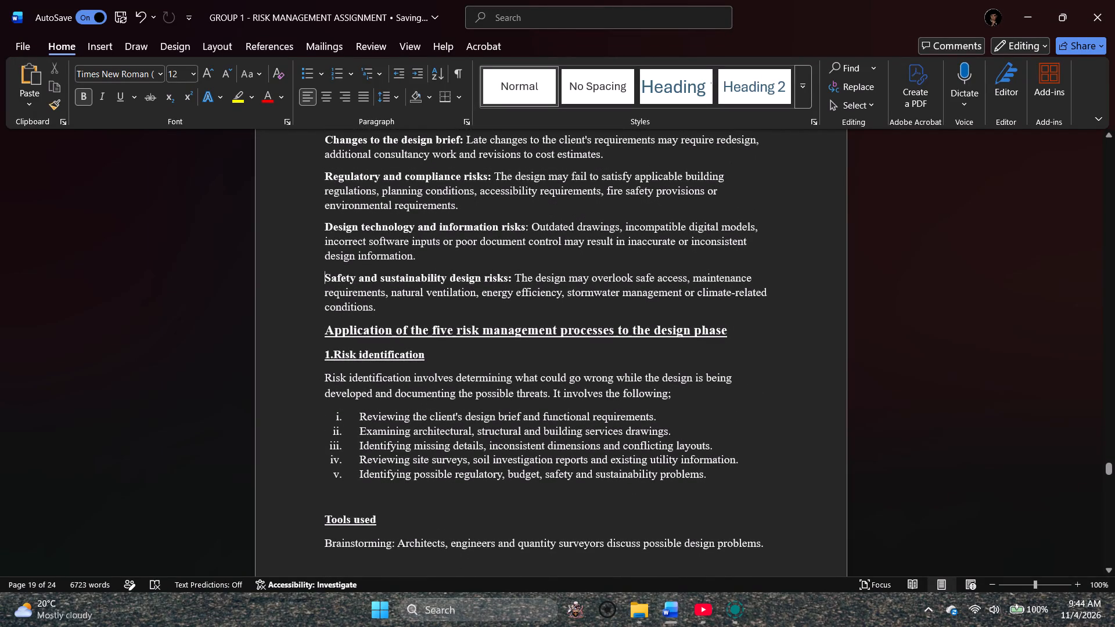
scroll(526, 385, "down", 2)
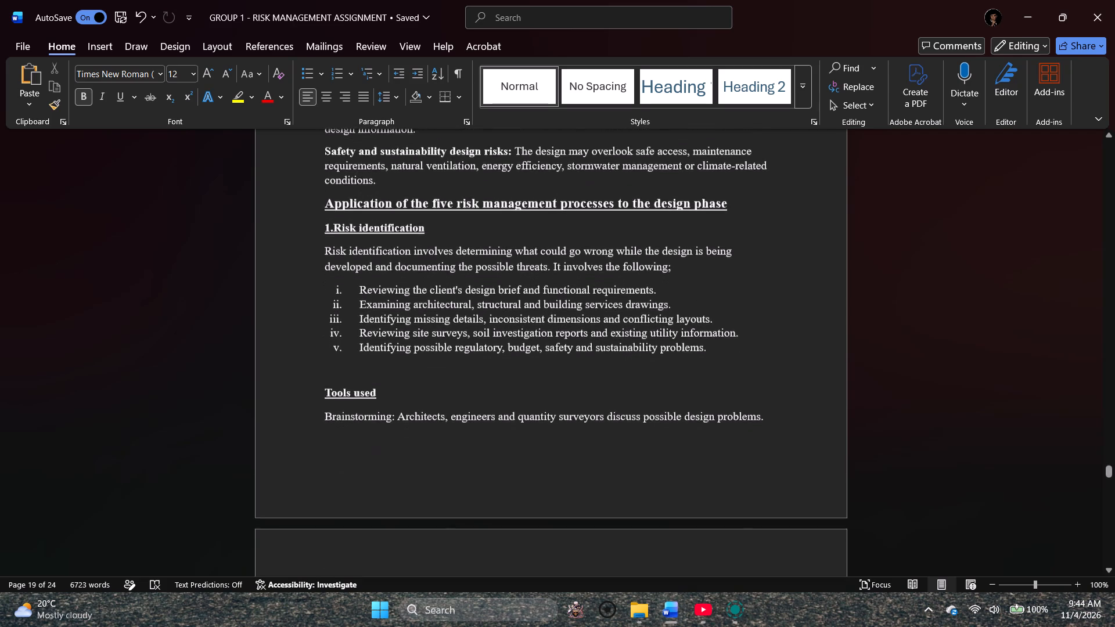
scroll(526, 385, "down", 2)
scroll(379, 236, "down", 1)
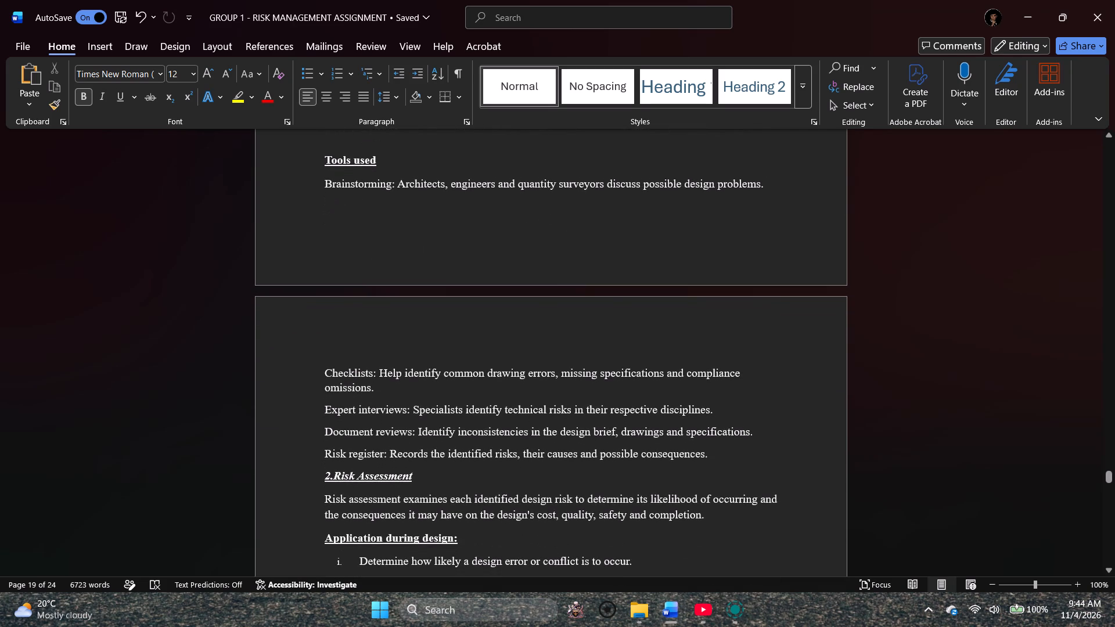
left_click_drag(391, 185, 323, 183)
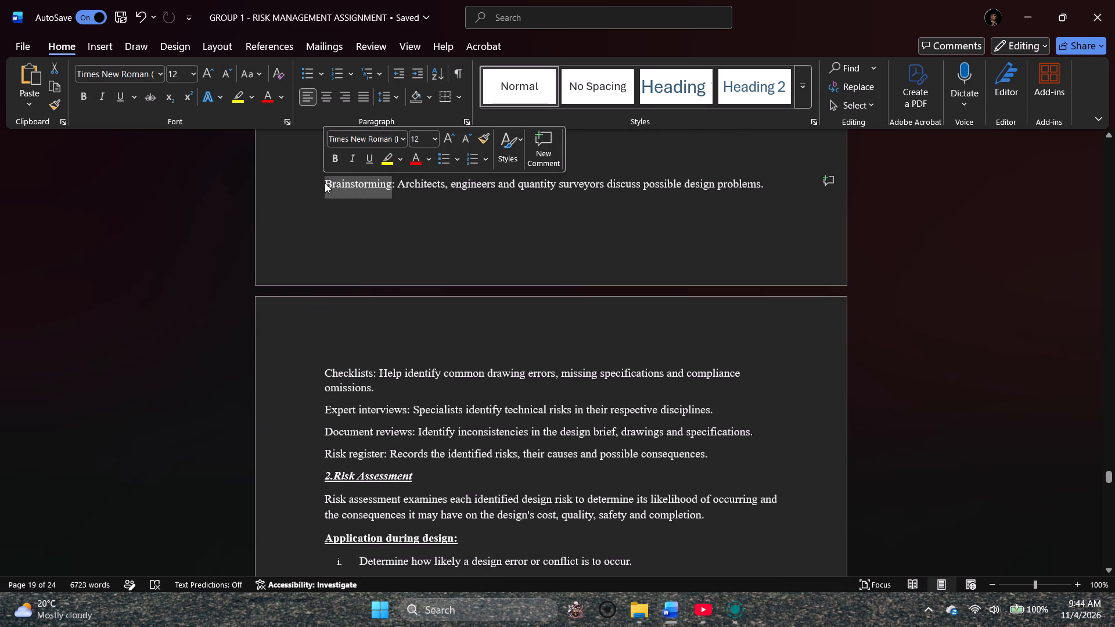
left_click(334, 155)
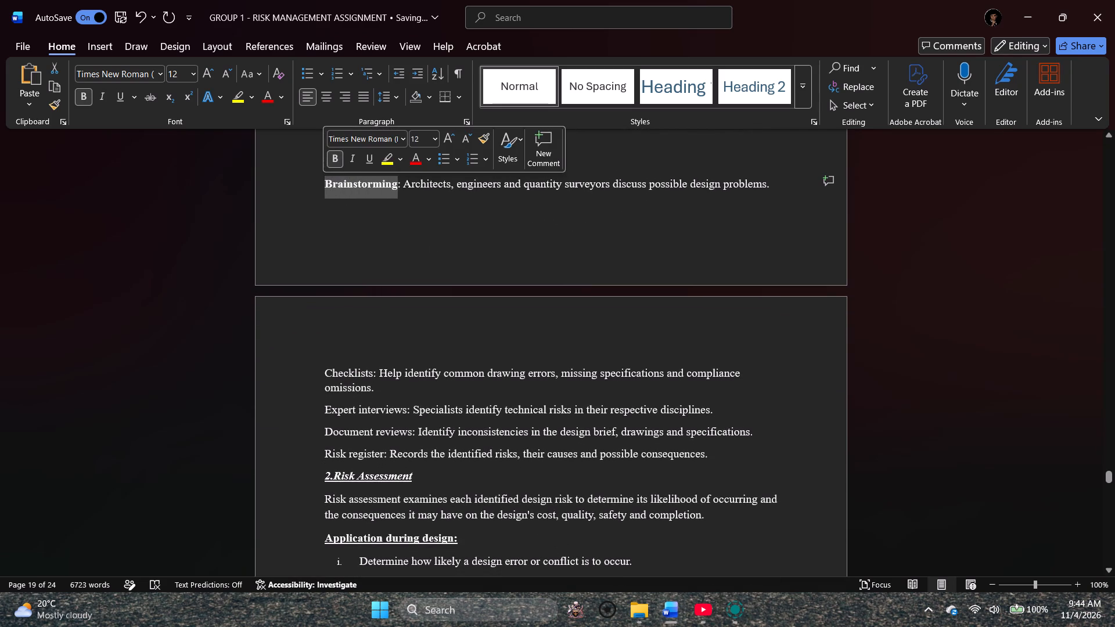
left_click_drag(373, 379, 324, 370)
left_click(336, 345)
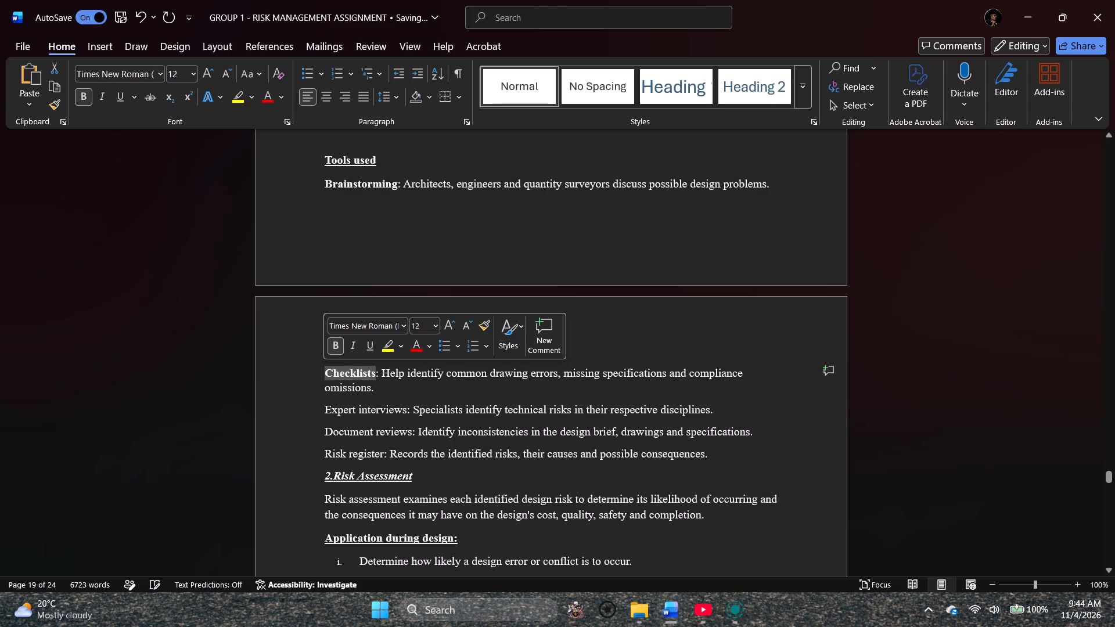
left_click_drag(410, 409, 318, 409)
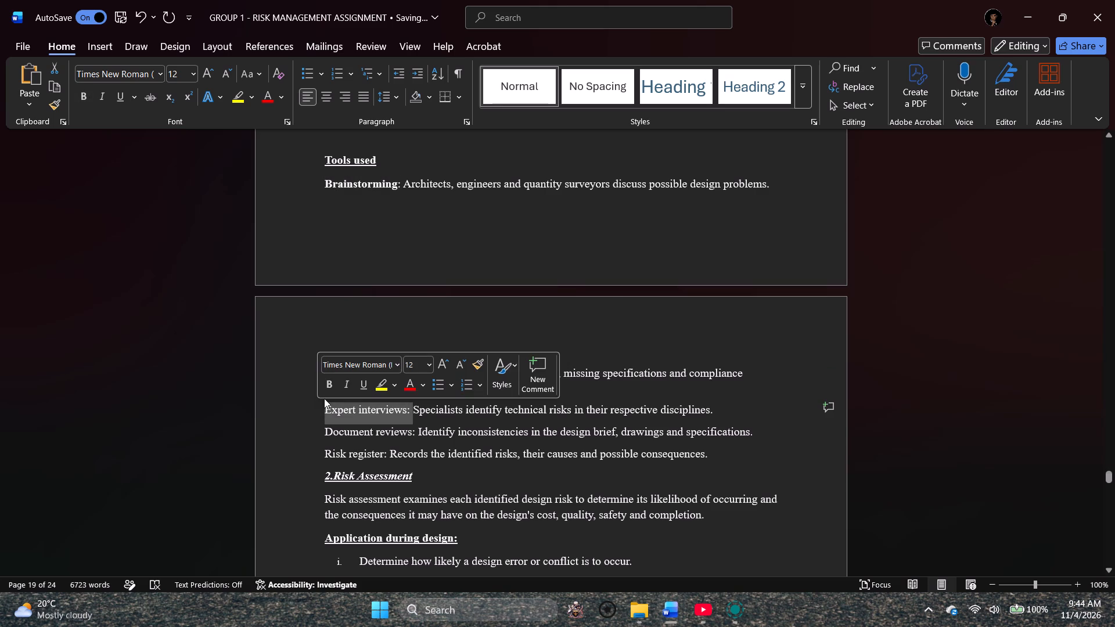
left_click(329, 384)
left_click_drag(416, 432, 341, 435)
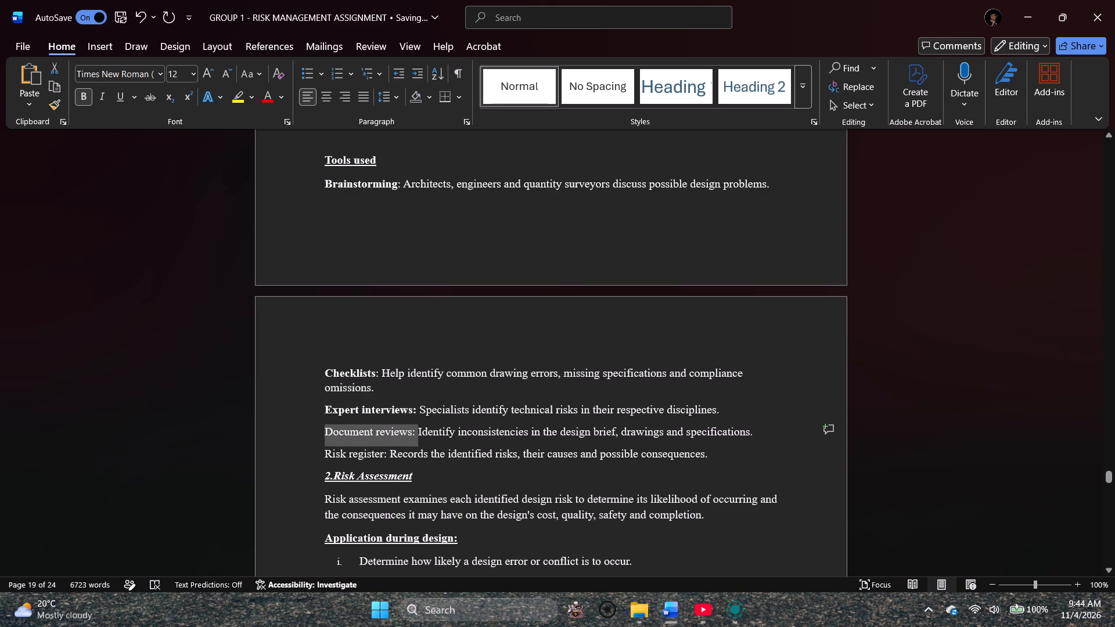
left_click_drag(341, 435, 334, 432)
left_click(341, 407)
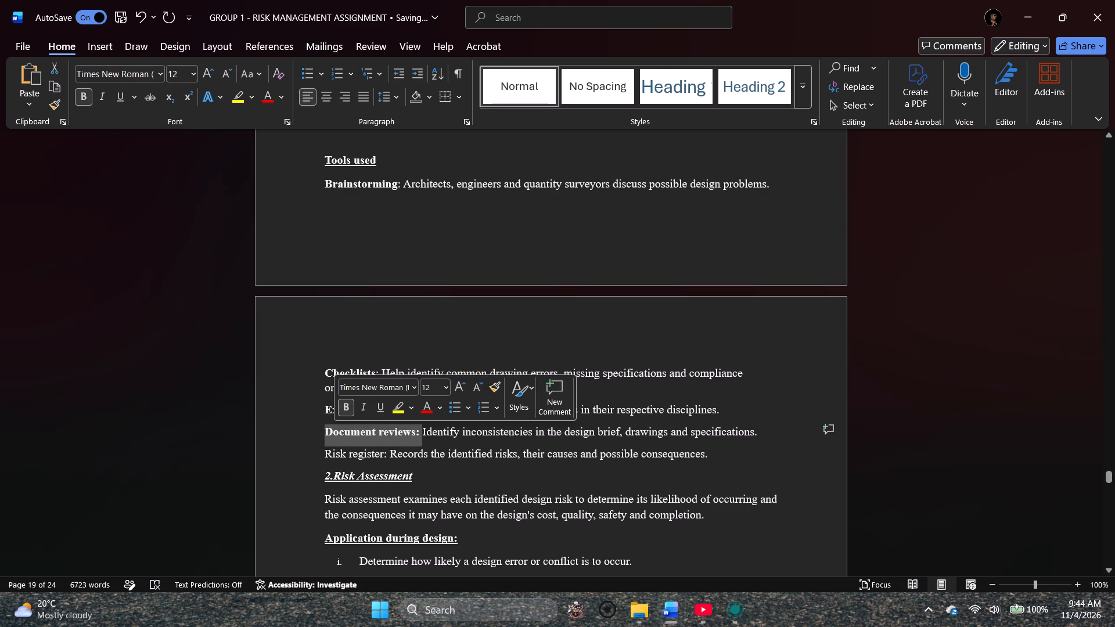
left_click_drag(386, 456, 329, 453)
left_click(341, 423)
Remove the italics from the "2.Risk Assessment" heading, keeping it bold and underlined.
scroll(416, 463, "down", 2)
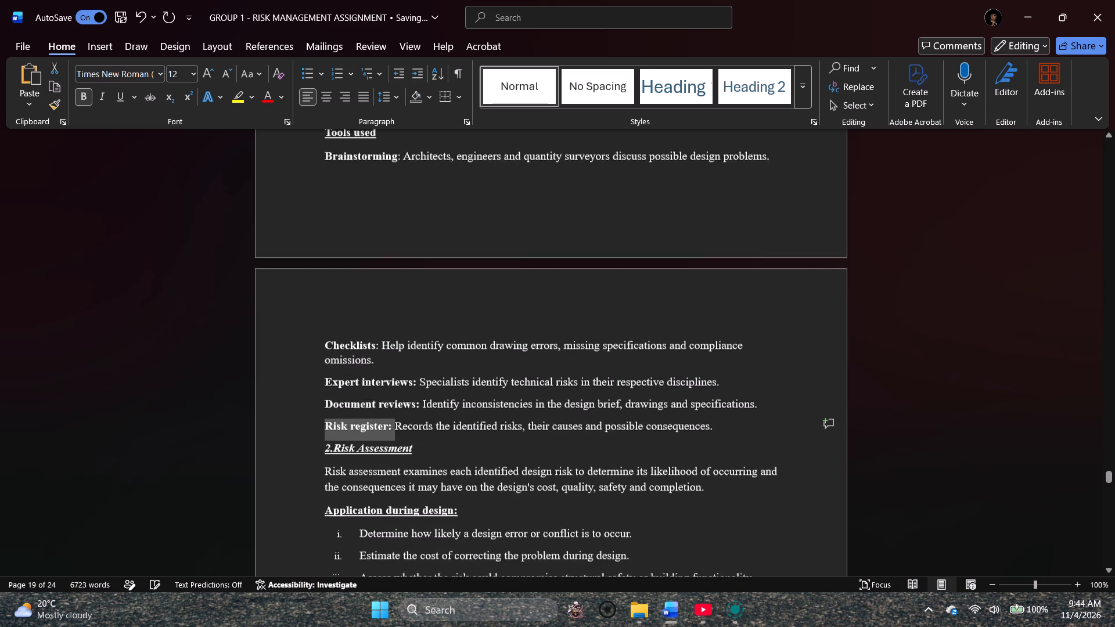
scroll(416, 463, "down", 1)
left_click_drag(416, 375, 301, 364)
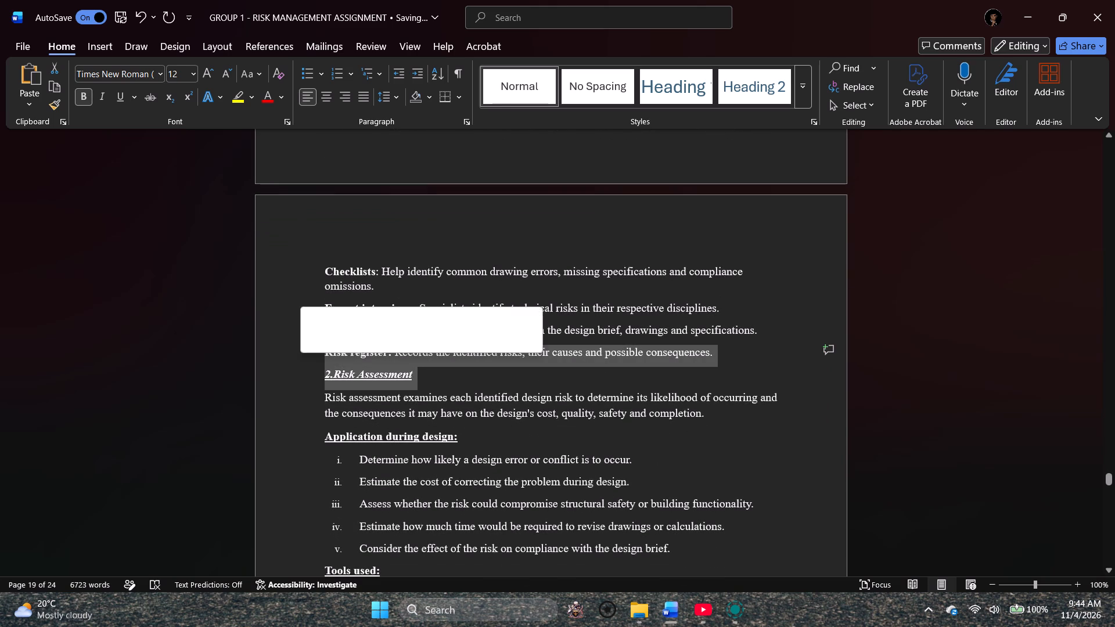
left_click(448, 369)
left_click_drag(446, 379, 323, 377)
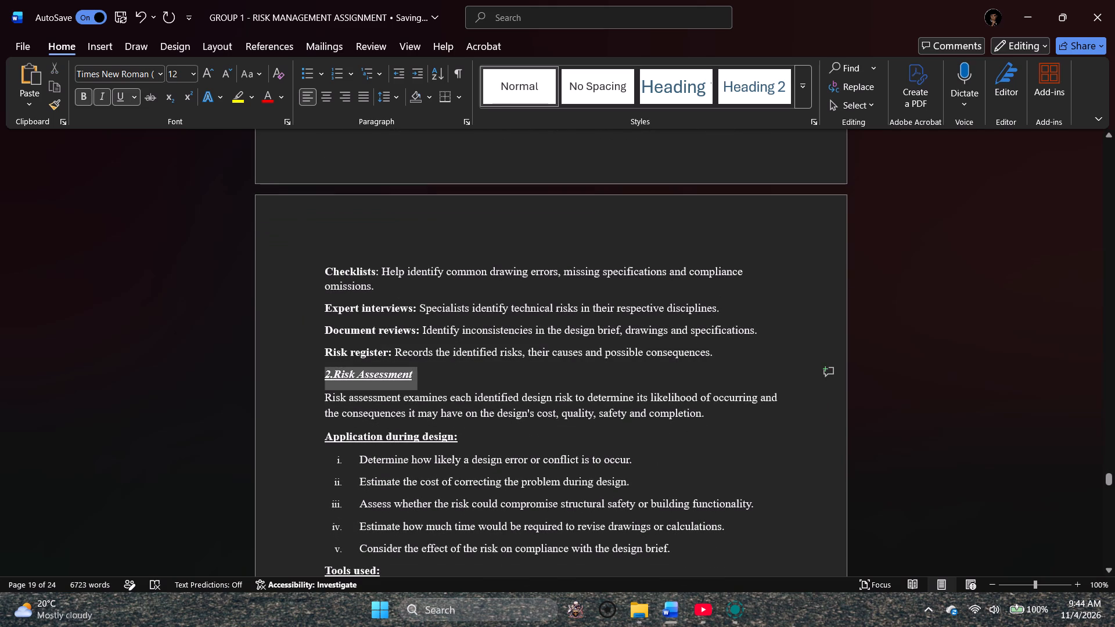
left_click_drag(323, 377, 322, 376)
left_click(349, 351)
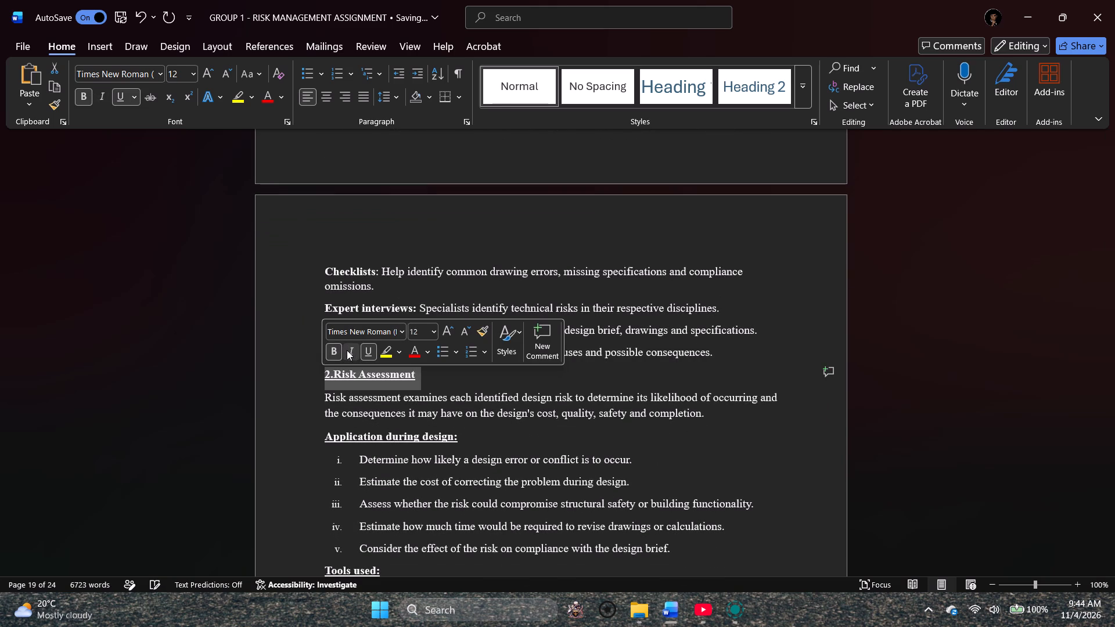
left_click(441, 387)
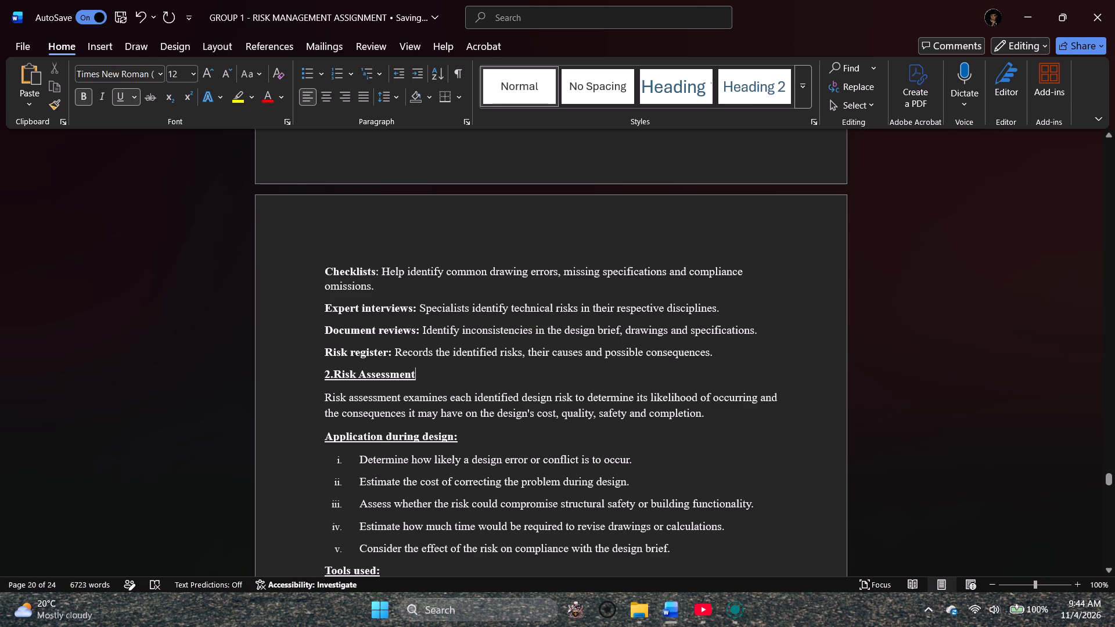
Insert a space after the number in the "1.Risk identification" and "2.Risk Assessment" headings so they become numbered list items.
scroll(350, 381, "up", 6)
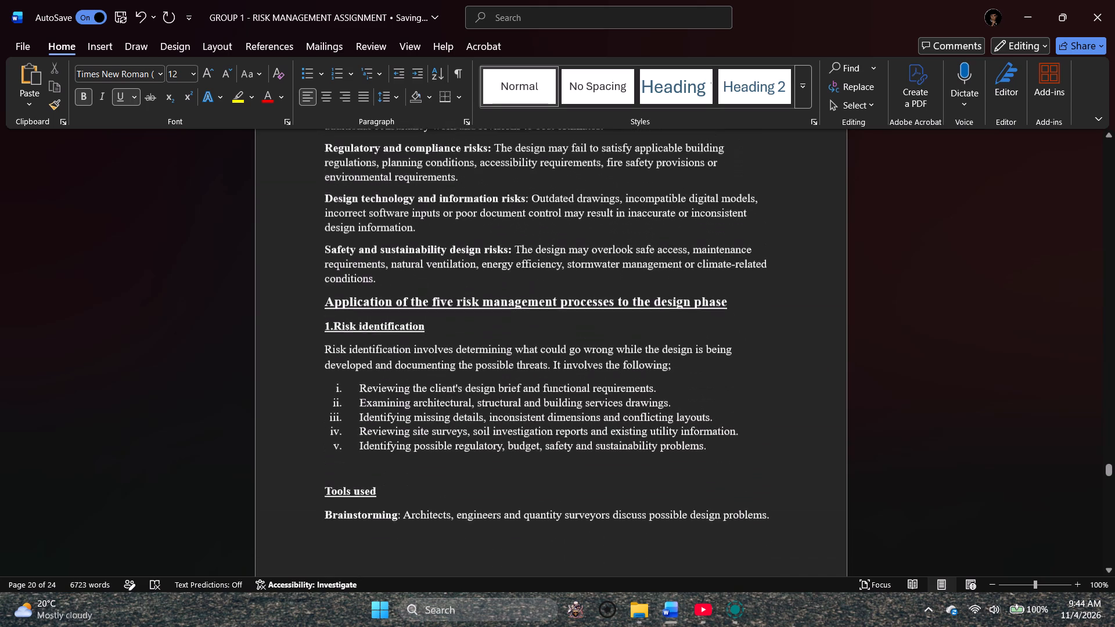
left_click(332, 354)
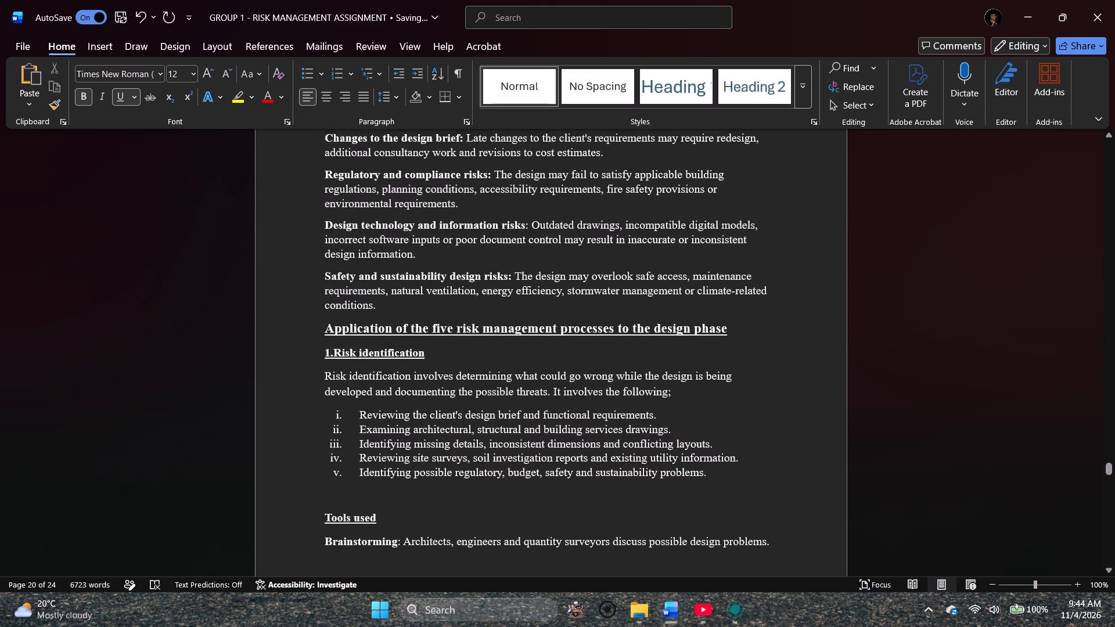
key("Right")
key("space")
scroll(361, 391, "down", 3)
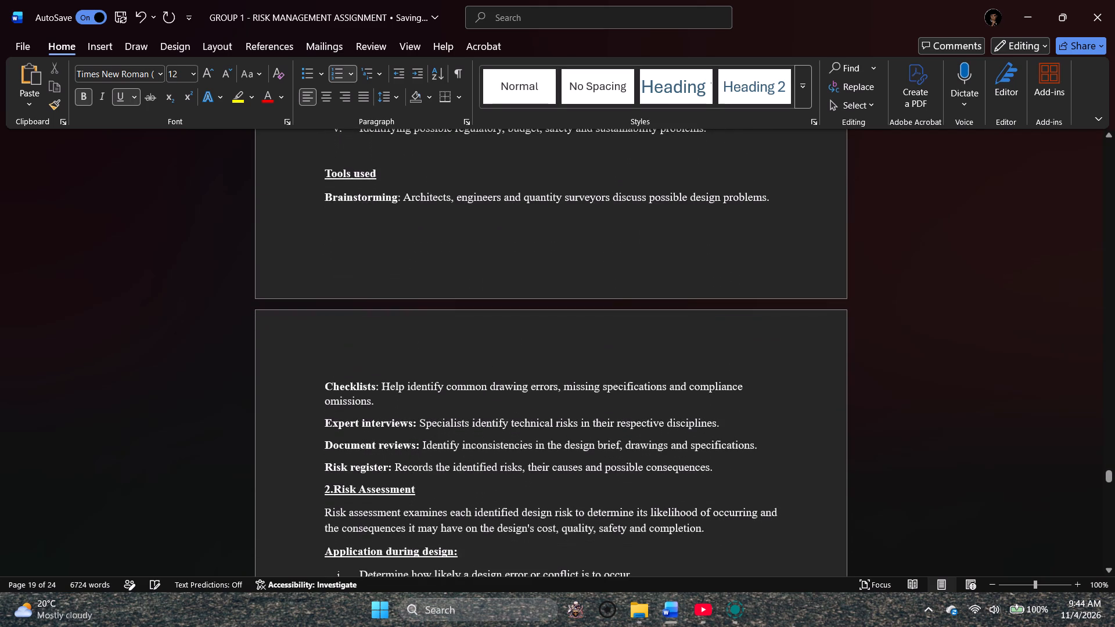
scroll(384, 468, "down", 2)
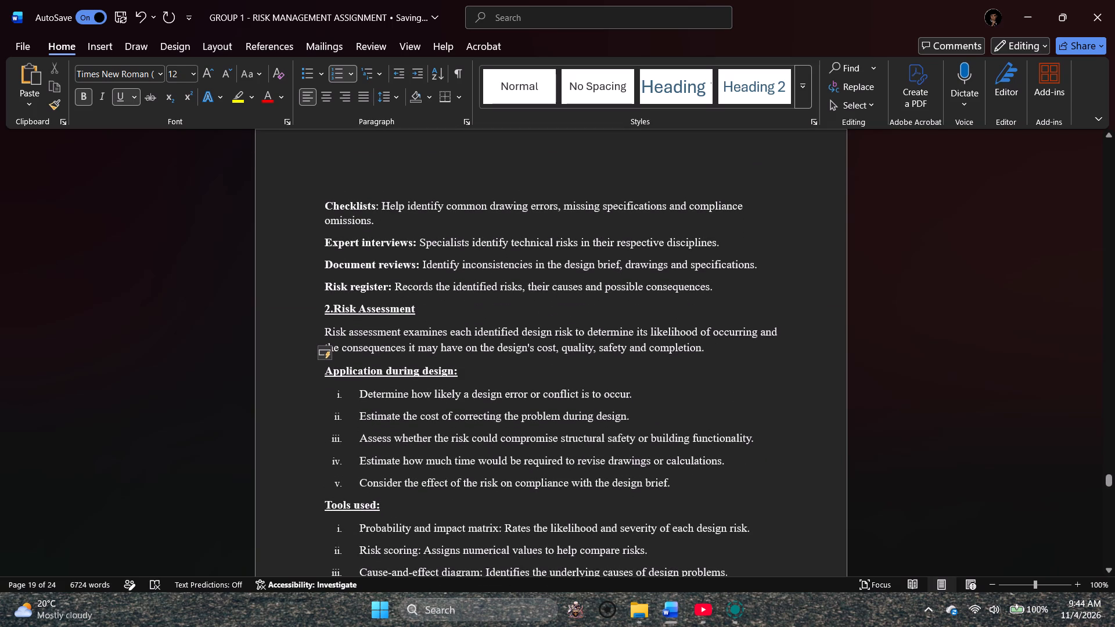
left_click(333, 312)
key("space")
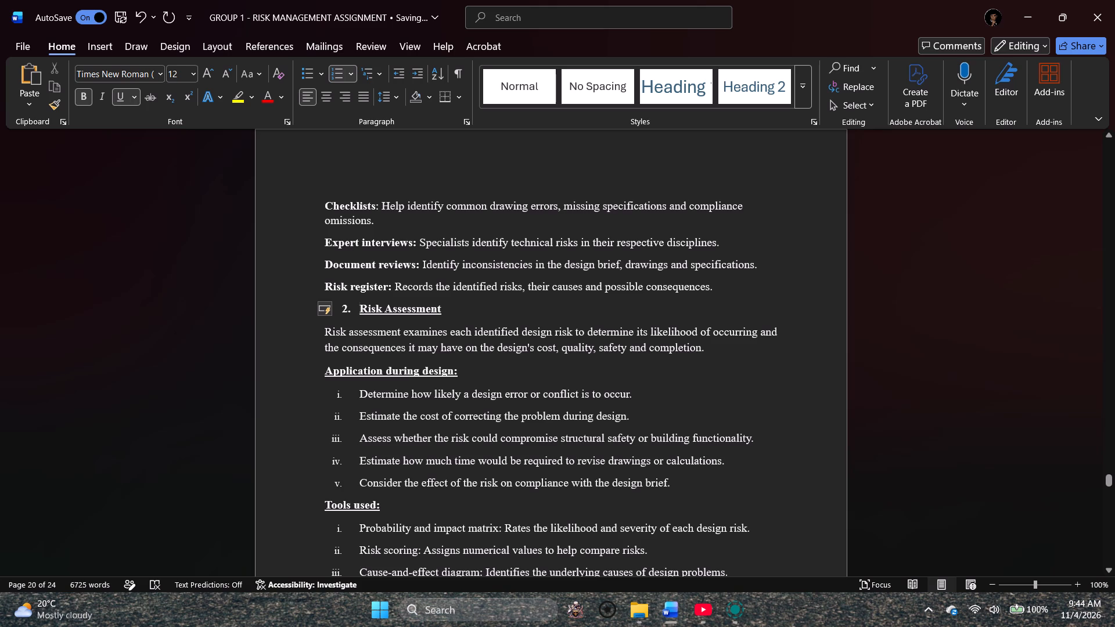
Remove the italics from the "3.Risk Evaluation" heading and insert a space after its number to make it a numbered list item.
scroll(432, 372, "down", 1)
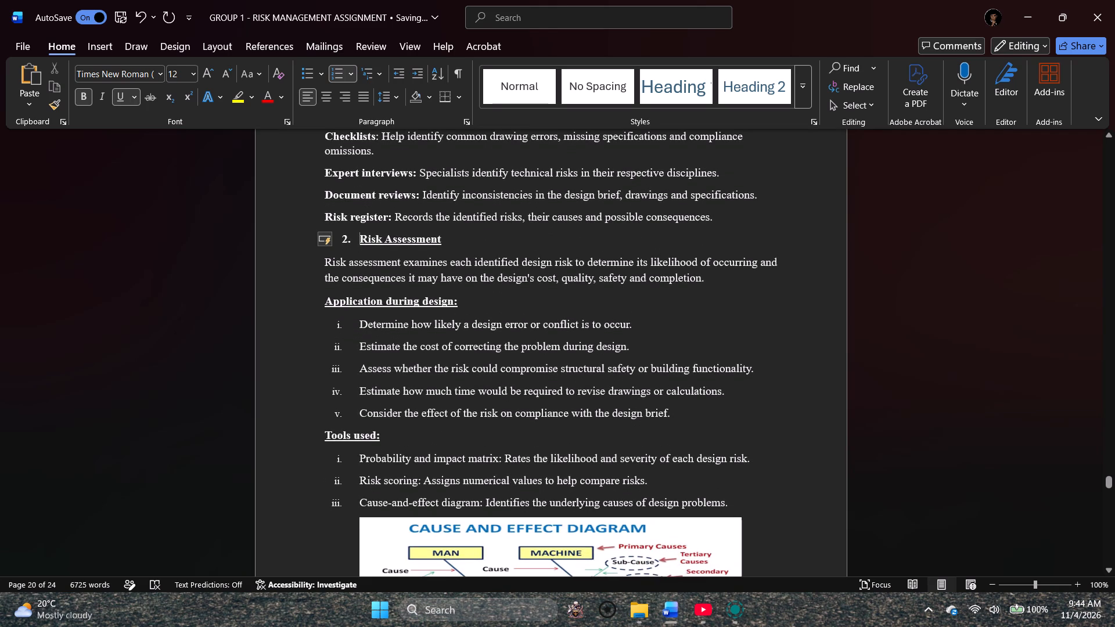
scroll(432, 372, "down", 6)
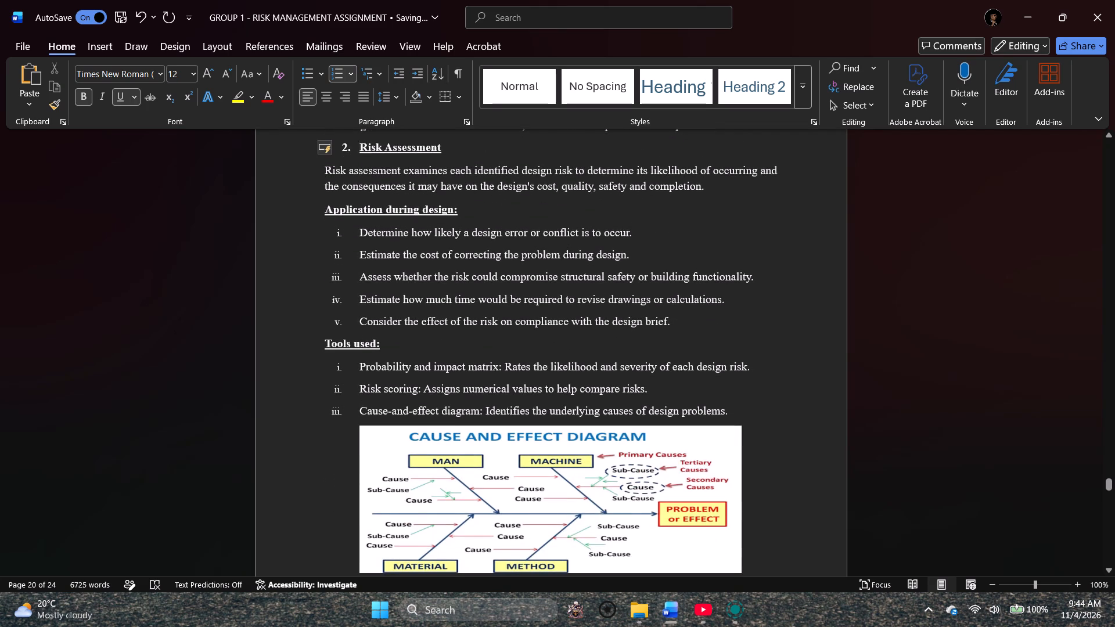
scroll(432, 372, "down", 16)
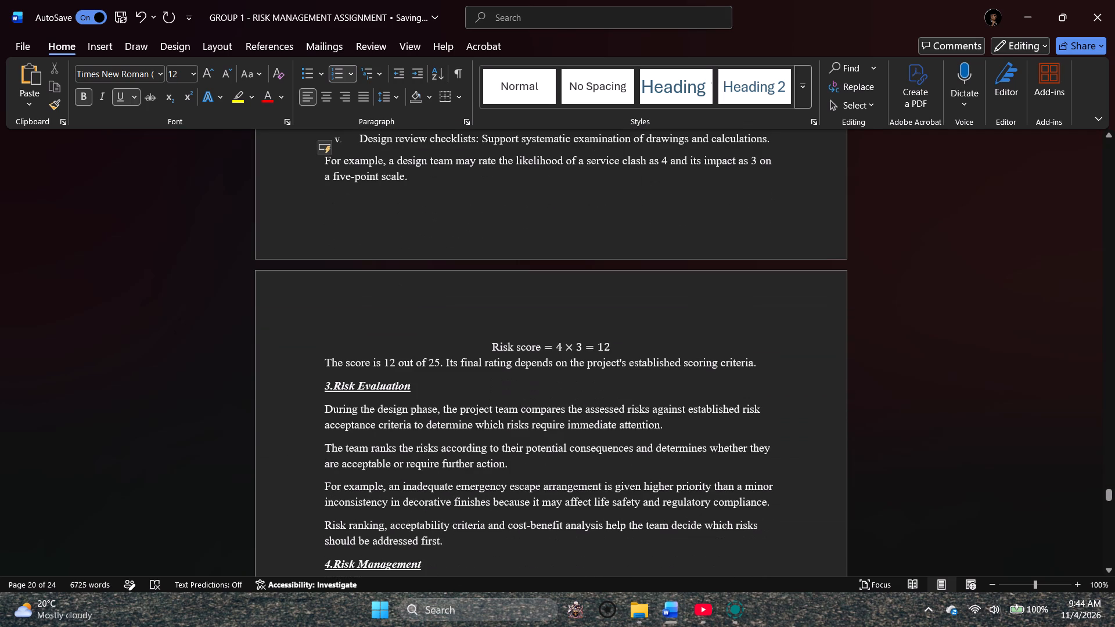
left_click_drag(418, 388, 314, 384)
left_click(345, 358)
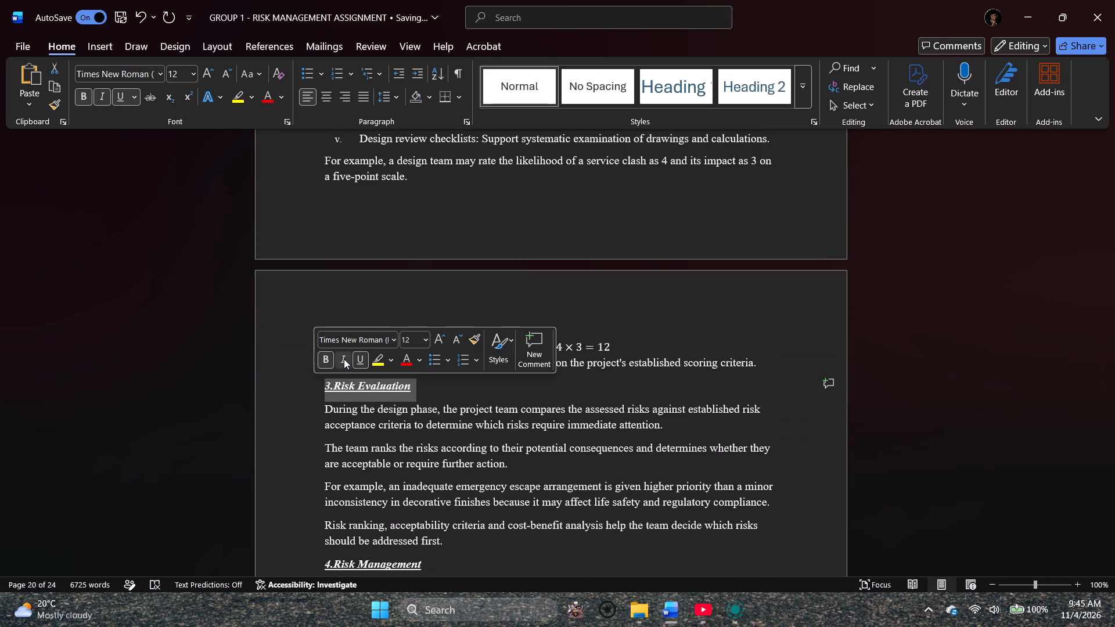
left_click(429, 389)
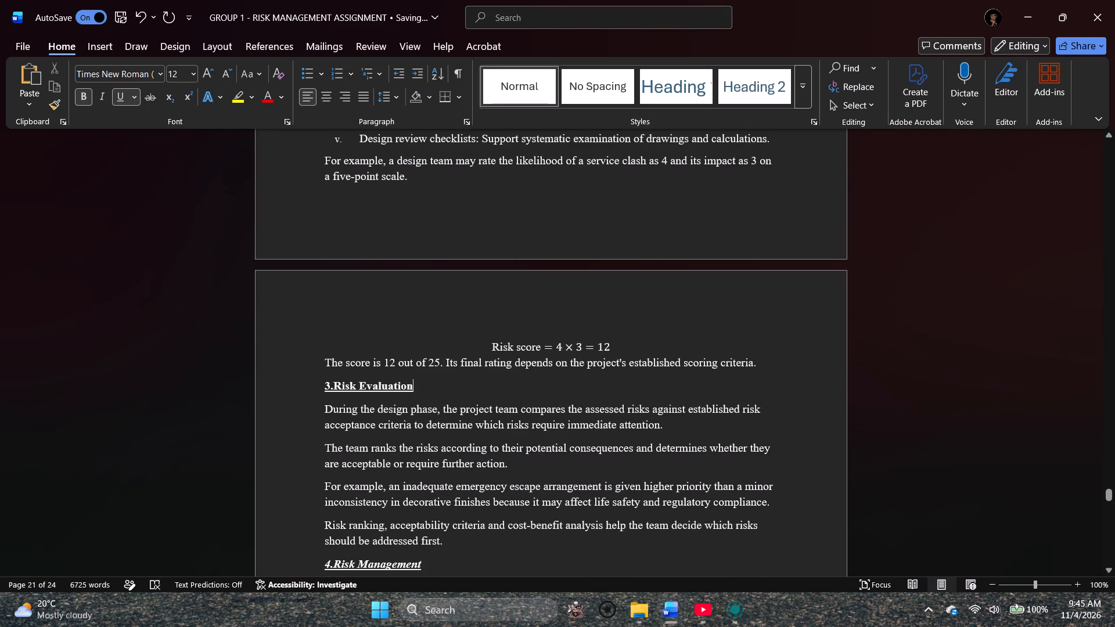
left_click(333, 386)
key("space")
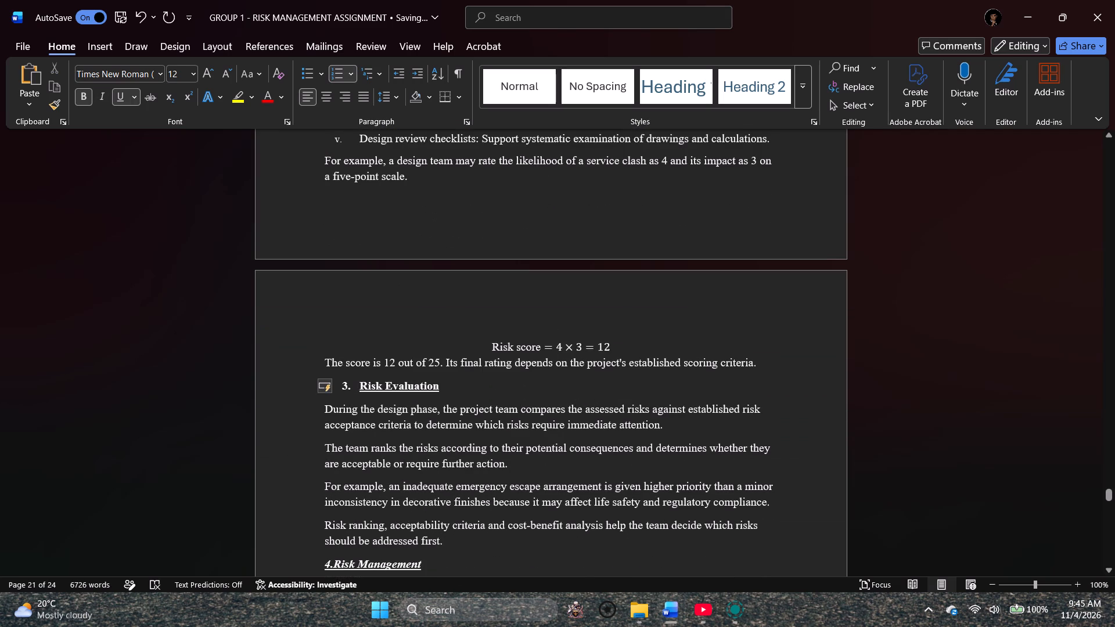
Merge the "The team ranks the risks" and "For example, an inadequate emergency escape" paragraphs into the first Risk Evaluation paragraph.
left_click(326, 451)
key("BackSpace")
key("space")
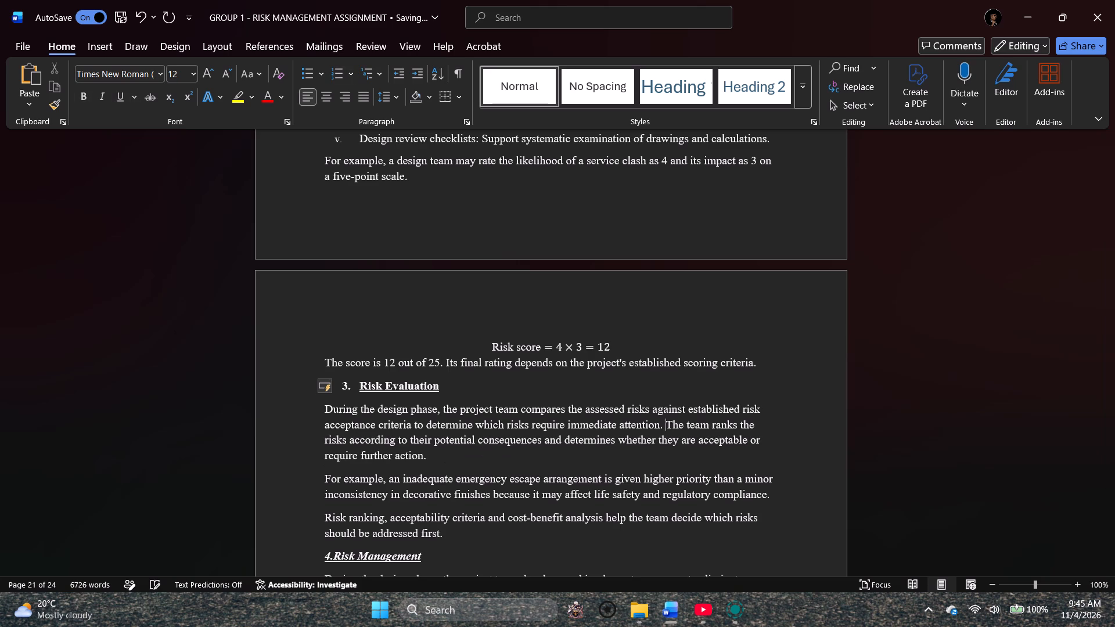
left_click(323, 475)
key("BackSpace")
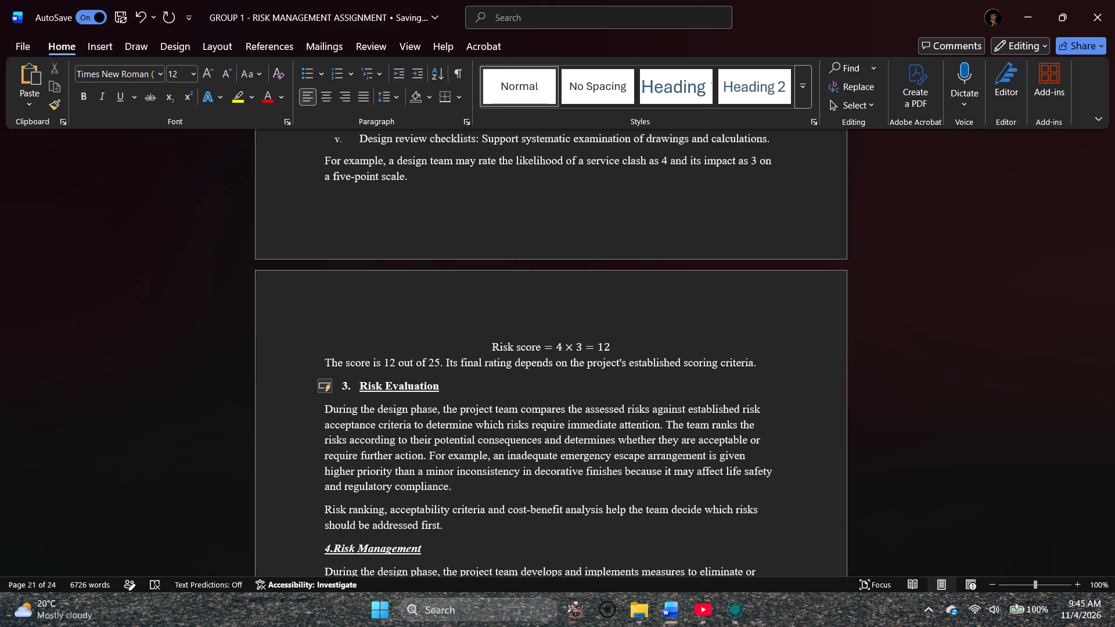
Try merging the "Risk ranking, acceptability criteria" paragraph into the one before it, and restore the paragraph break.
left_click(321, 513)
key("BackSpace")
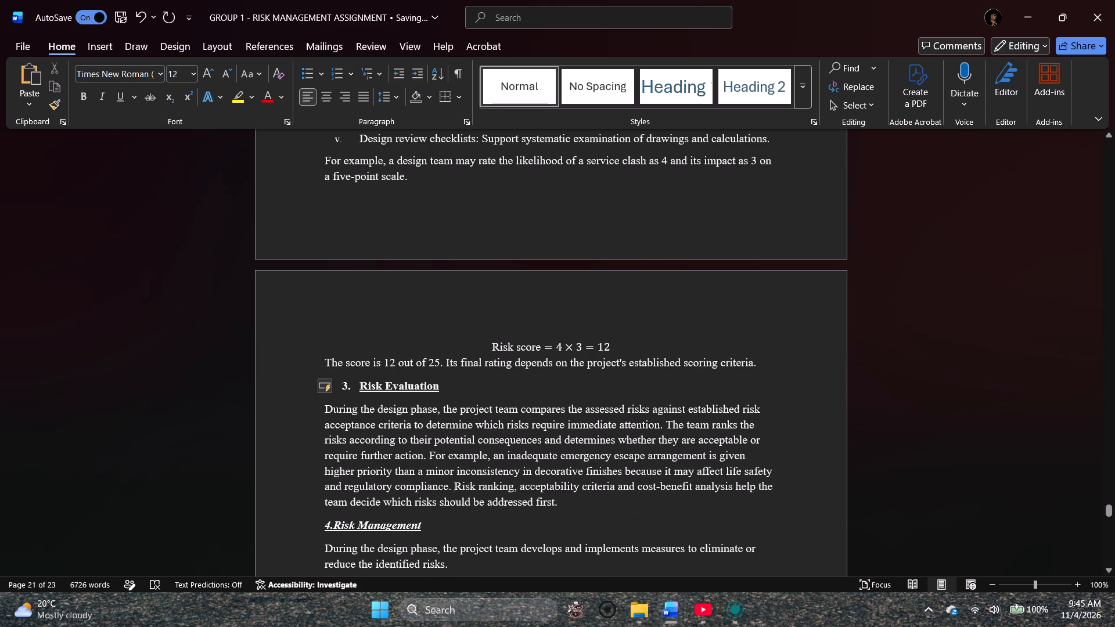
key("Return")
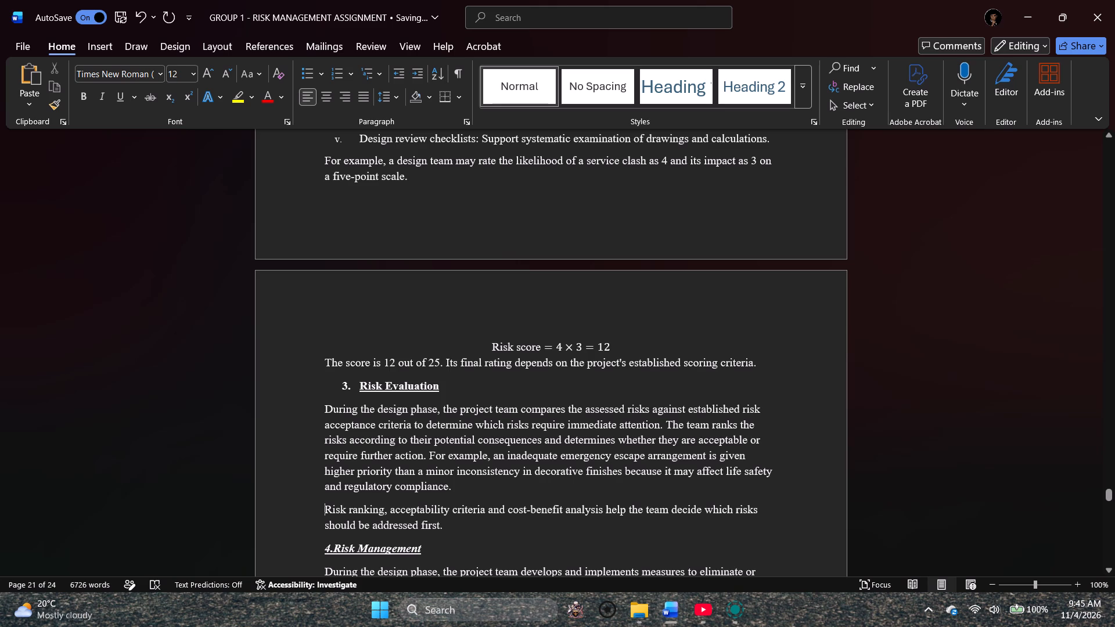
Remove the italics from the "4.Risk Management" heading and insert a space after its number to make it a numbered list item.
scroll(511, 480, "down", 2)
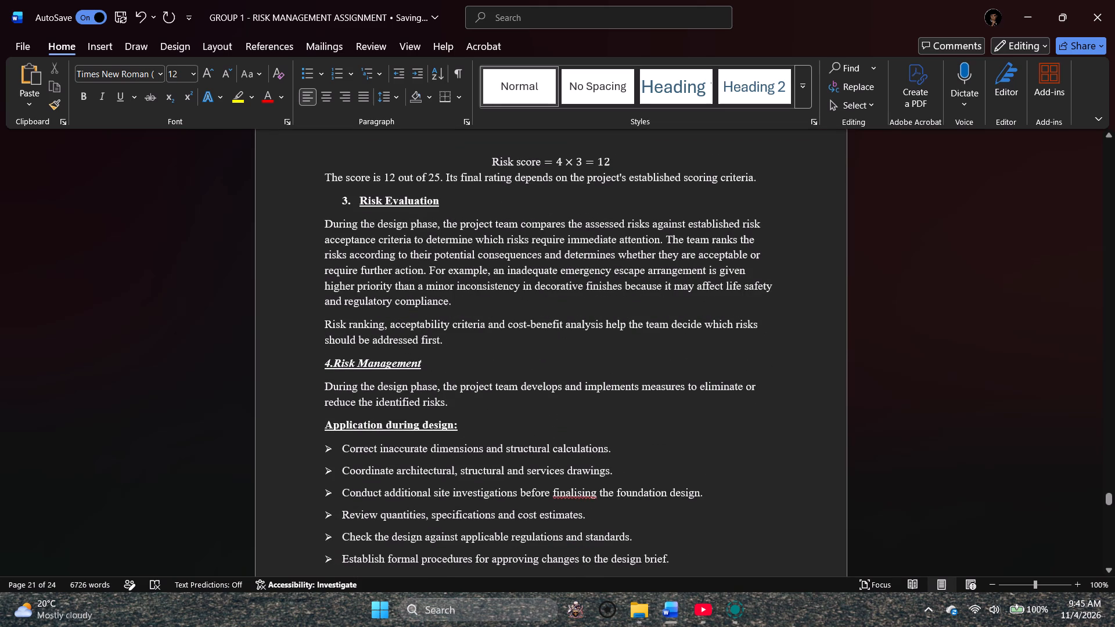
left_click_drag(430, 371, 325, 362)
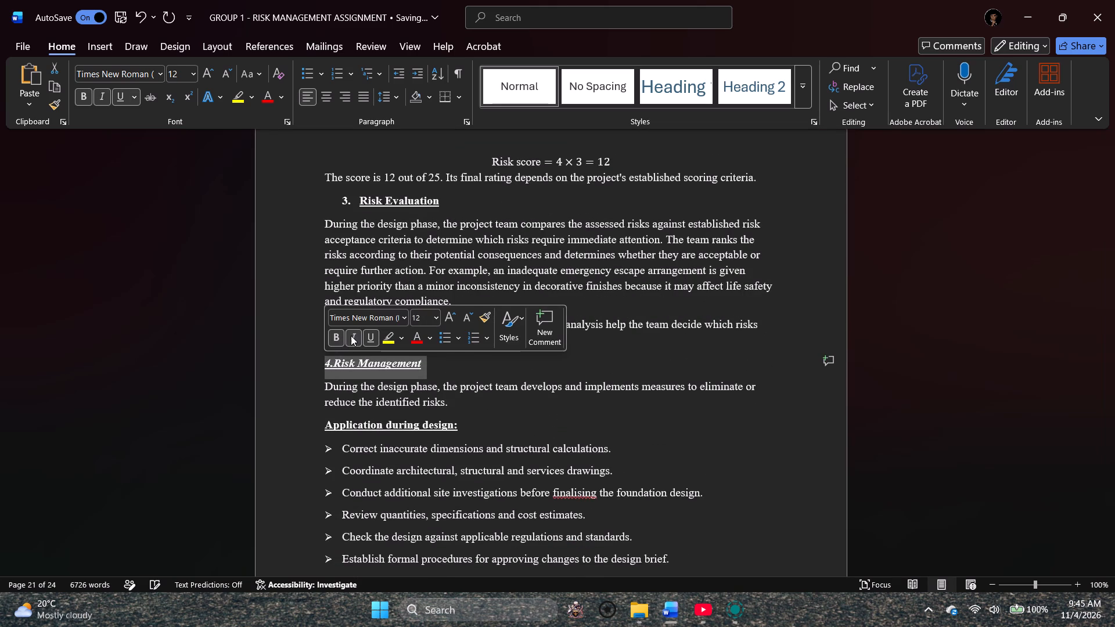
left_click(351, 338)
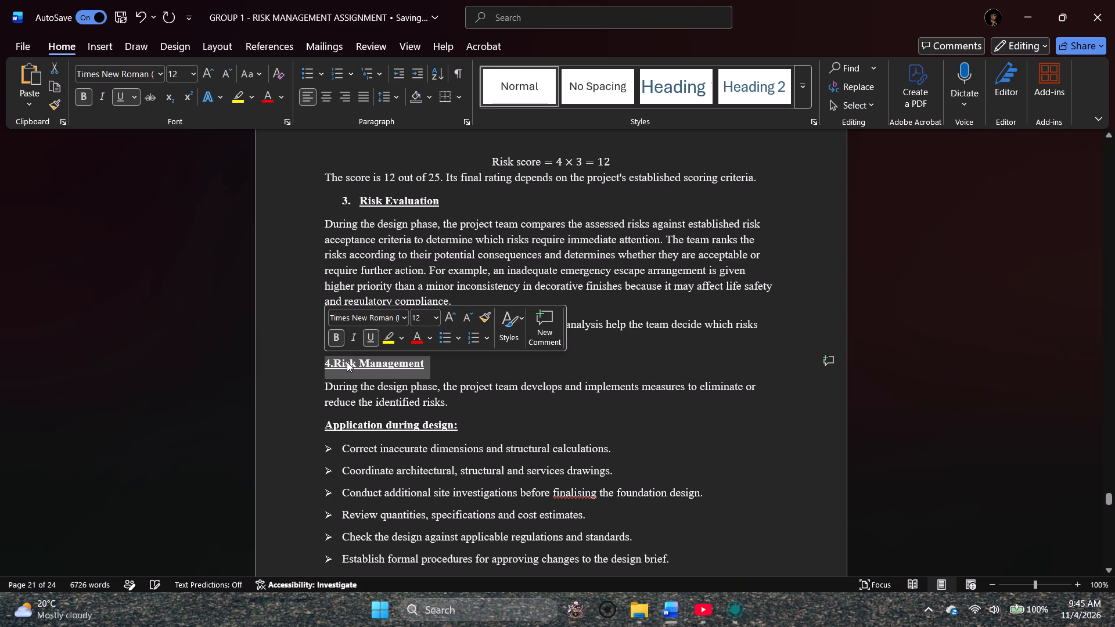
left_click(375, 374)
left_click(334, 368)
key("space")
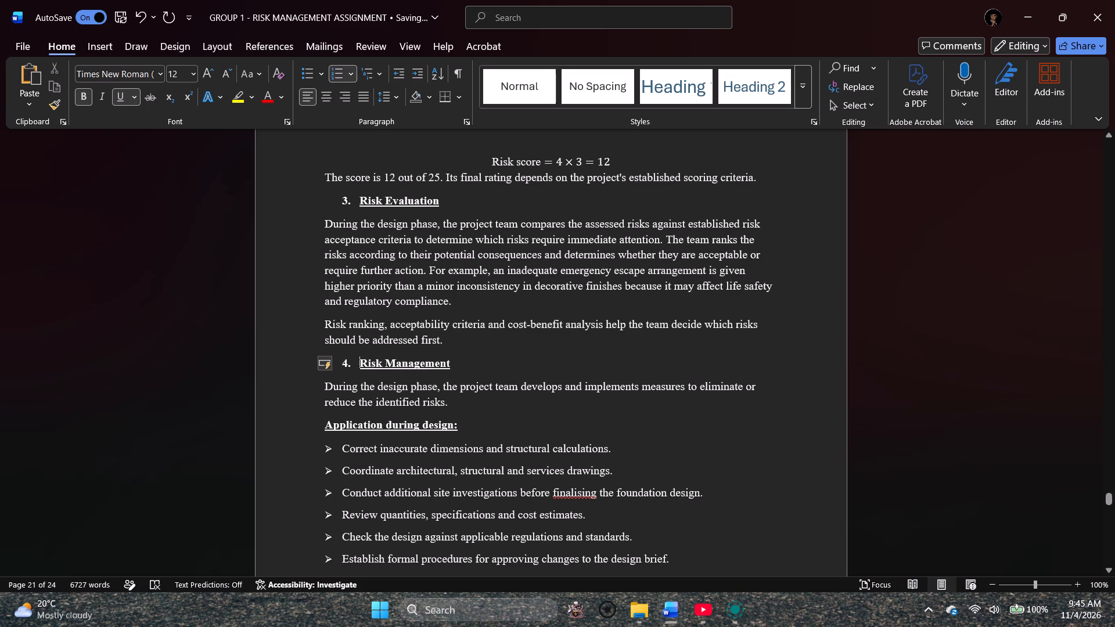
Correct the spelling of "finalising" to "finalizing" in the site investigations bullet under Risk Management.
scroll(422, 423, "down", 13)
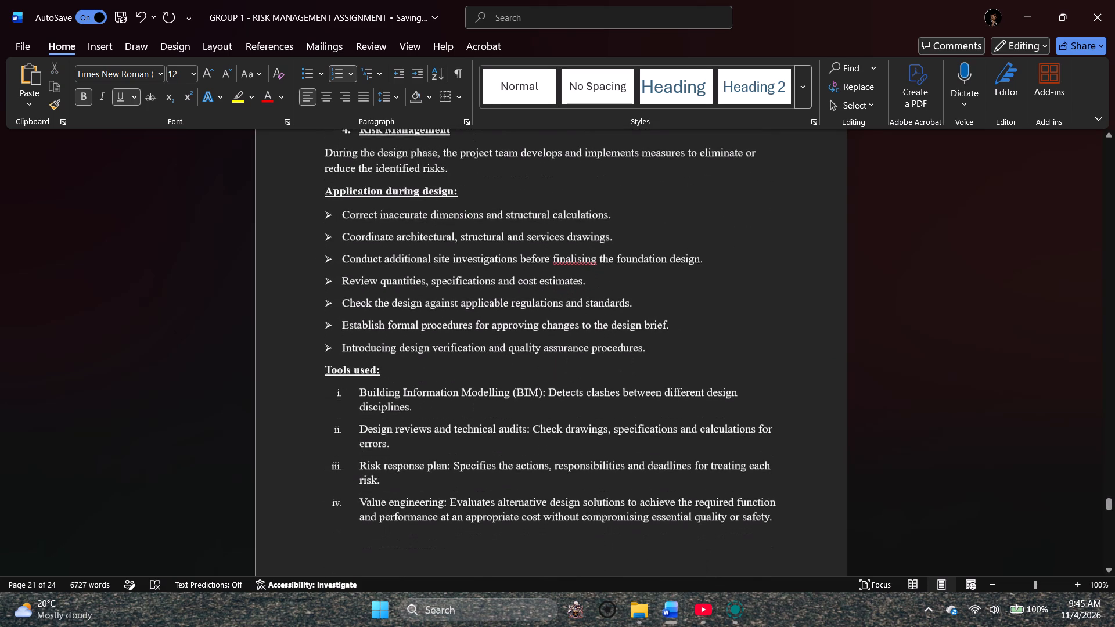
left_click(581, 254)
left_click(603, 302)
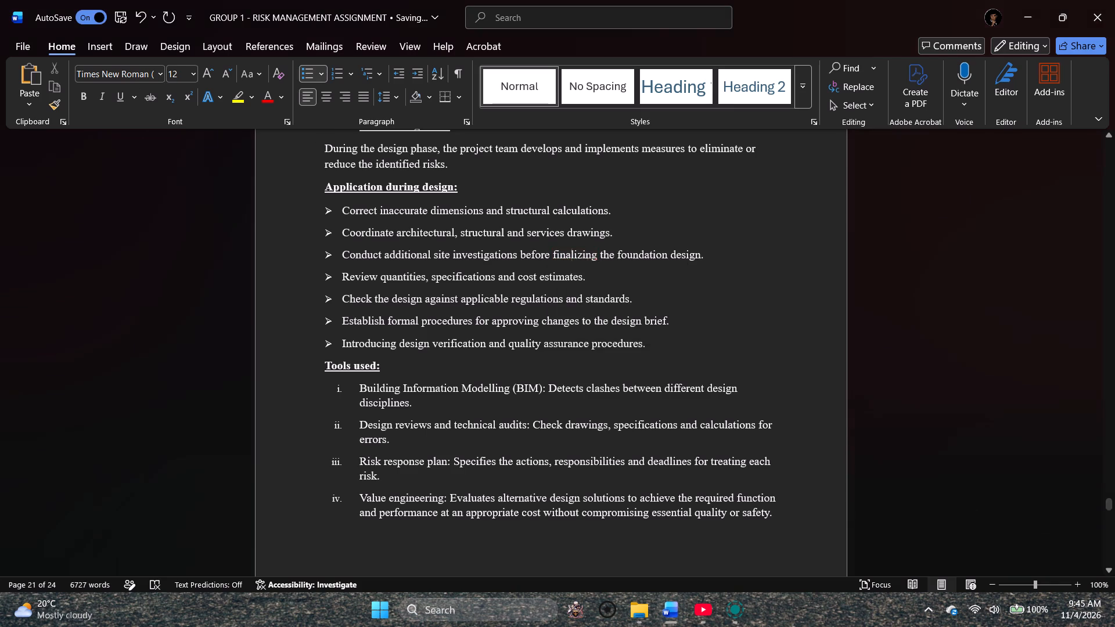
Remove the italics from the "5.Risk monitoring and Review" heading and insert a space after its number to make it a numbered list item.
scroll(603, 302, "down", 9)
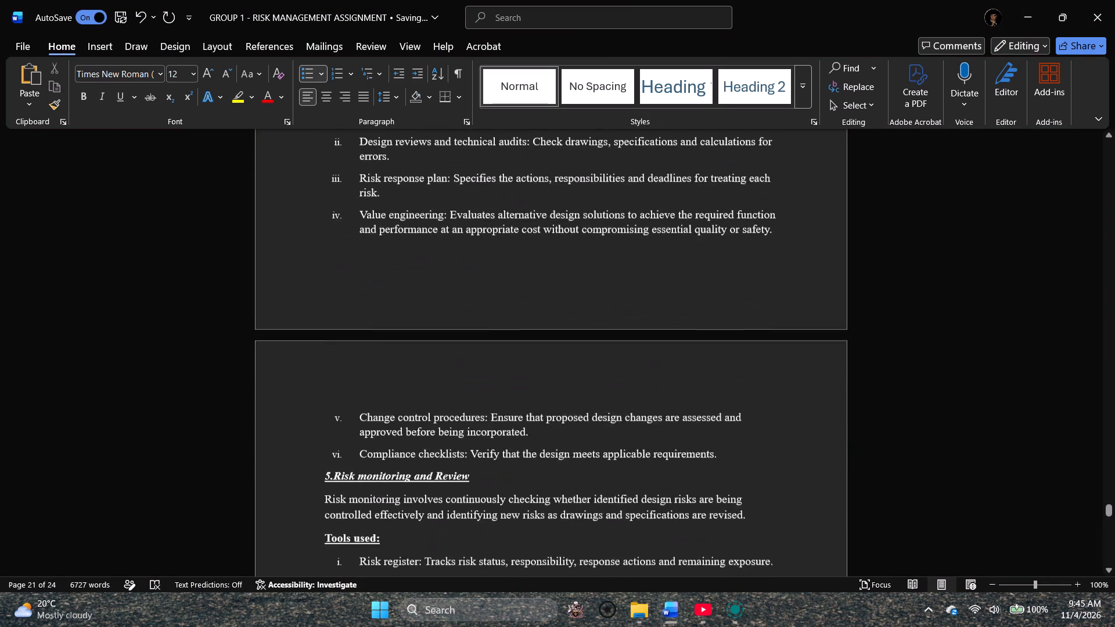
scroll(603, 302, "down", 2)
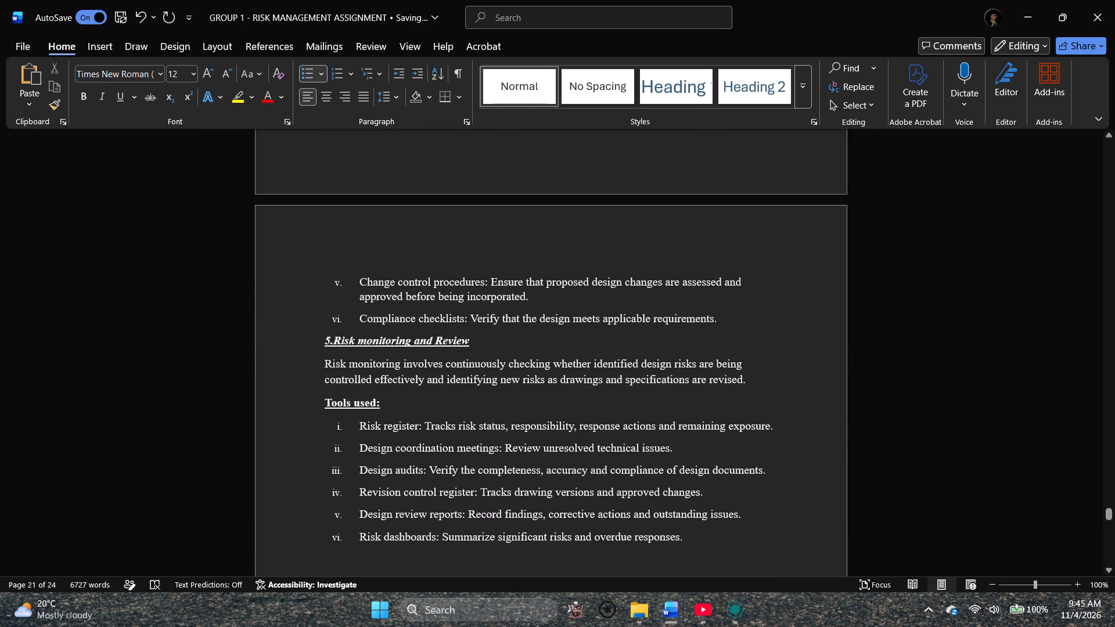
left_click_drag(476, 346, 274, 341)
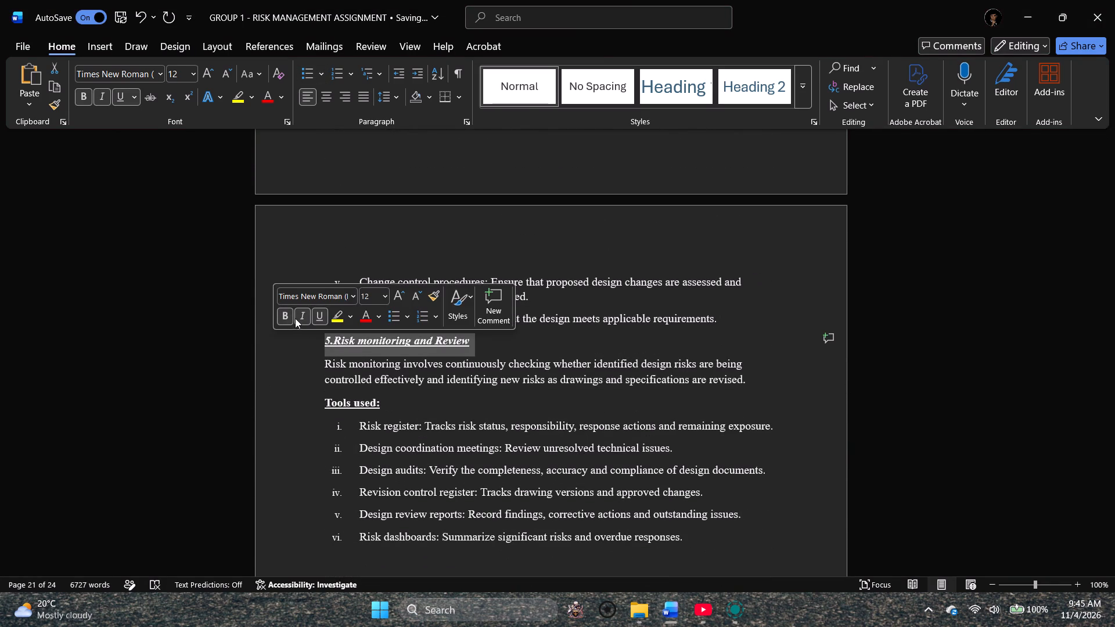
left_click(300, 319)
left_click(353, 351)
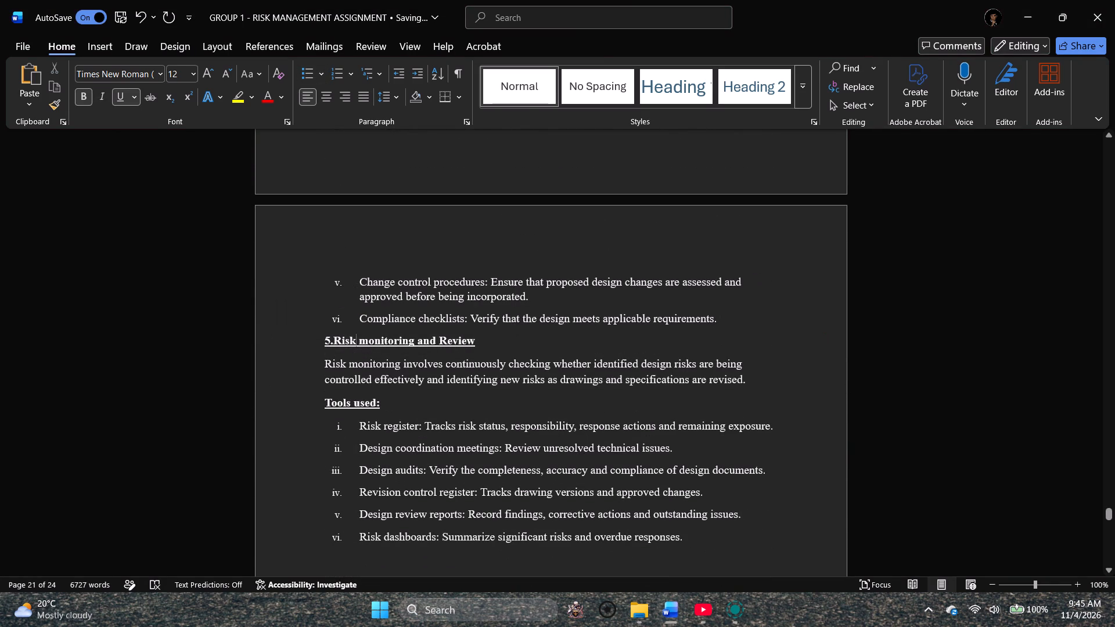
left_click(332, 341)
key("space")
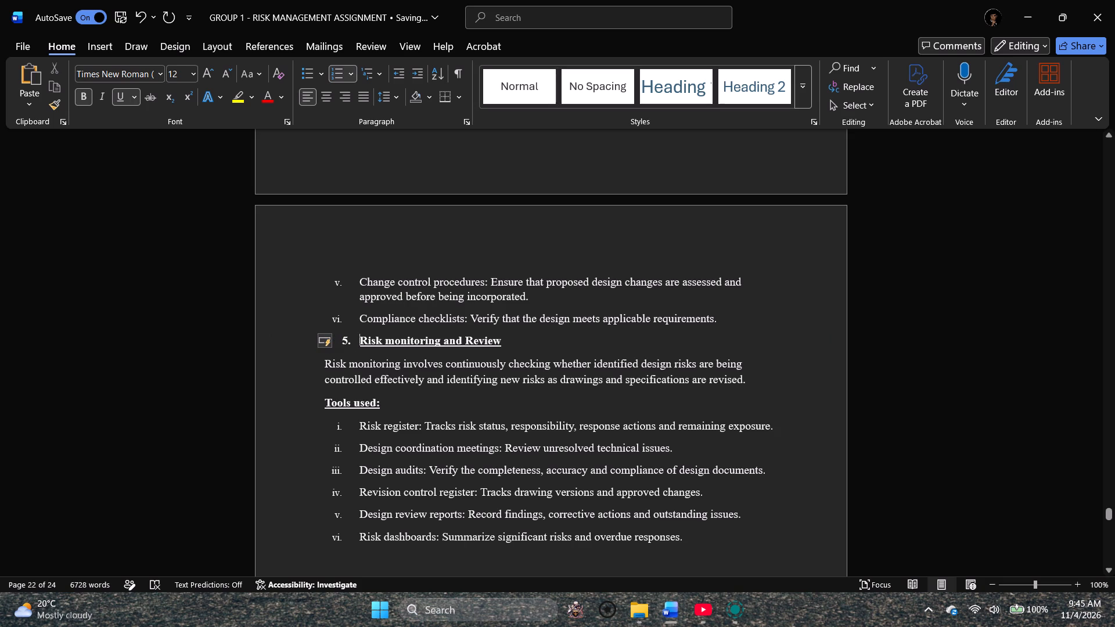
left_click(412, 352)
Bold the "Risk identification" and "Risk assessment:" lead-ins in the London Millennium Bridge list applying the five risk management processes.
scroll(461, 394, "down", 5)
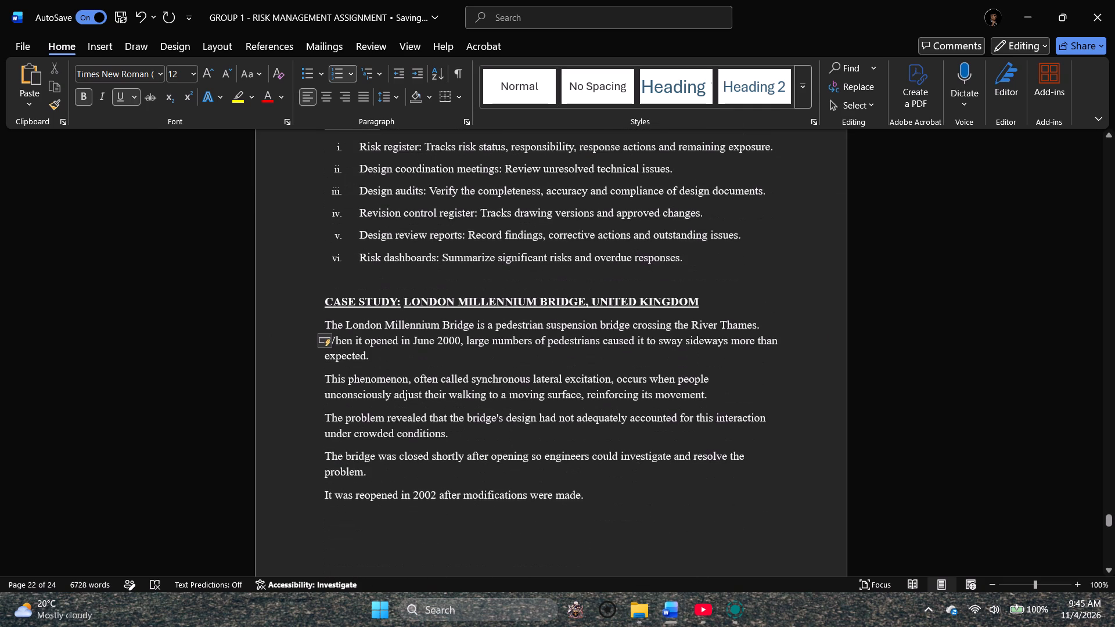
scroll(461, 394, "down", 6)
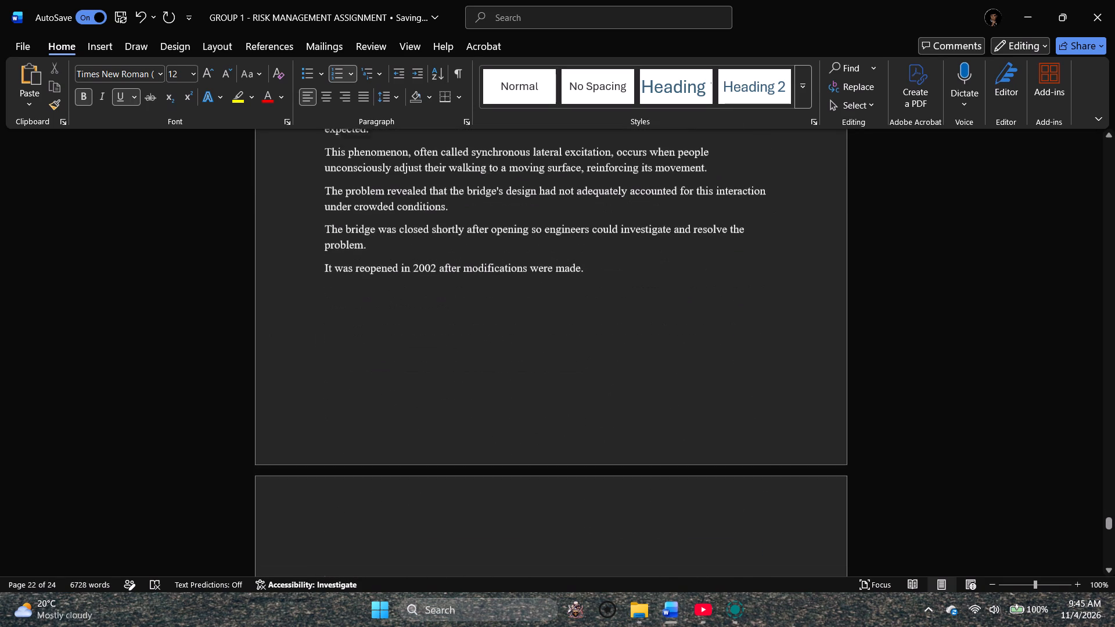
scroll(461, 394, "down", 9)
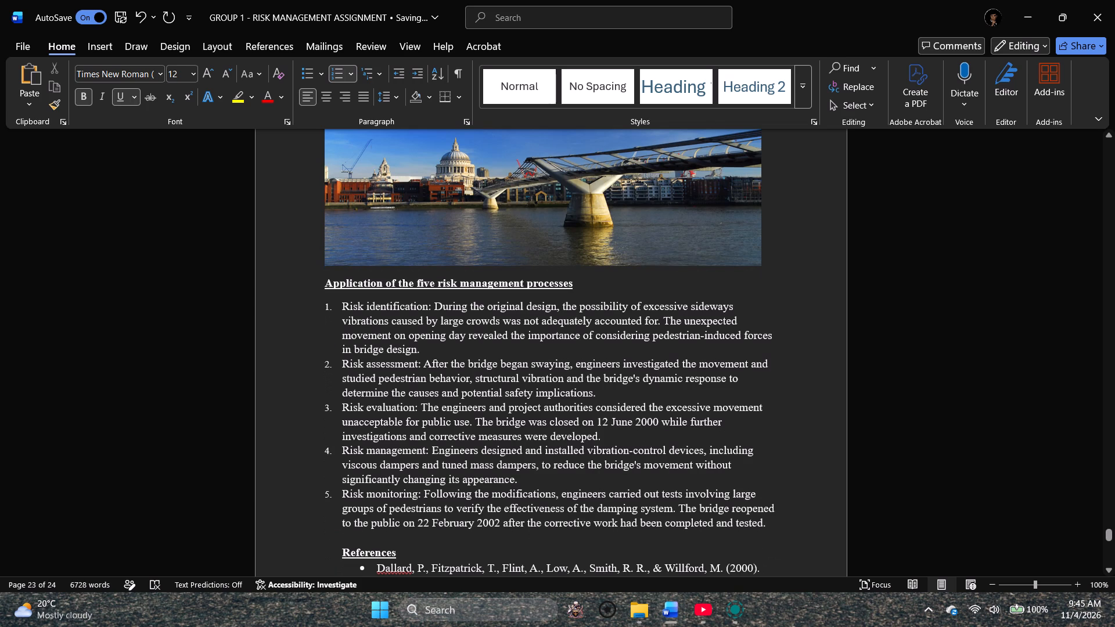
scroll(421, 325, "down", 1)
left_click_drag(428, 309, 372, 306)
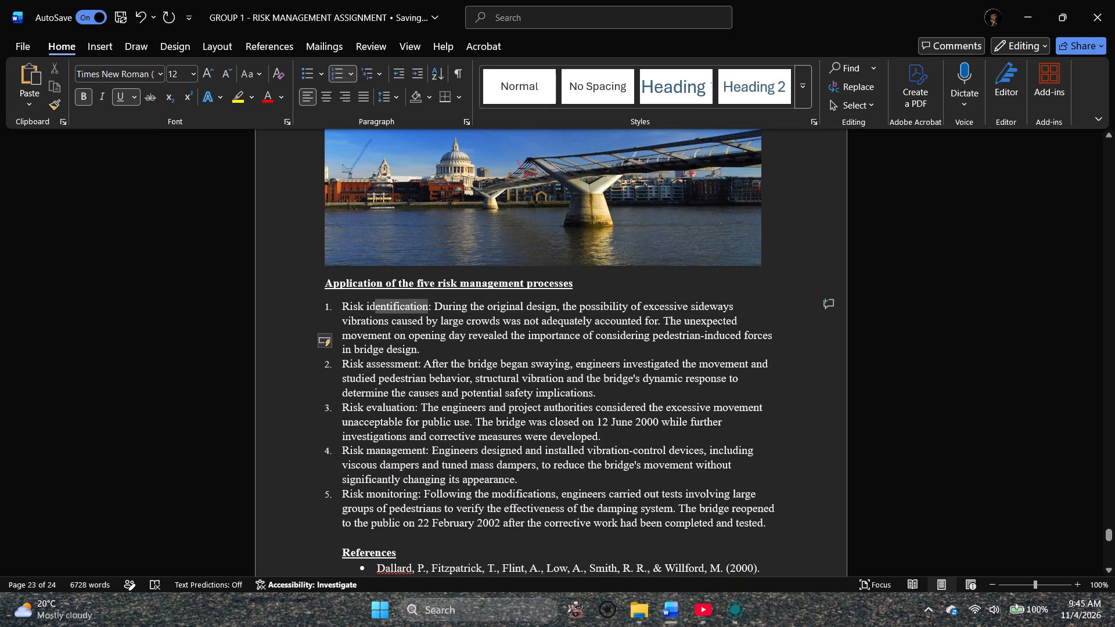
left_click_drag(372, 306, 344, 306)
left_click(357, 290)
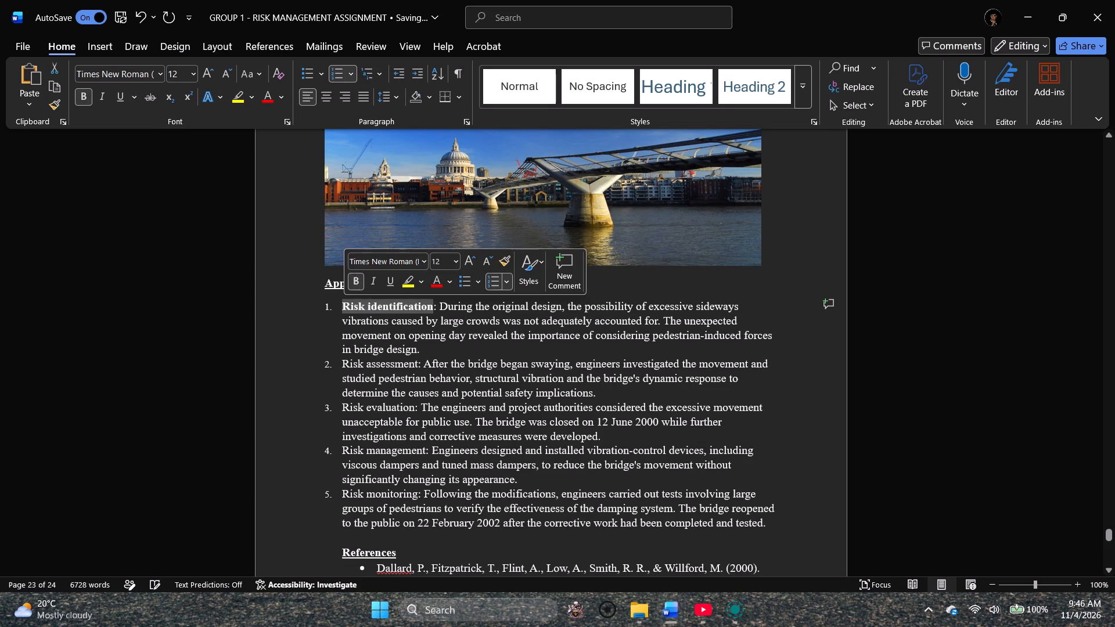
left_click_drag(421, 366, 365, 361)
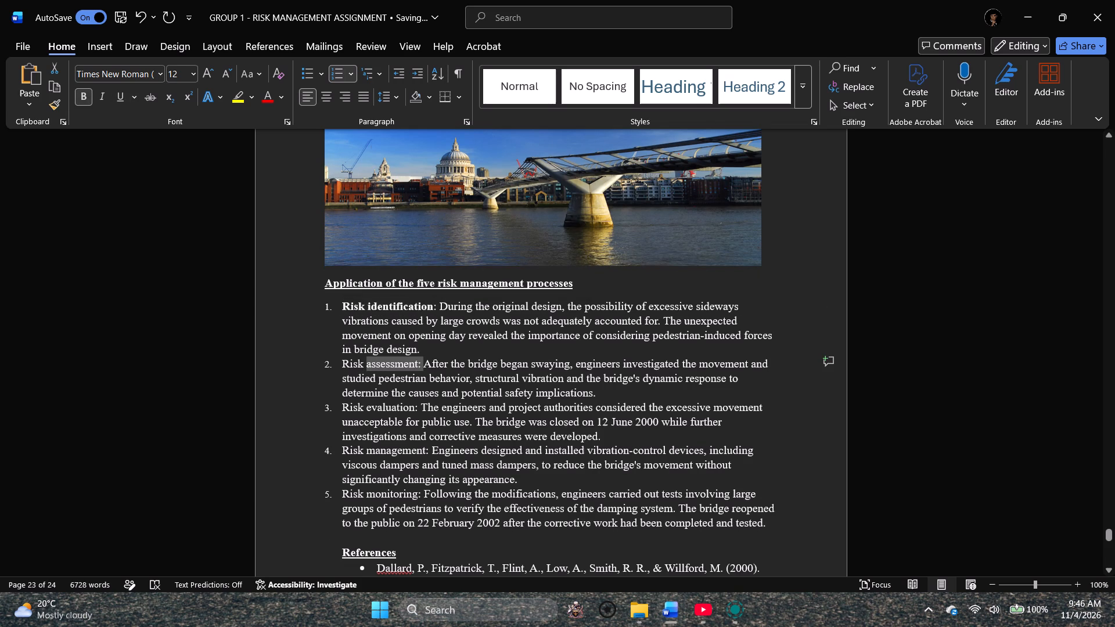
left_click_drag(365, 361, 346, 363)
left_click(355, 341)
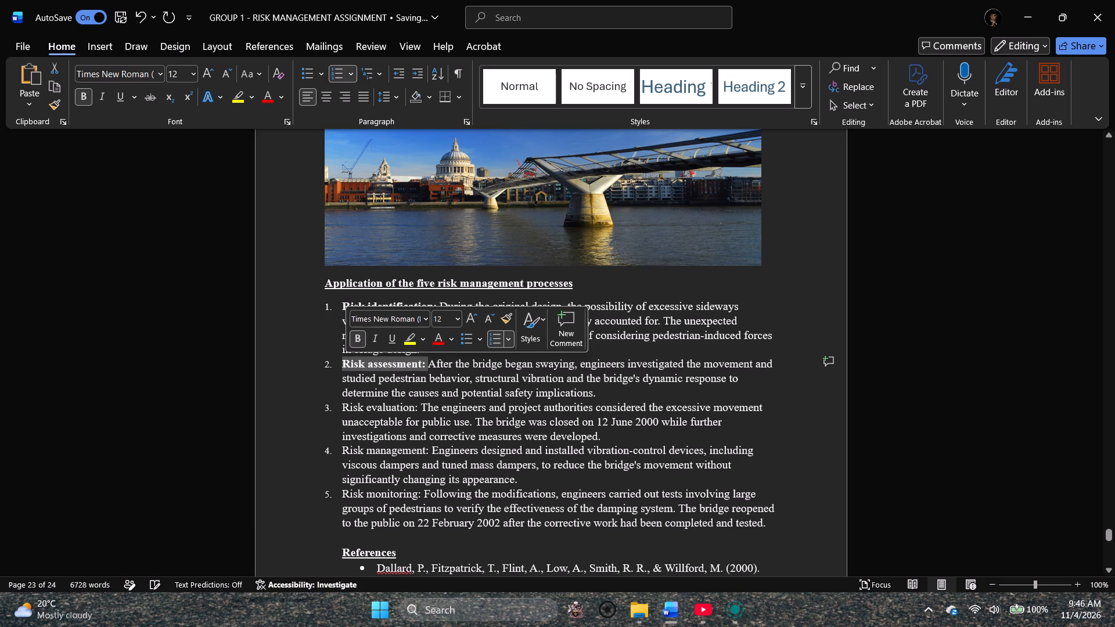
Bold the "Risk evaluation", "Risk management:" and "Risk monitoring:" lead-ins in the same case study list.
left_click_drag(414, 406, 337, 408)
left_click(347, 387)
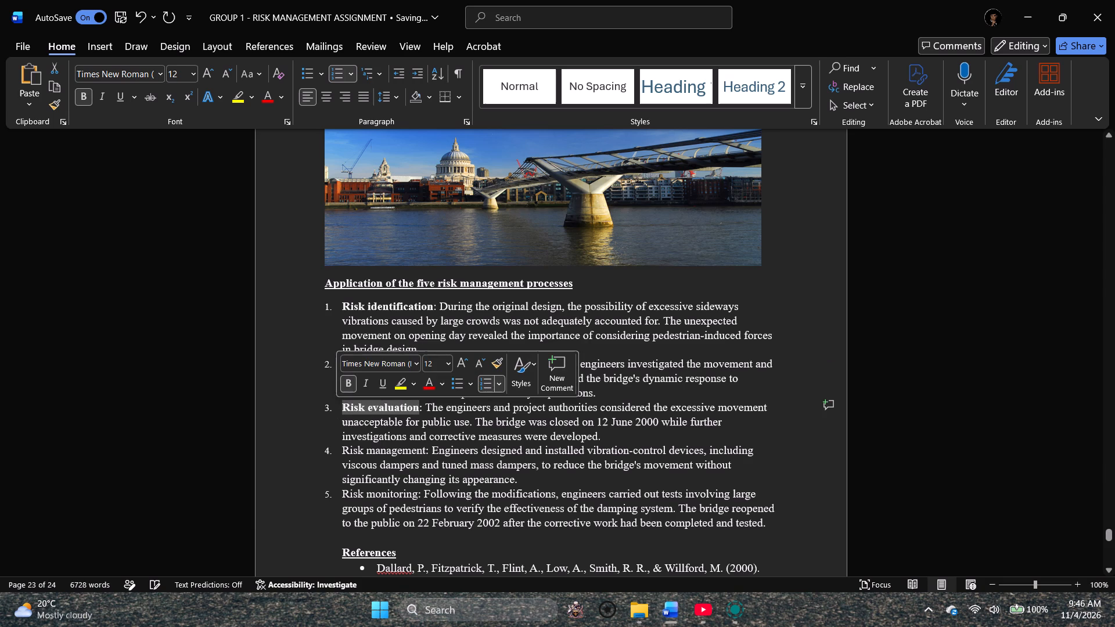
left_click_drag(427, 453, 346, 450)
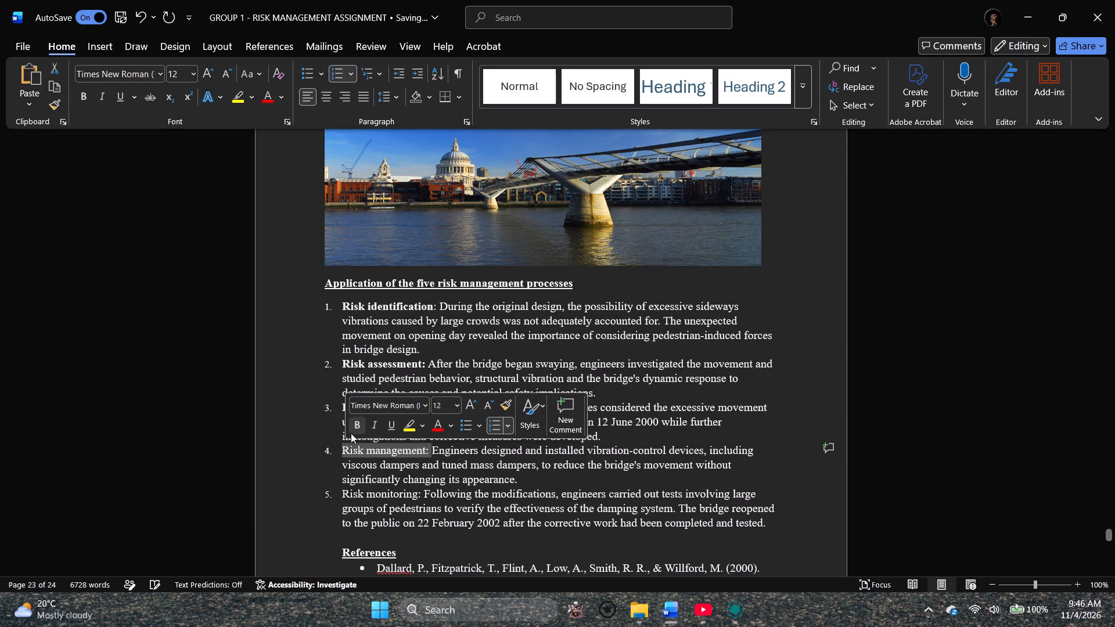
left_click(353, 431)
left_click_drag(420, 493, 351, 492)
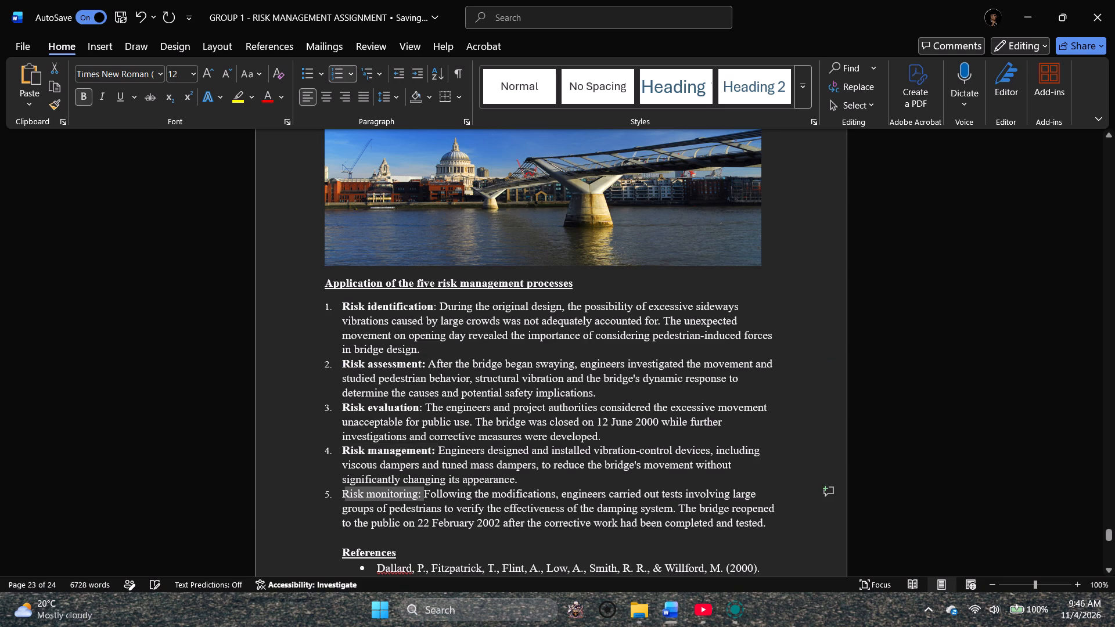
left_click_drag(351, 492, 339, 491)
left_click(351, 473)
left_click(635, 427)
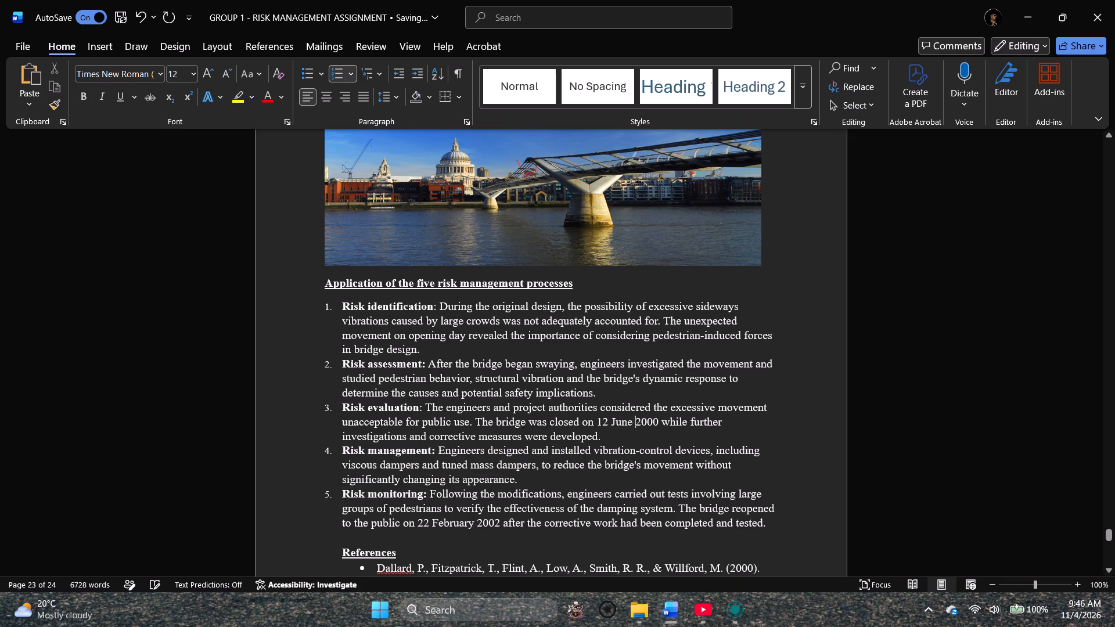
Remove the bullets and indents from both reference entries following the Millennium Bridge case study.
scroll(635, 427, "down", 4)
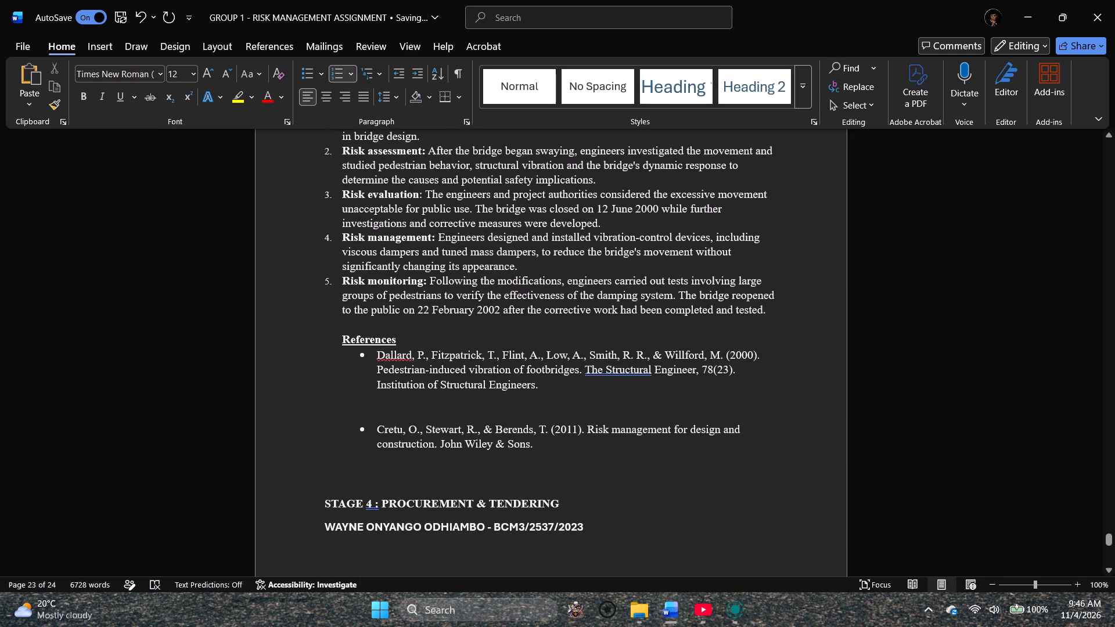
left_click(379, 358)
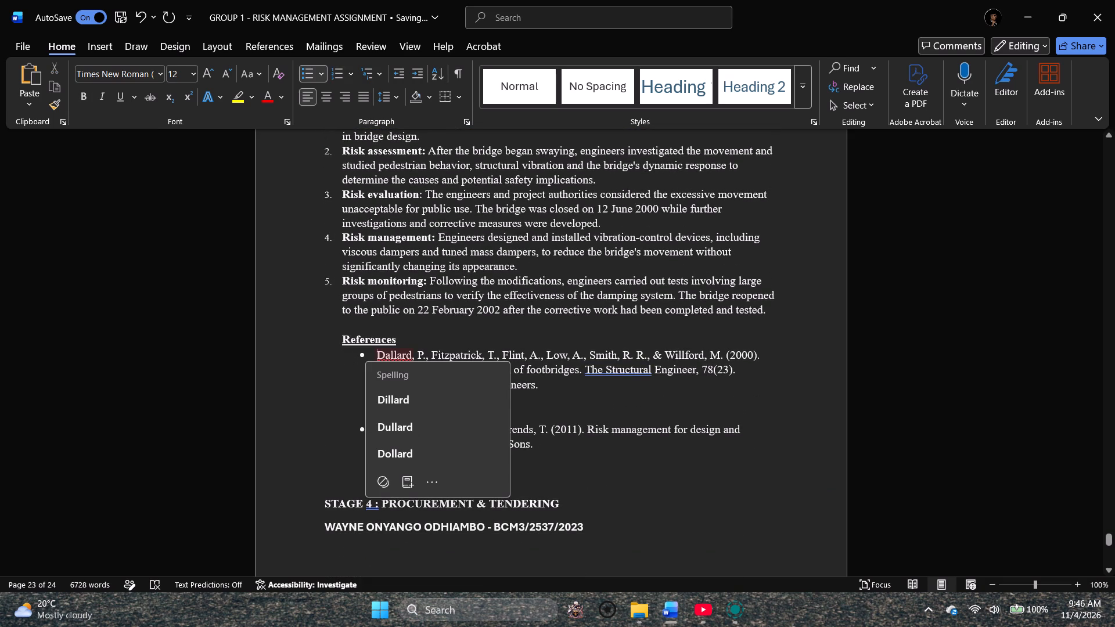
key("BackSpace")
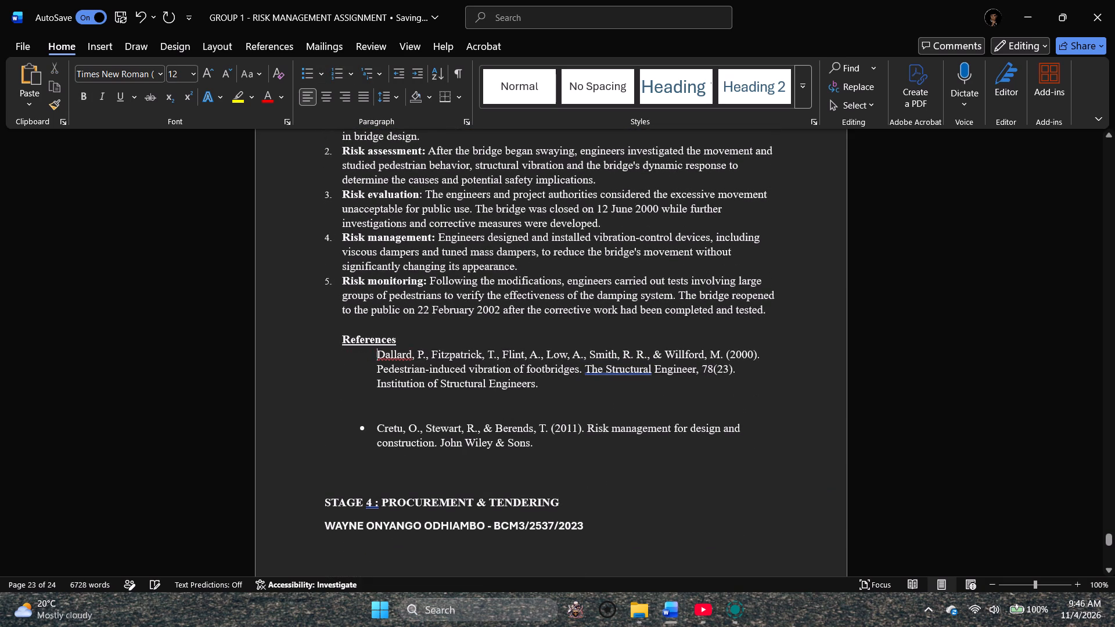
key("BackSpace")
left_click(380, 435)
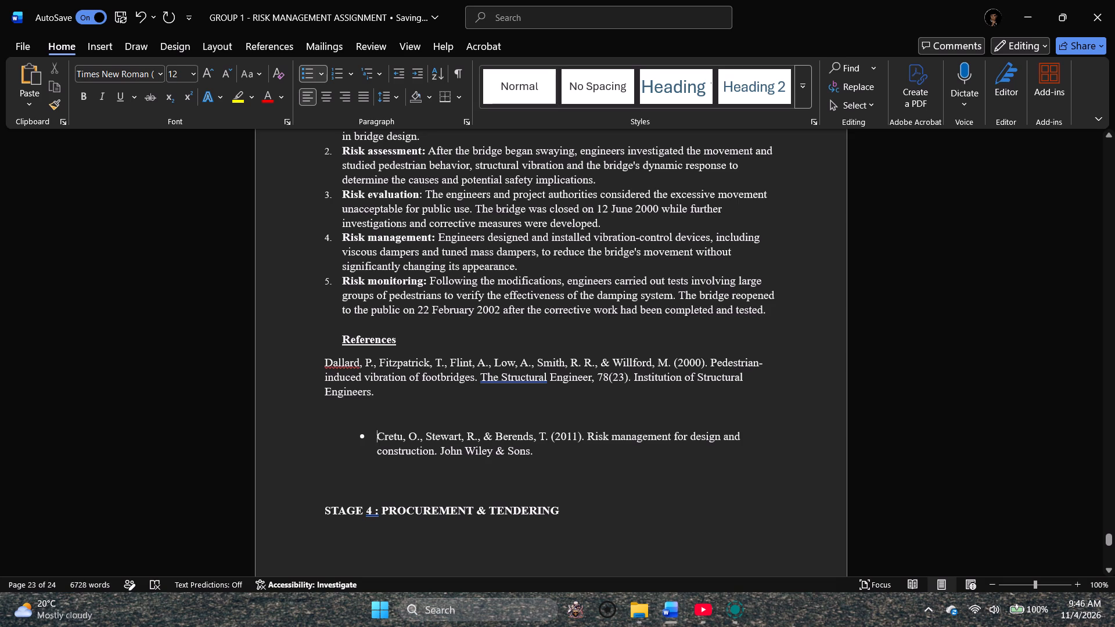
key("BackSpace")
key("BackSpace")
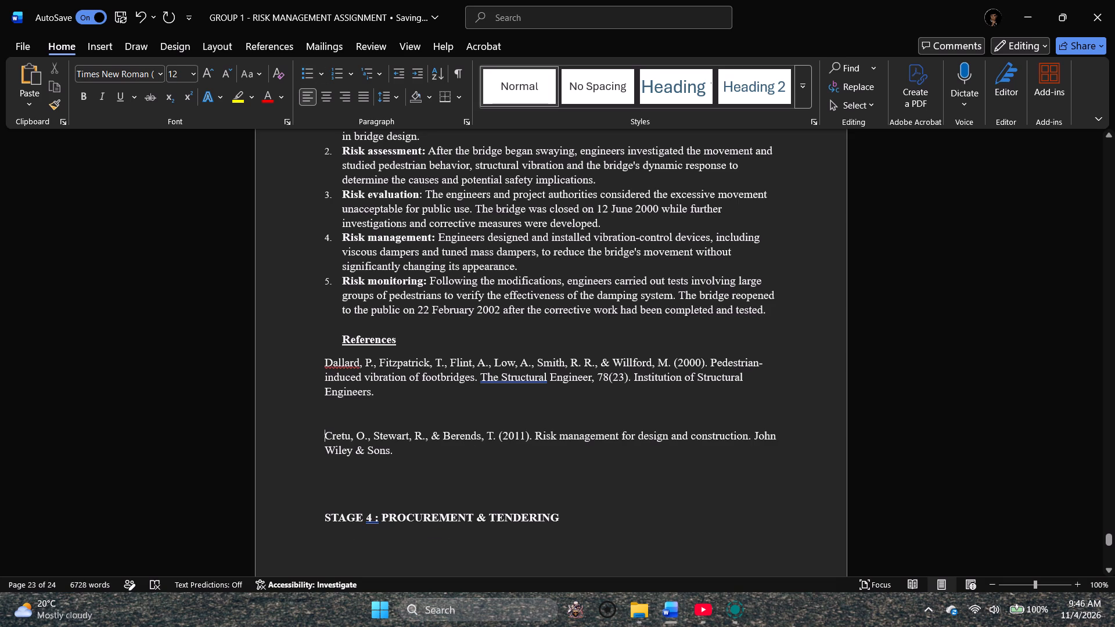
Delete one empty paragraph between the last reference and the Stage 4: Procurement & Tendering heading.
left_click(400, 492)
key("BackSpace")
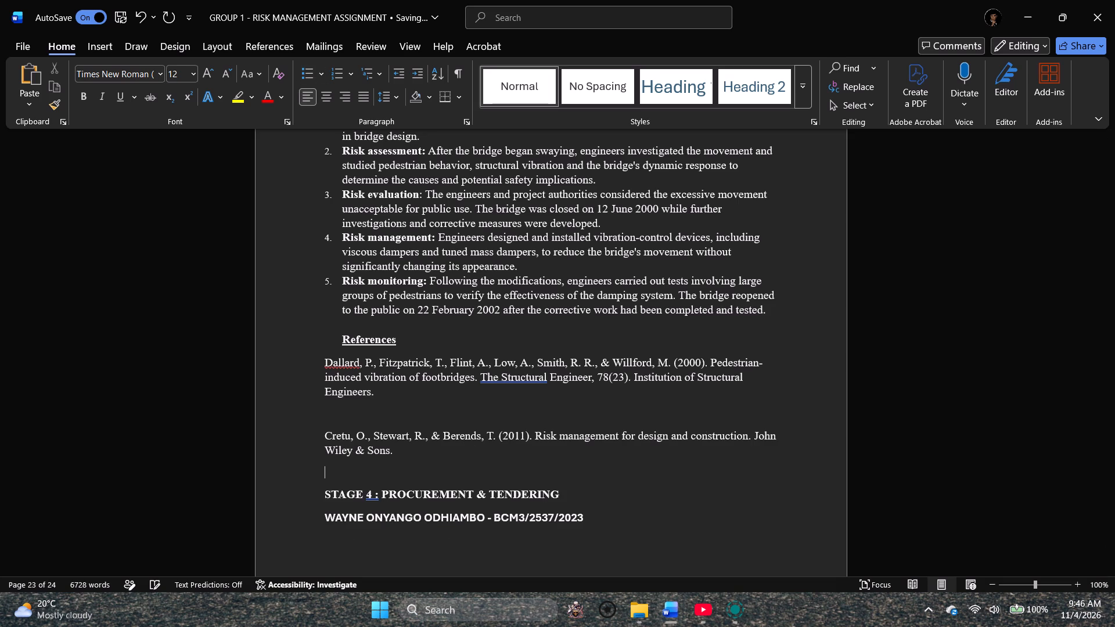
Start a new paragraph after the author credit under the Stage 4: Procurement & Tendering heading.
scroll(512, 443, "down", 4)
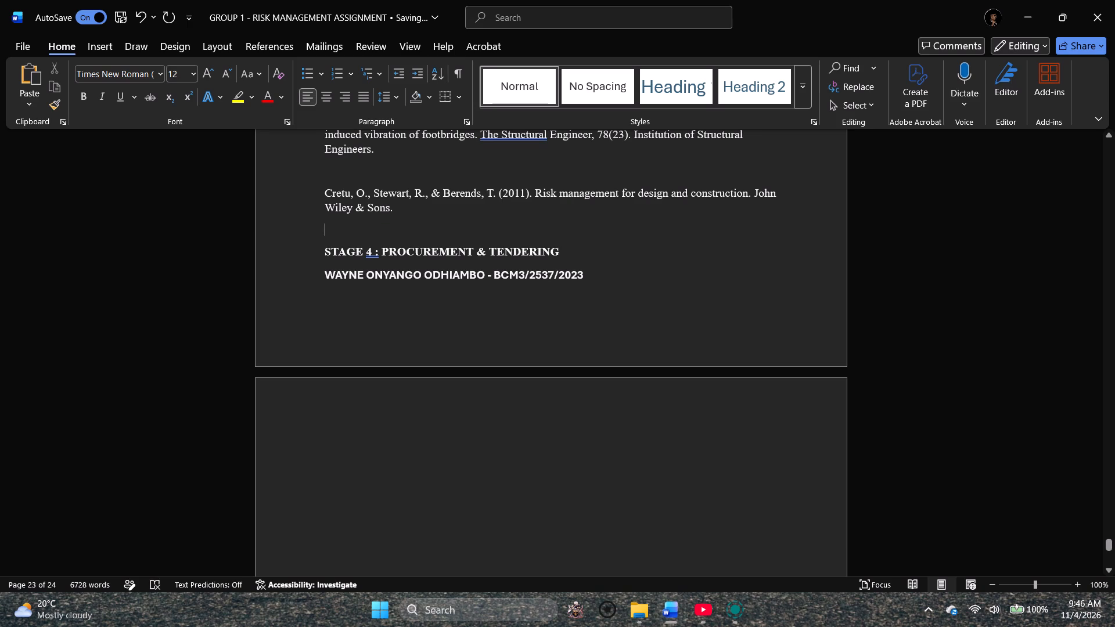
left_click(583, 311)
key("Return")
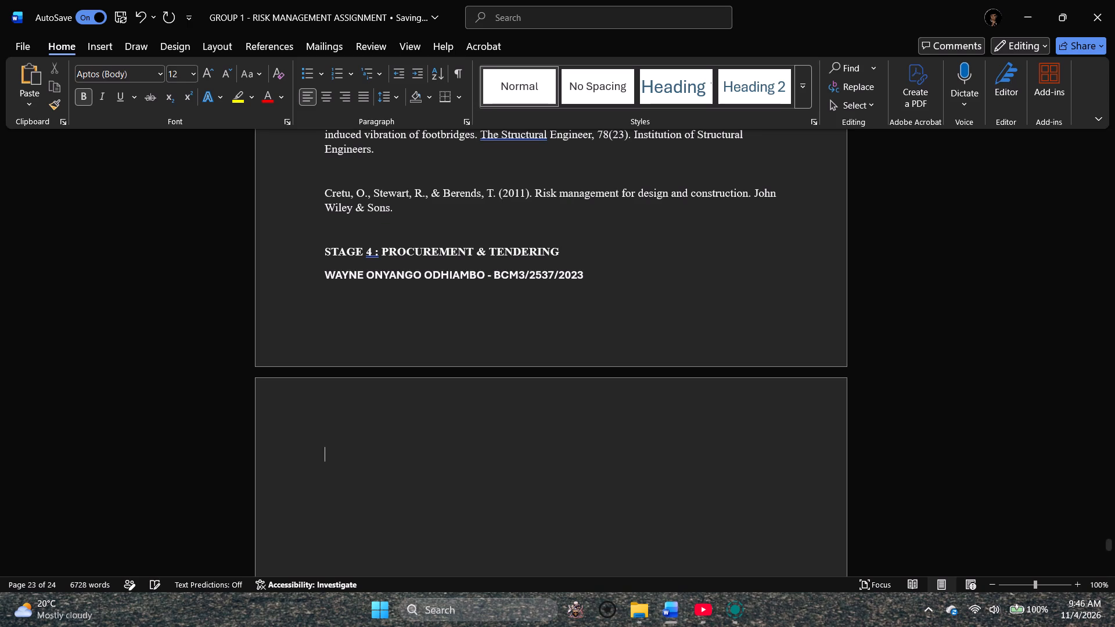
Look back through the assignment's earlier sections, including the risk evaluation tools and Stage 1: Inception Stage.
scroll(643, 331, "down", 9)
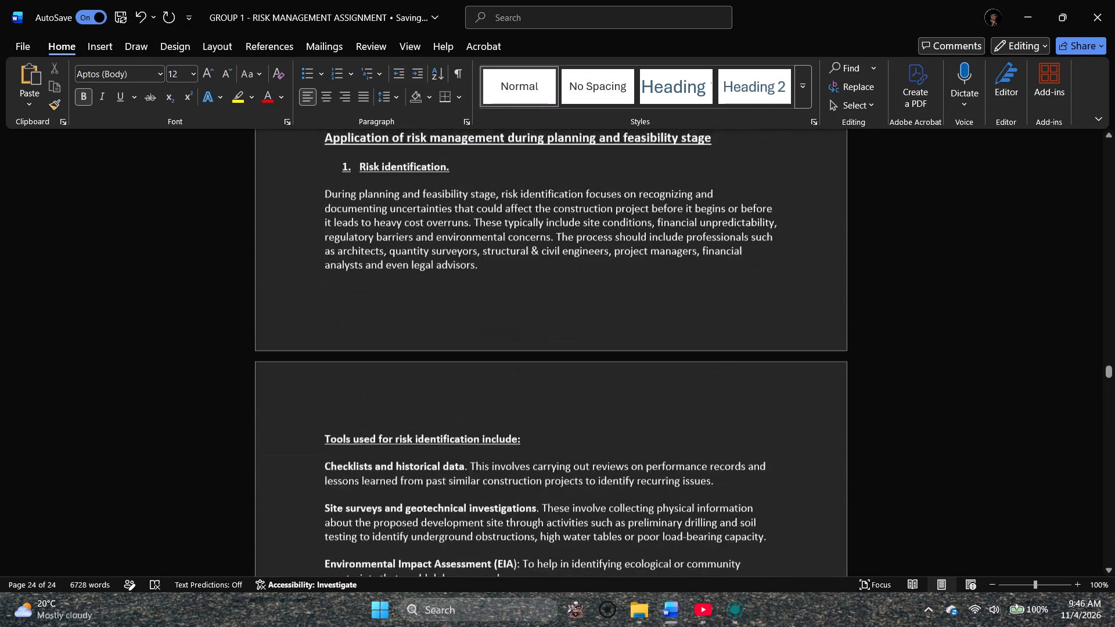
scroll(655, 379, "up", 9)
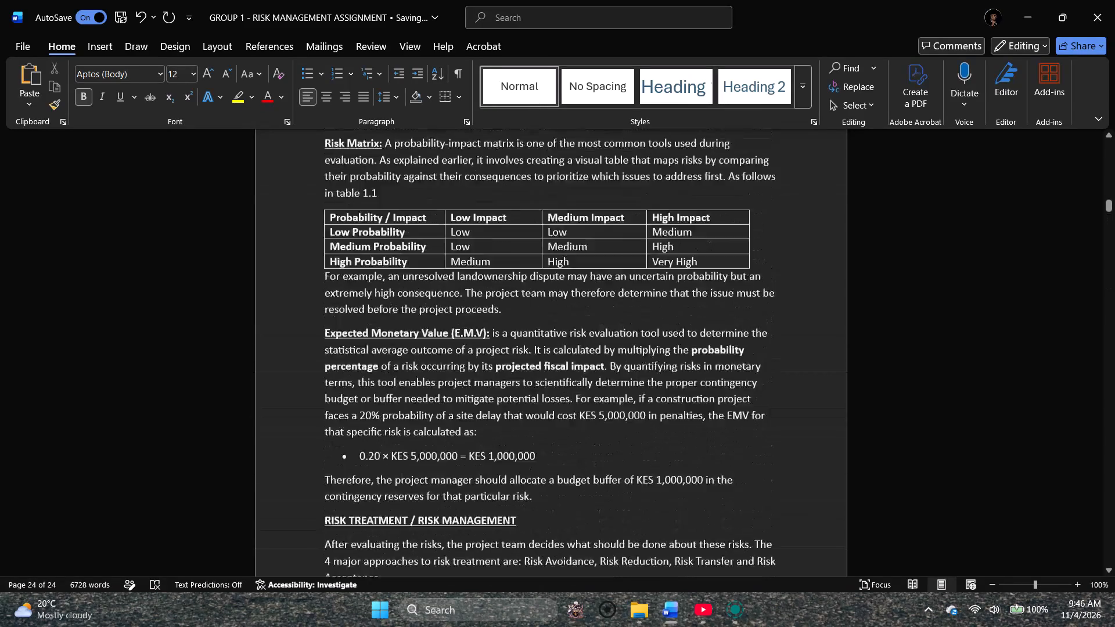
scroll(655, 379, "up", 4)
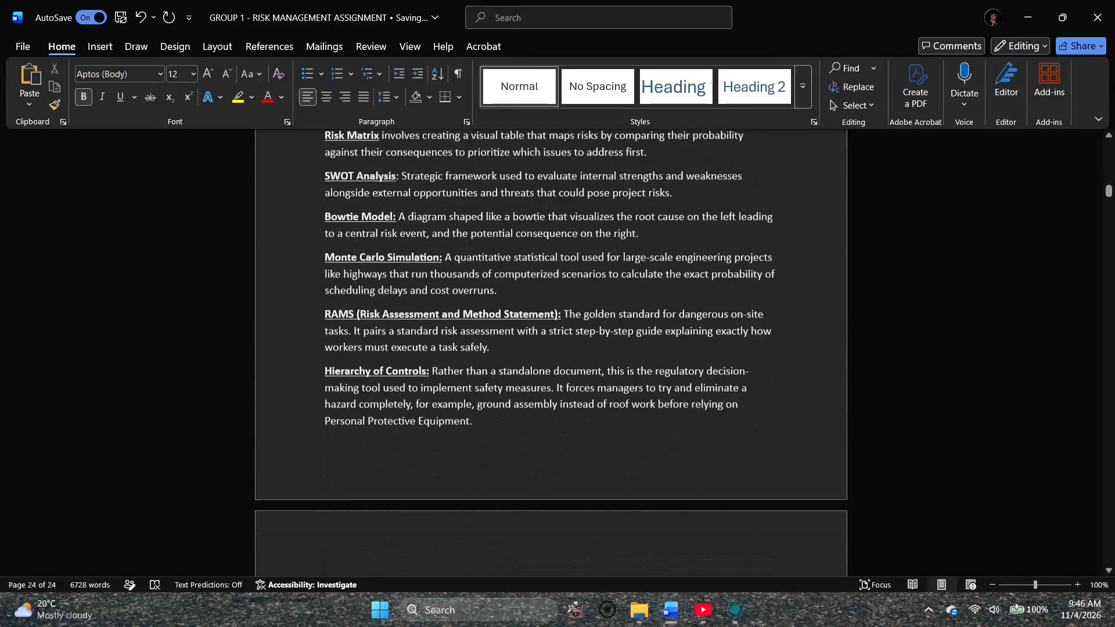
scroll(655, 379, "down", 5)
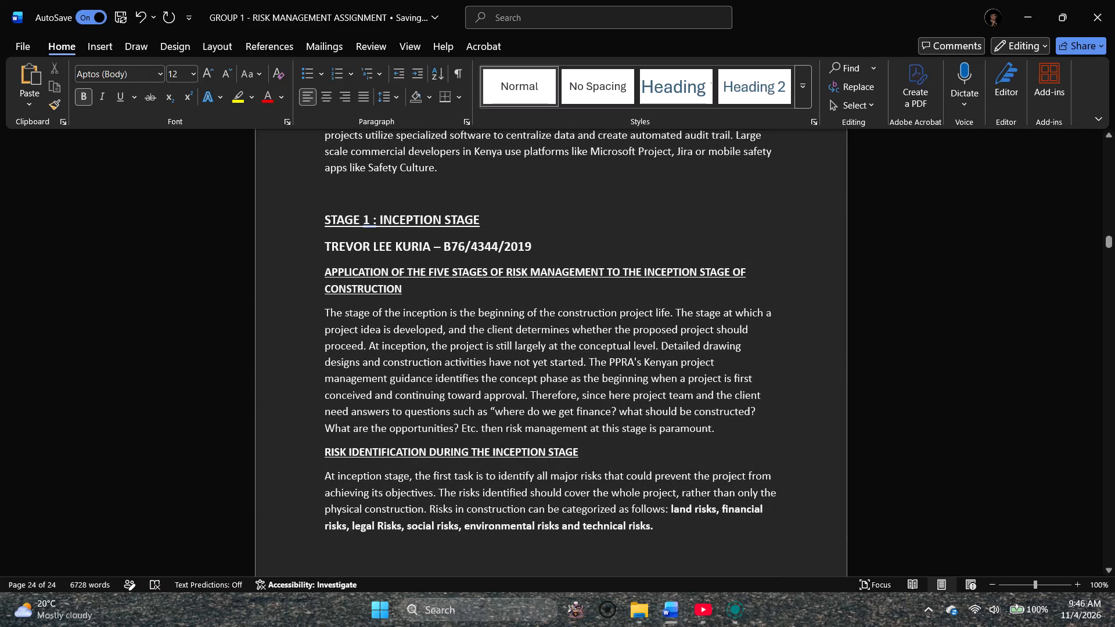
left_click(302, 221)
scroll(302, 221, "down", 3)
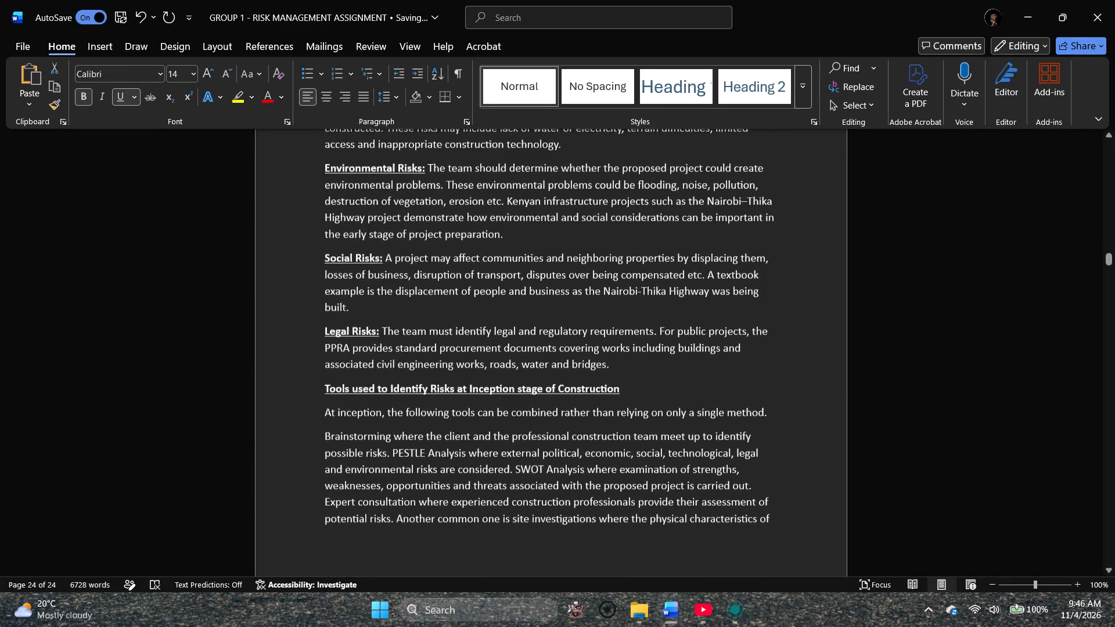
In File Explorer, replace the BCM409 procurement and tendering document in School Work with Document 409 moved from Downloads, closing Document 409 in Word.
left_click(1020, 20)
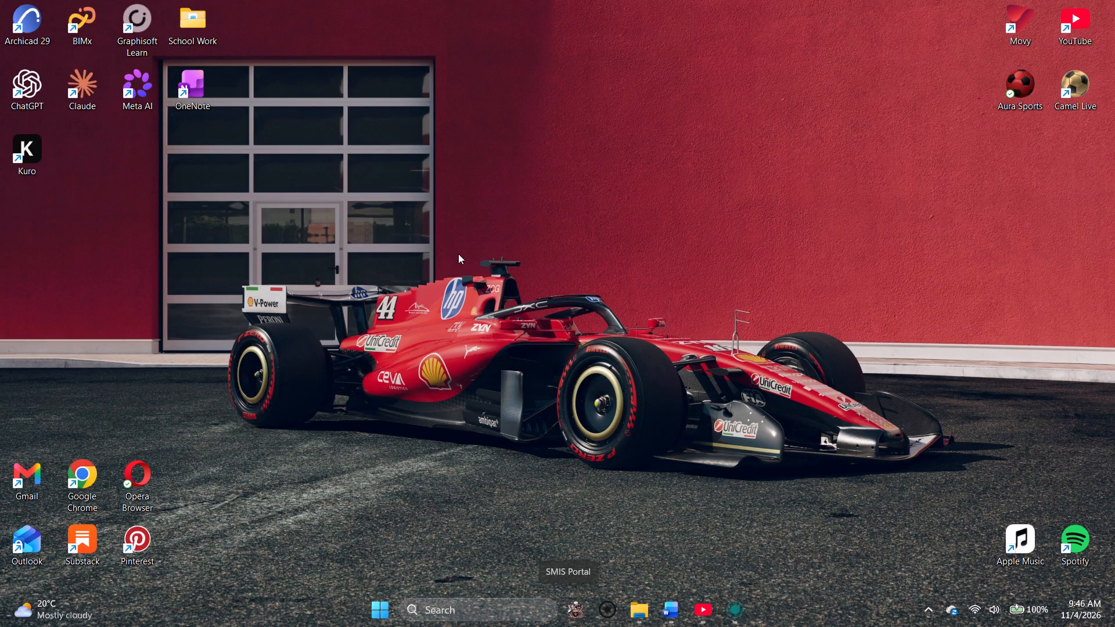
left_click(639, 601)
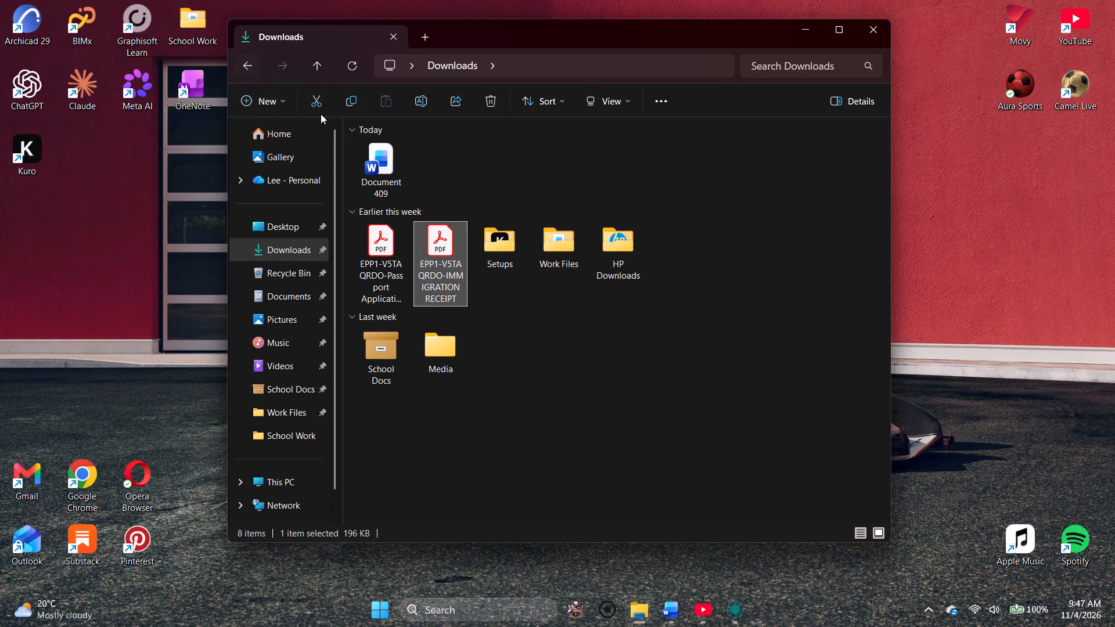
key("ctrl+v")
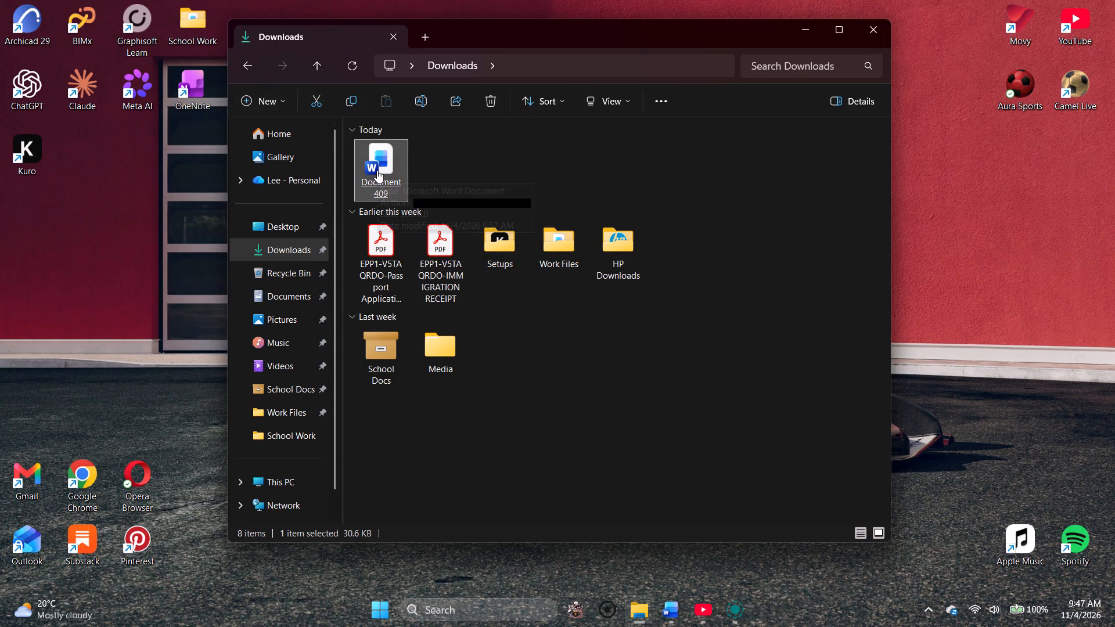
key("ctrl+x")
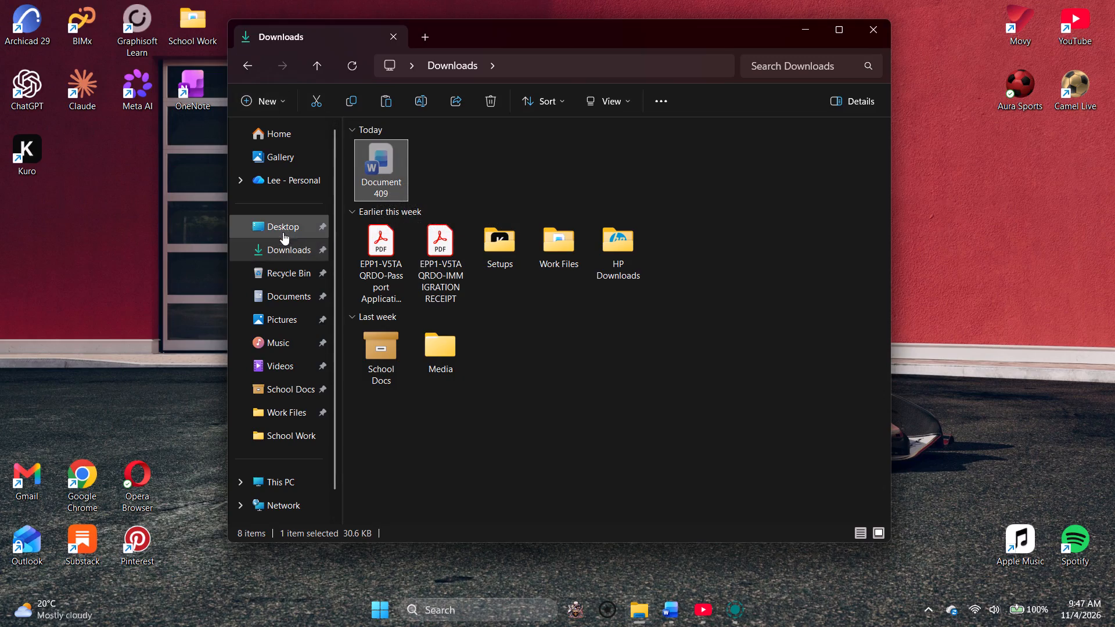
left_click(247, 66)
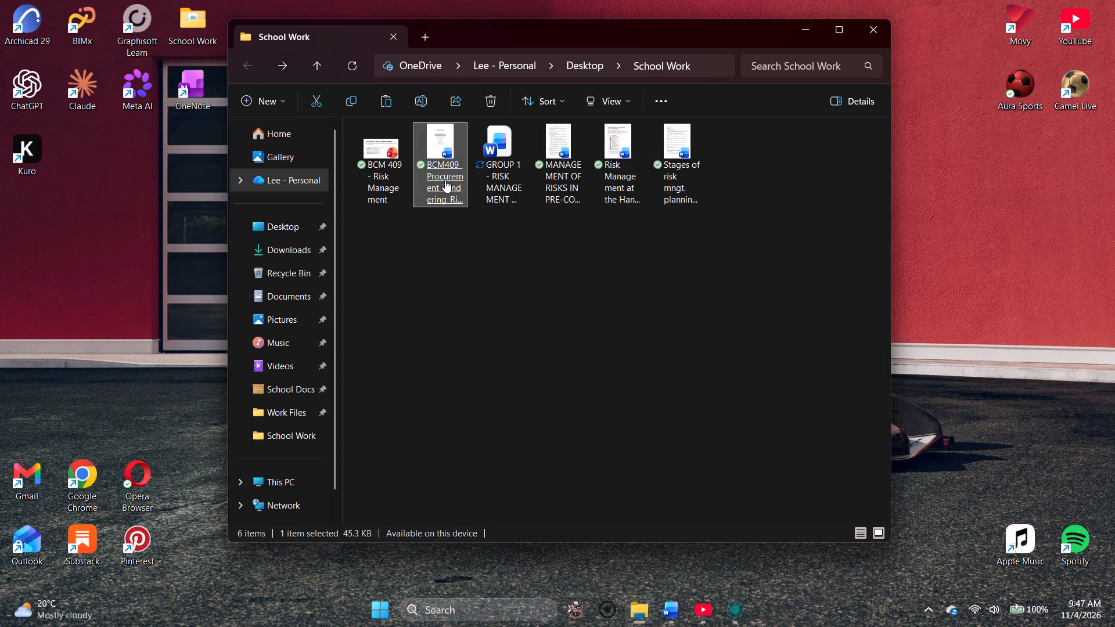
left_click(497, 111)
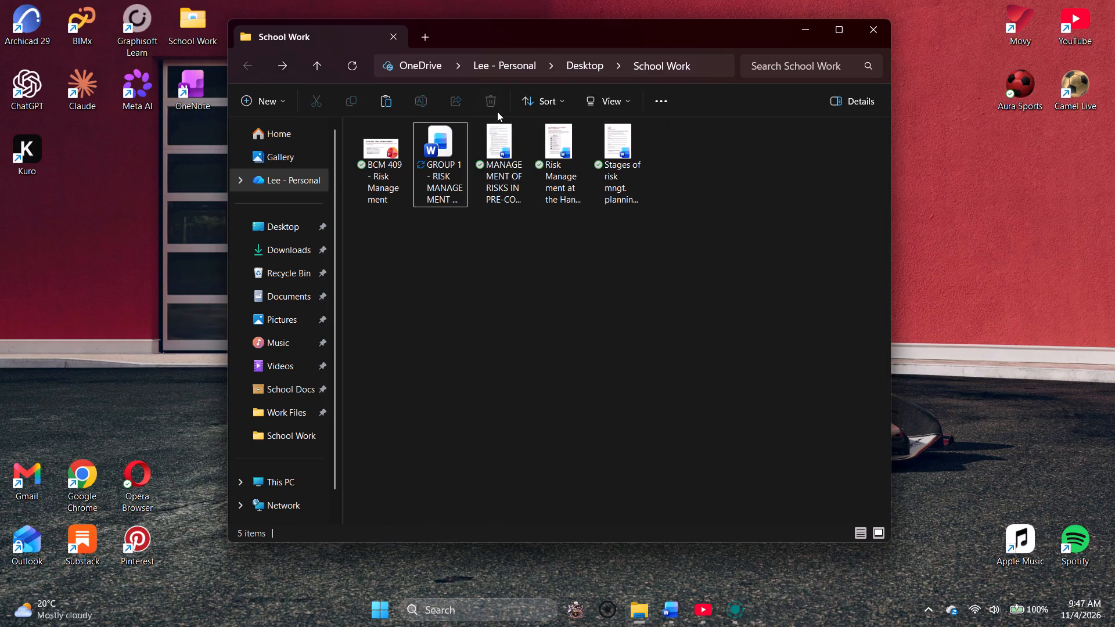
key("ctrl+v")
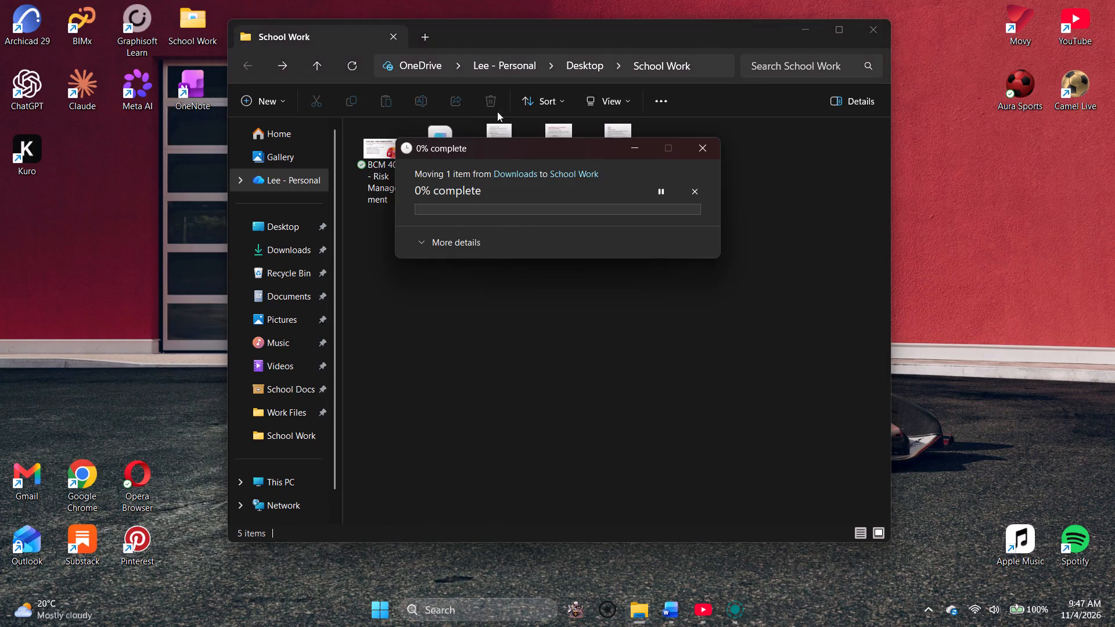
left_click(581, 280)
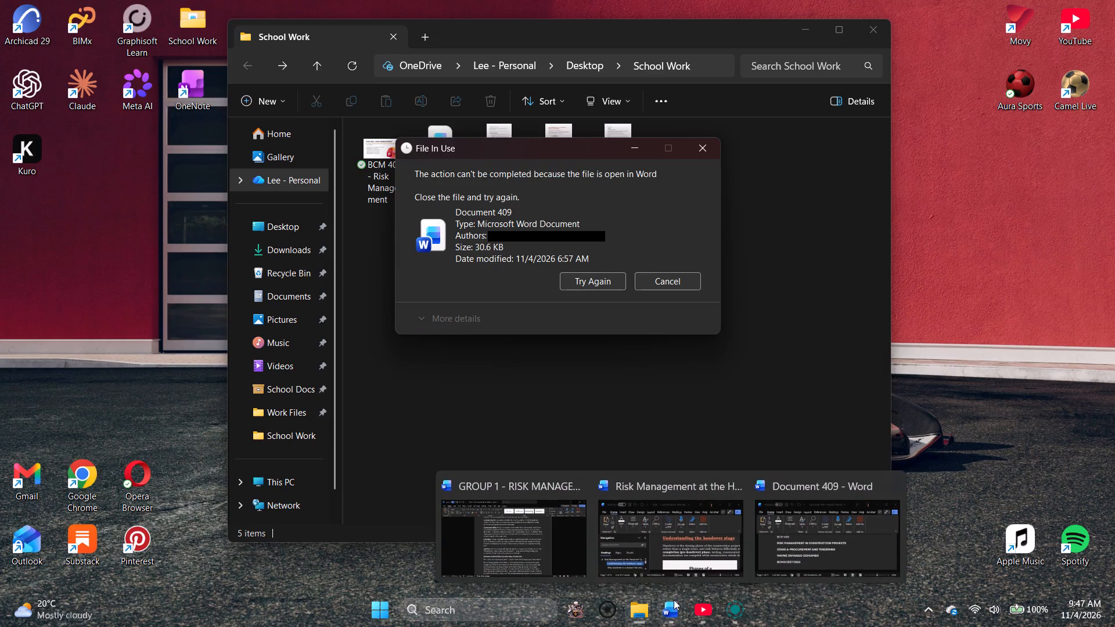
left_click(891, 489)
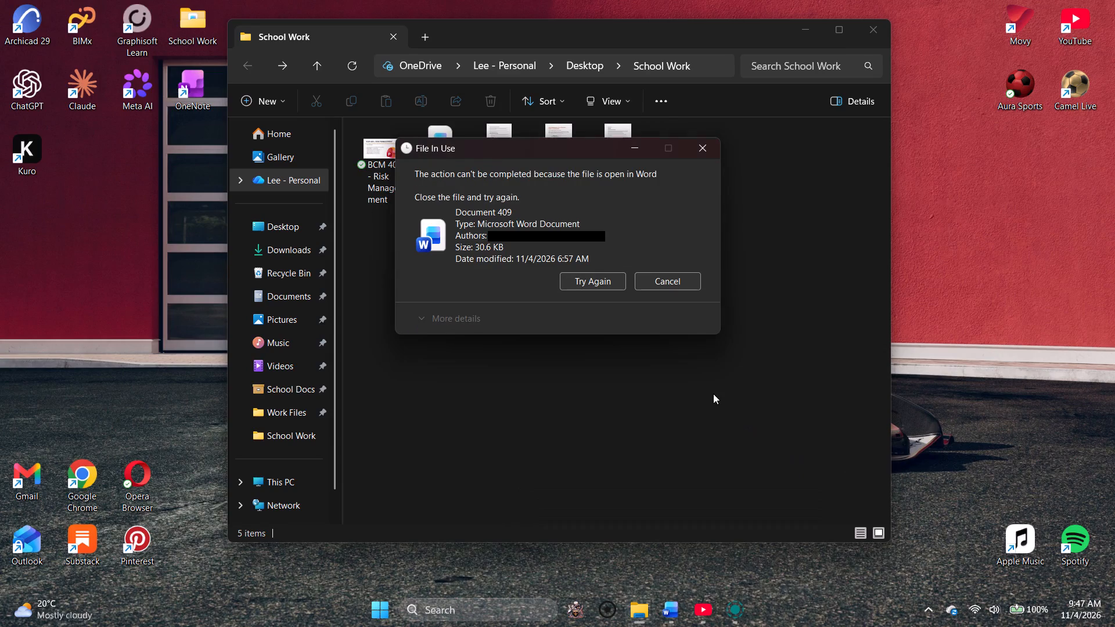
left_click(606, 280)
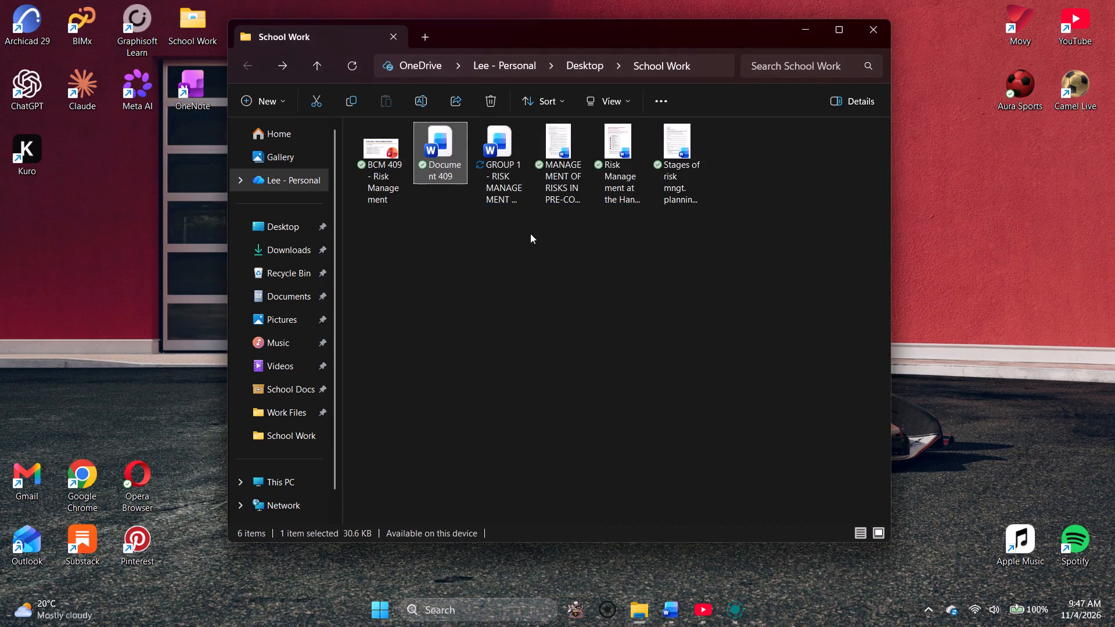
left_click(472, 257)
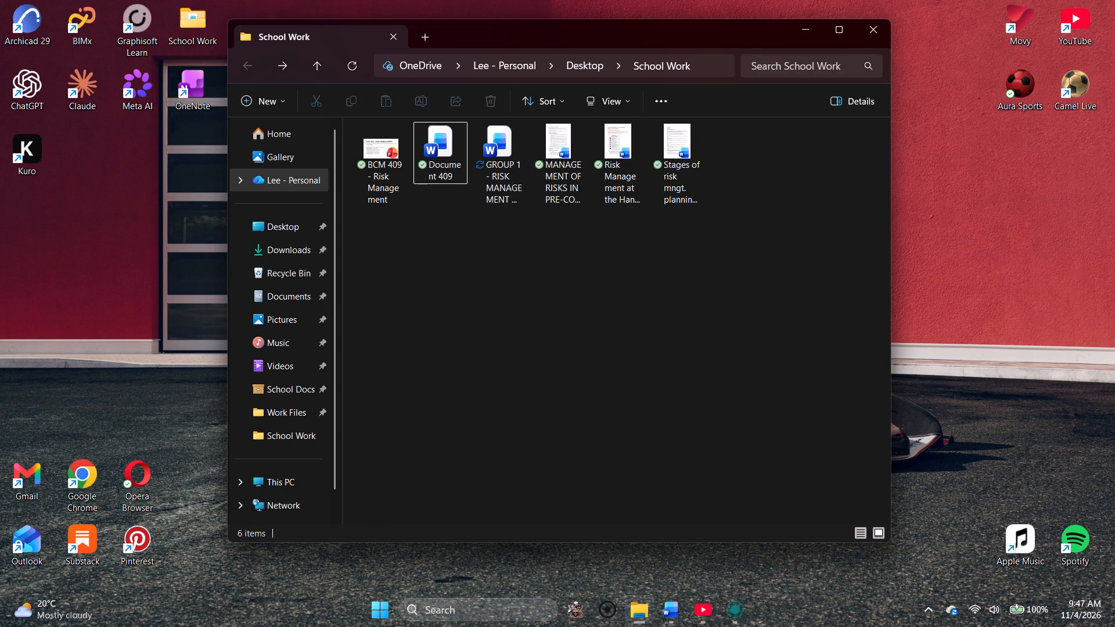
Open the BCM 409 - Risk Management presentation from the School Work folder and minimize it.
left_click(386, 183)
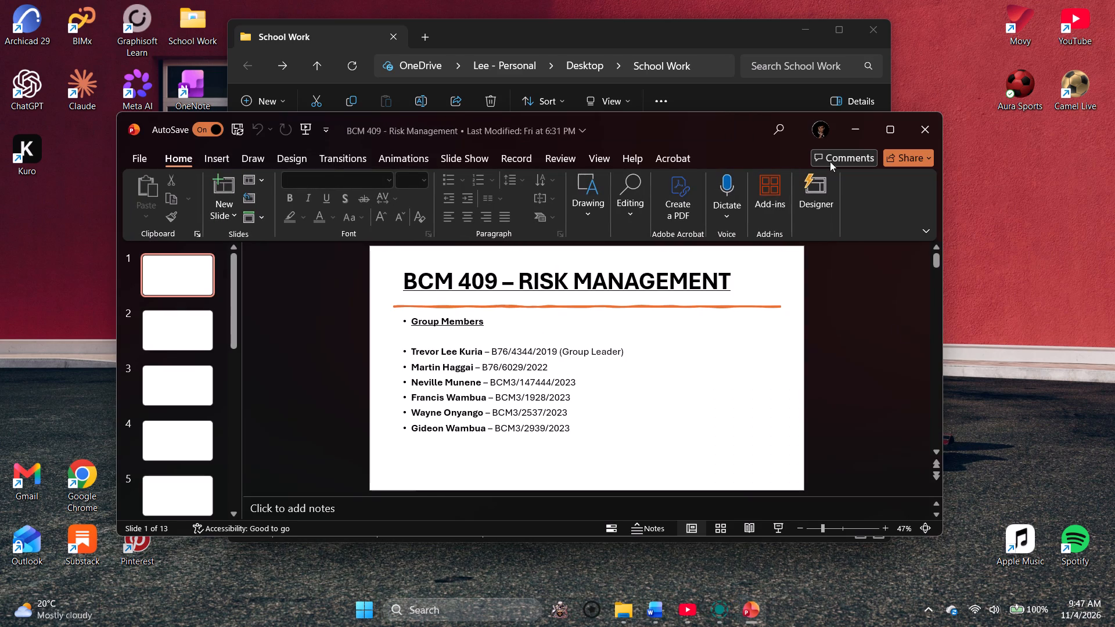
left_click(862, 126)
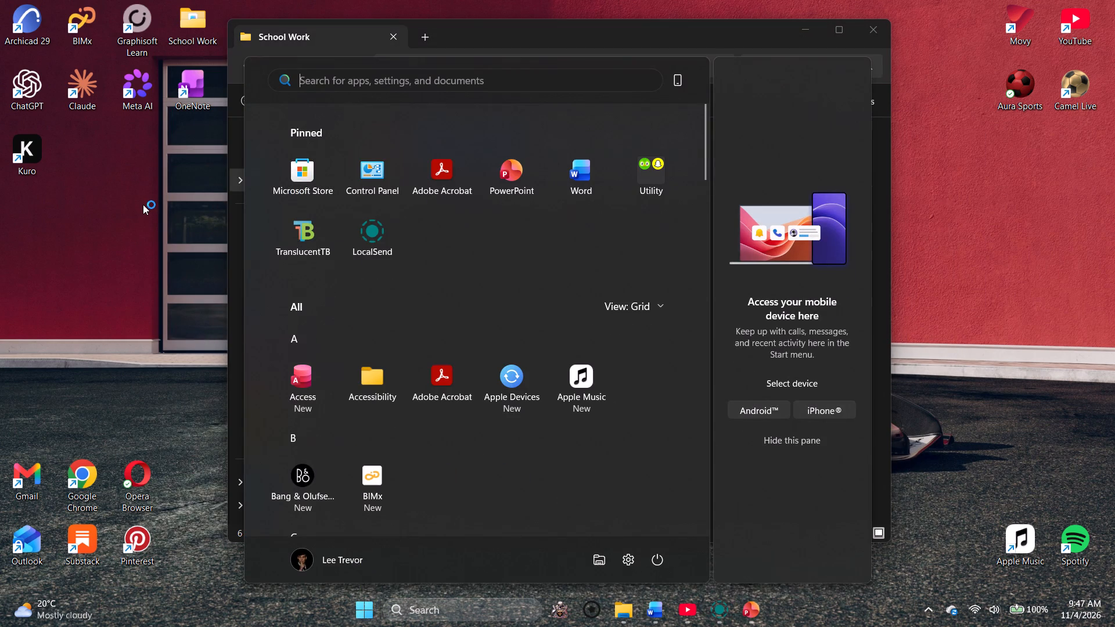
Create a new blank presentation in PowerPoint, with the File Explorer window out of the way.
left_click(513, 191)
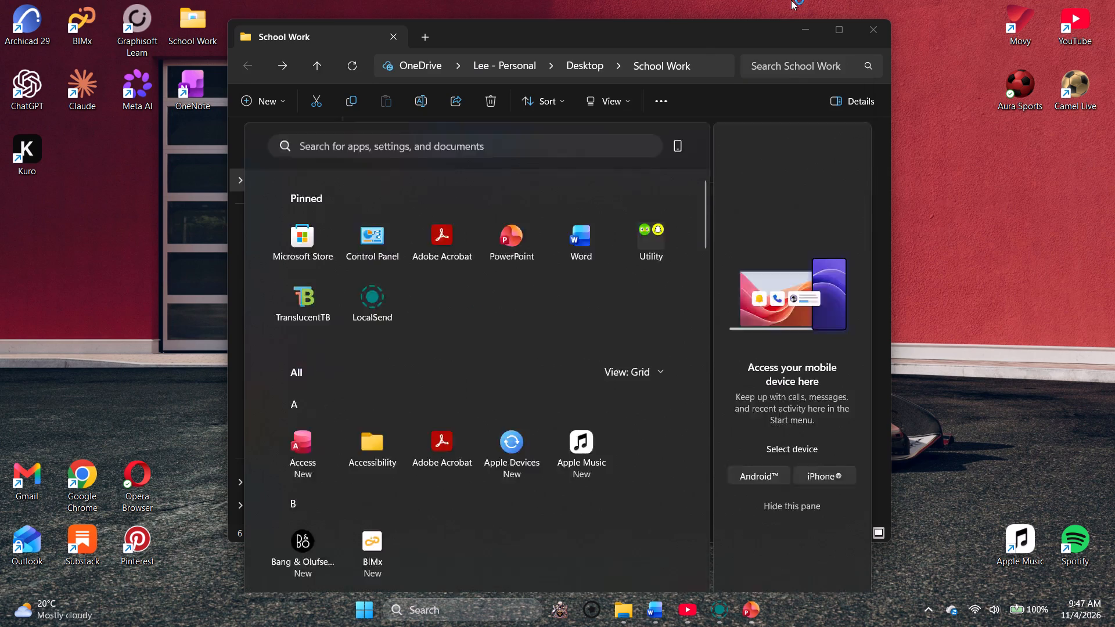
left_click(797, 22)
right_click(872, 89)
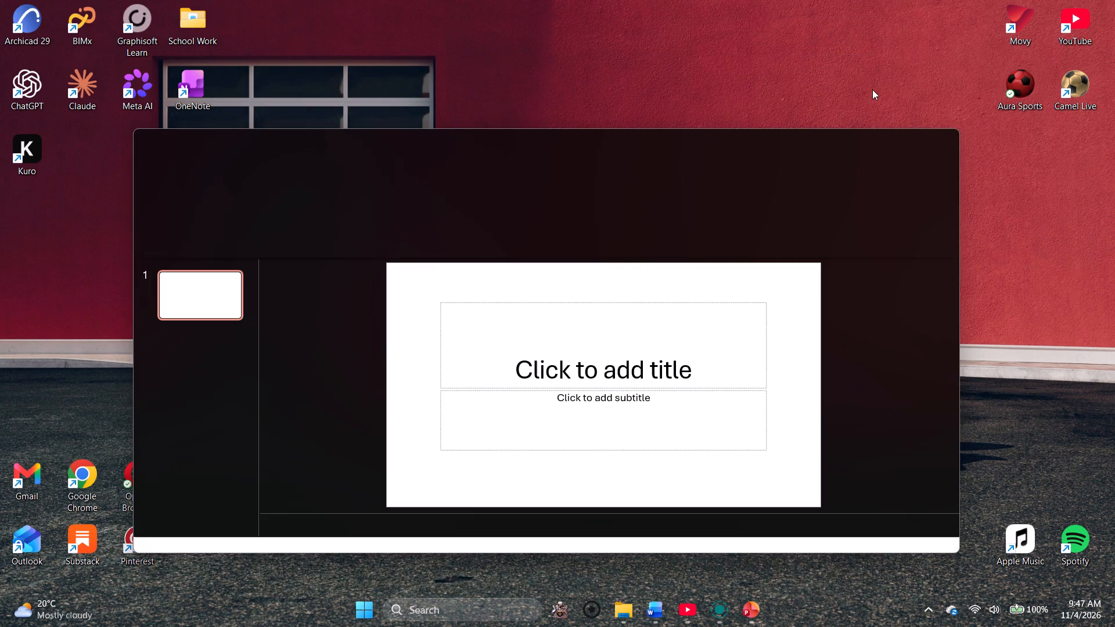
left_click(904, 151)
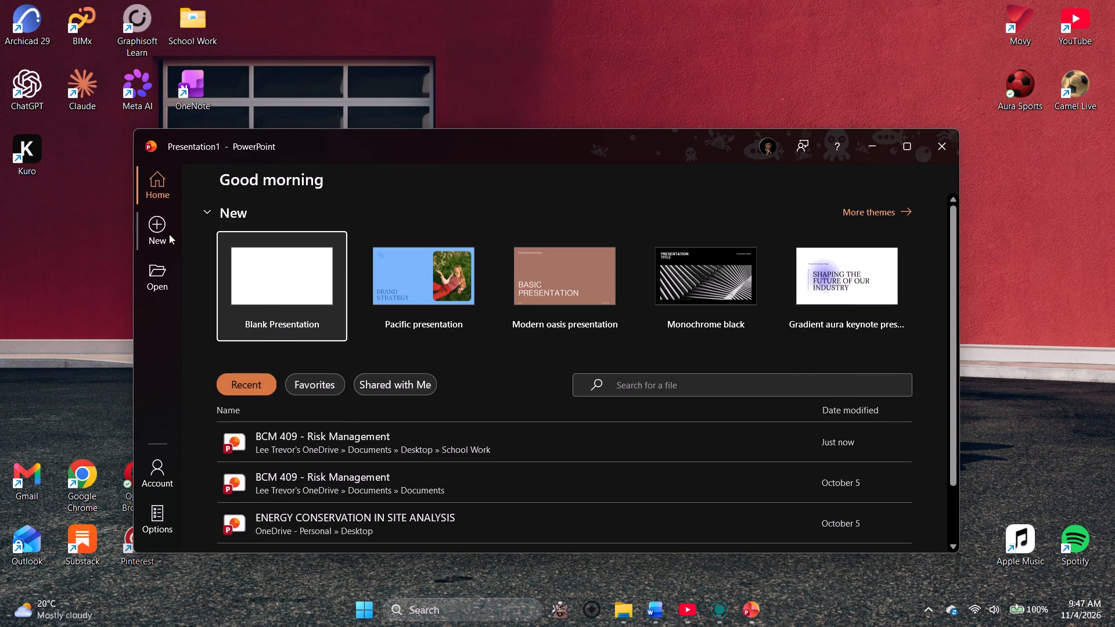
left_click(318, 302)
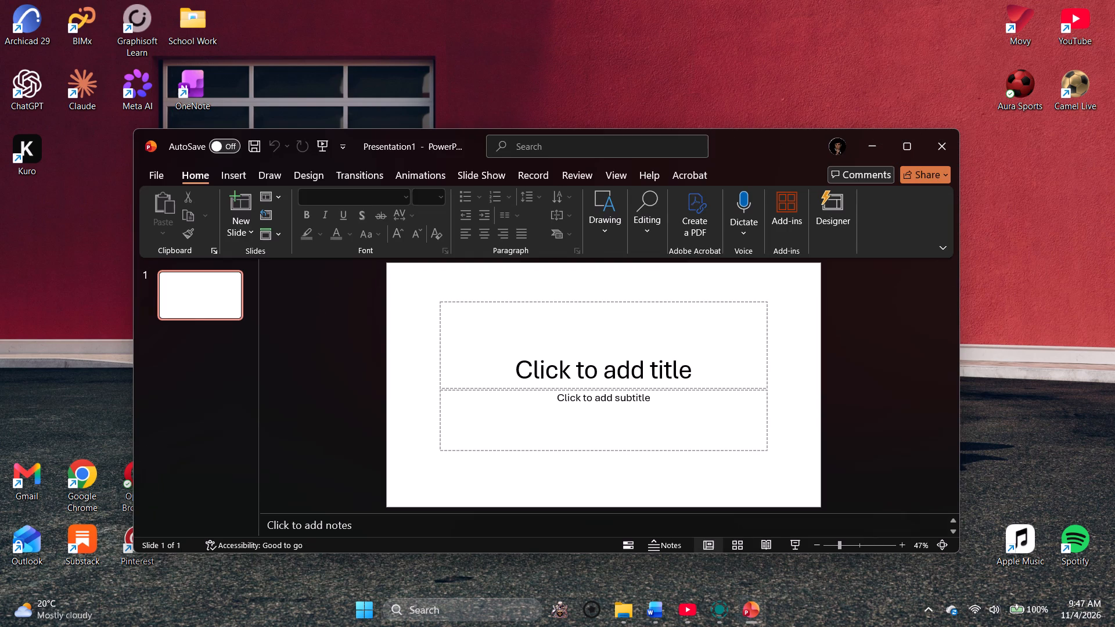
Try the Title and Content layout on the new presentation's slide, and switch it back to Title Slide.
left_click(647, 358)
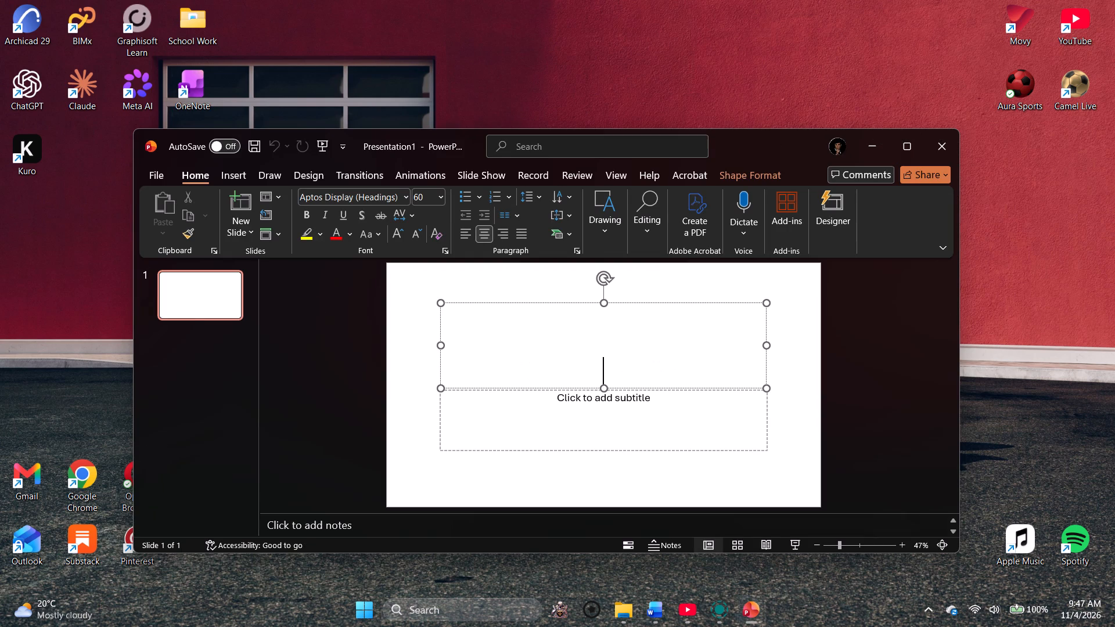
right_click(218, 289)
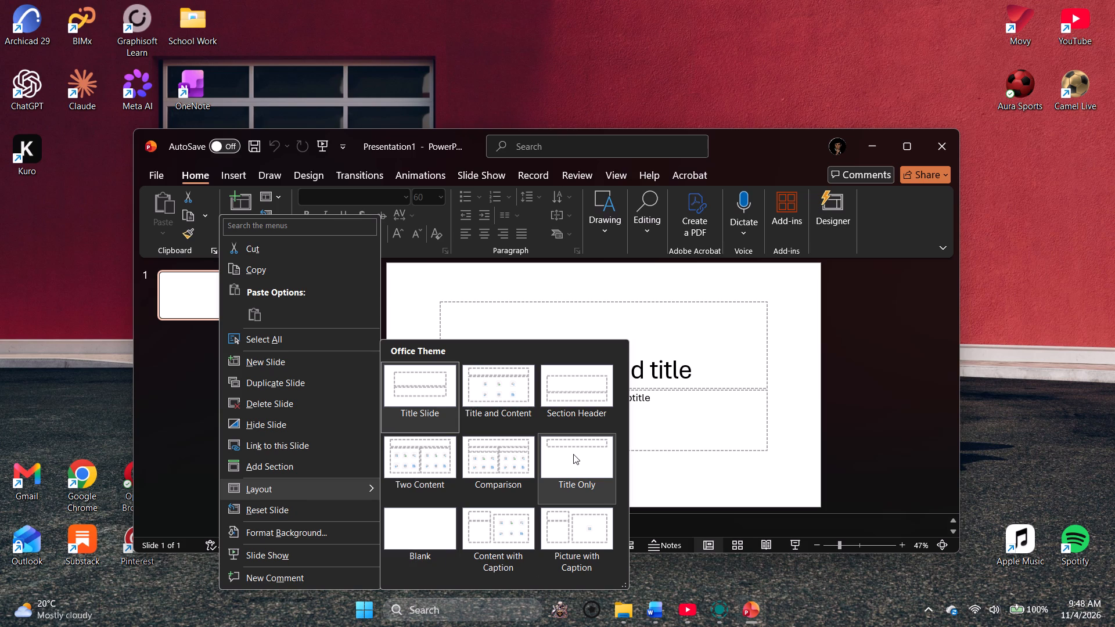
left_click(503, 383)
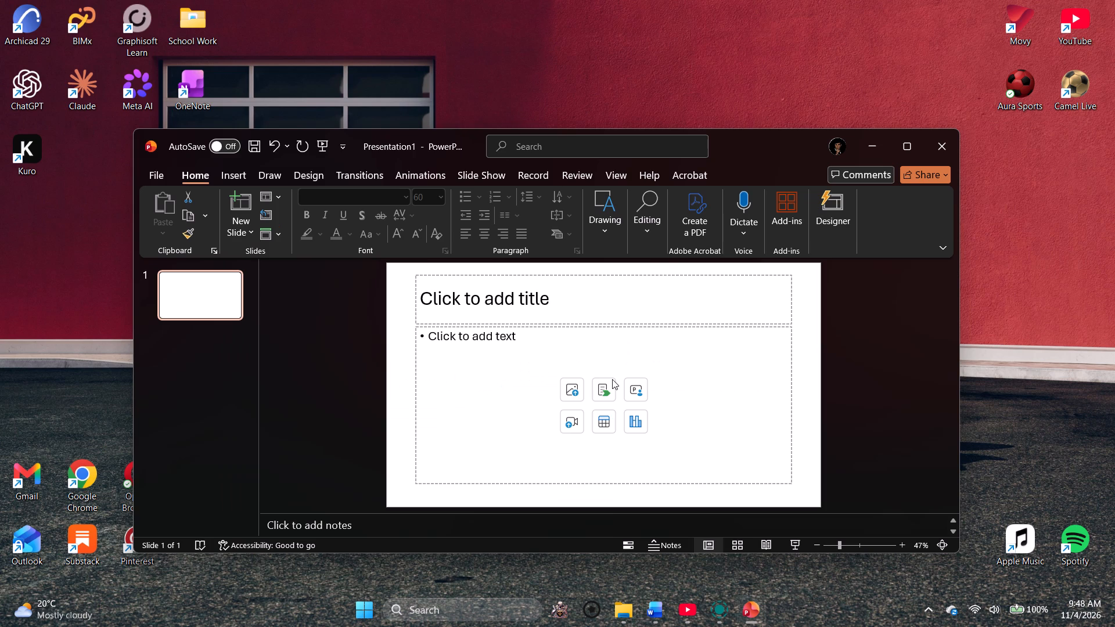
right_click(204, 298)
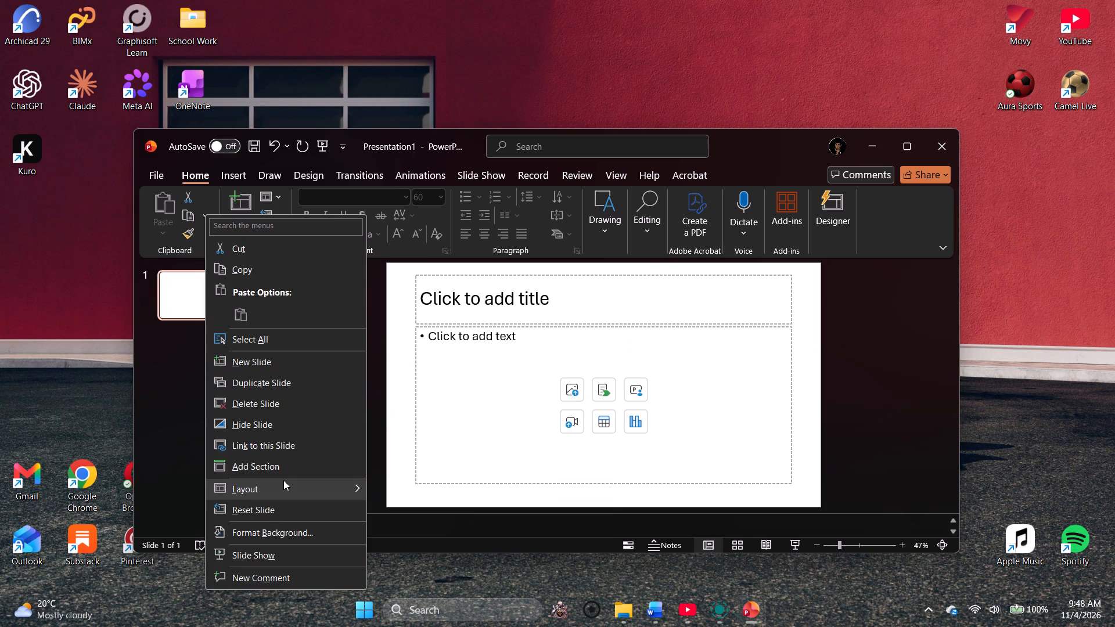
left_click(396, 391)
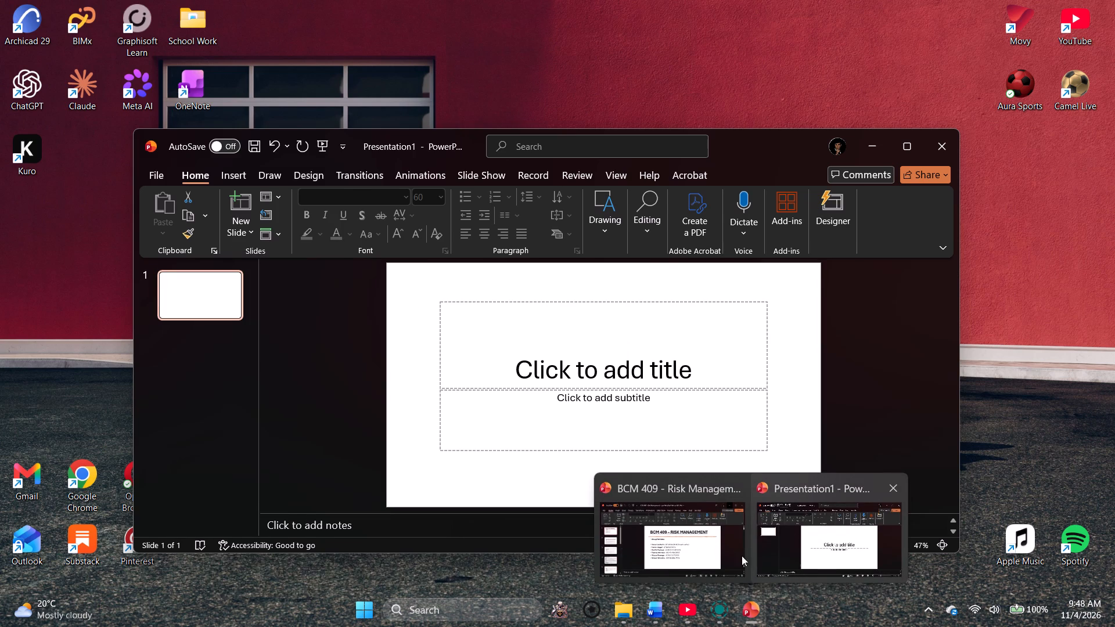
Cut the Group Members heading and the full member list from slide 1 of the BCM 409 - Risk Management presentation.
left_click(666, 558)
left_click_drag(615, 437, 407, 328)
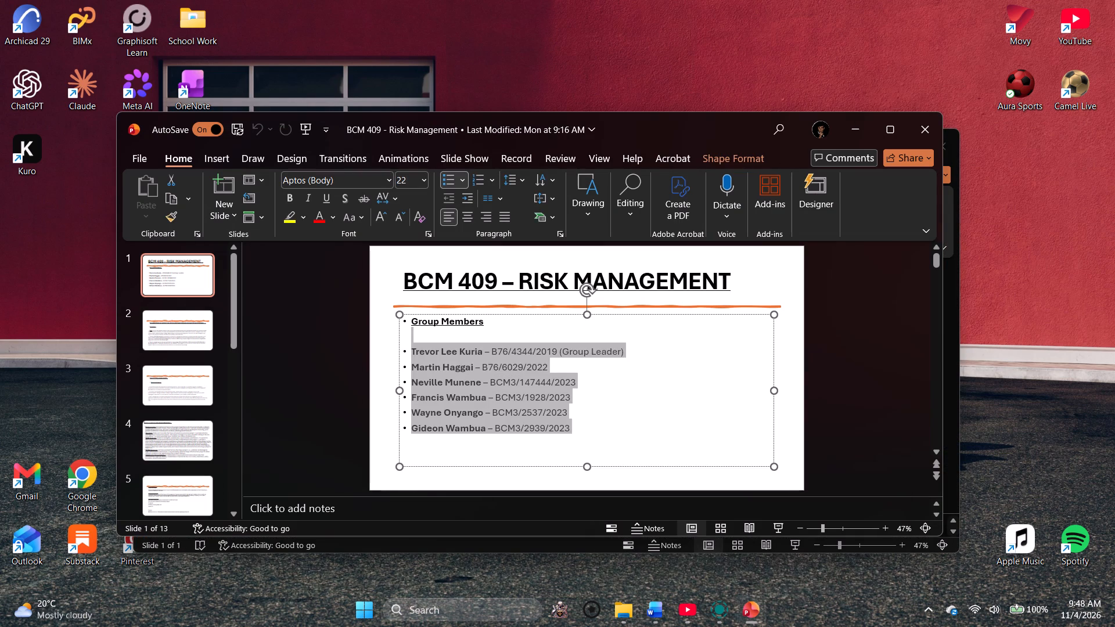
left_click_drag(407, 328, 397, 316)
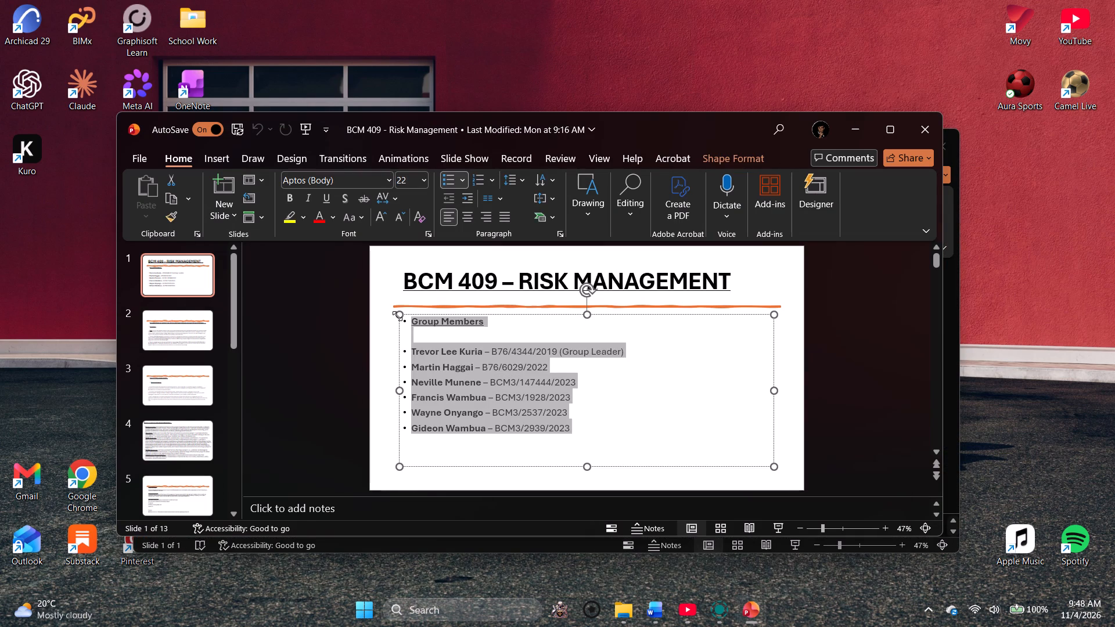
key("ctrl+x")
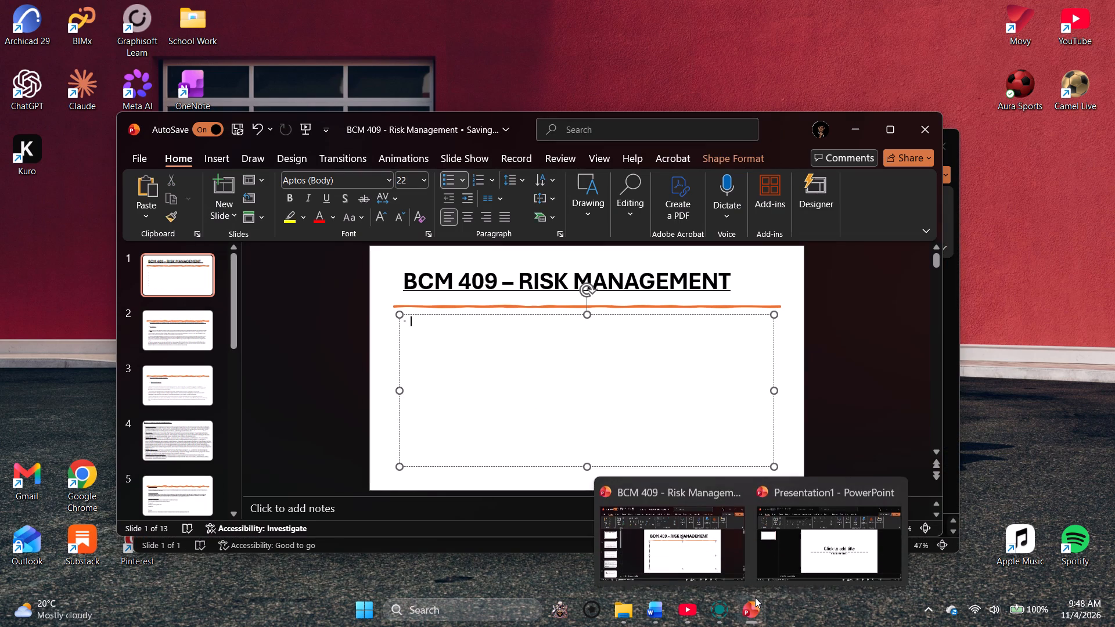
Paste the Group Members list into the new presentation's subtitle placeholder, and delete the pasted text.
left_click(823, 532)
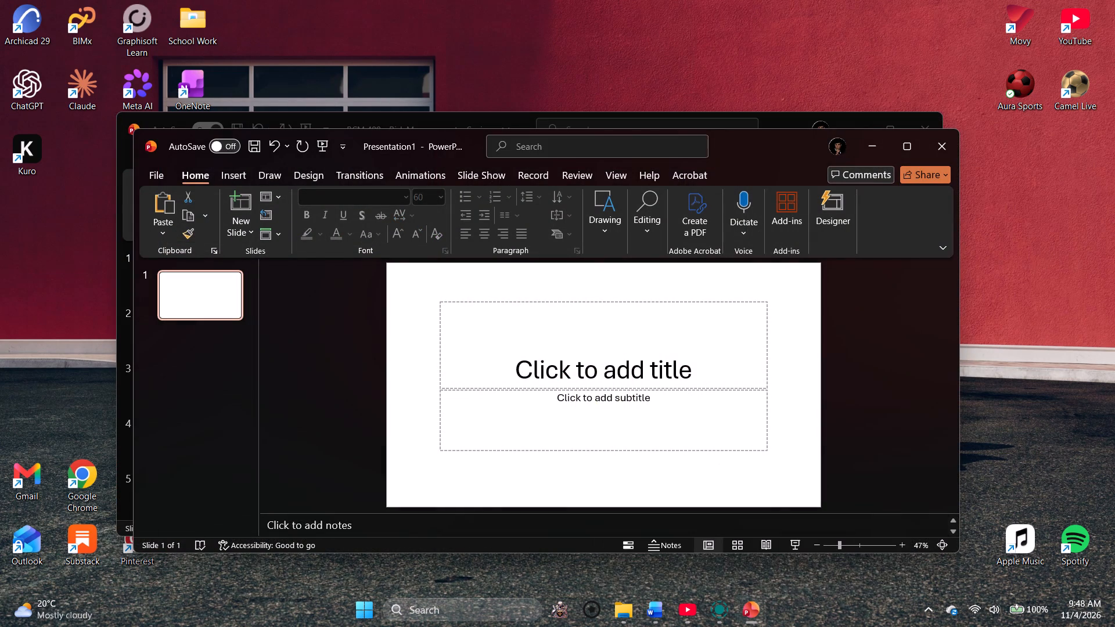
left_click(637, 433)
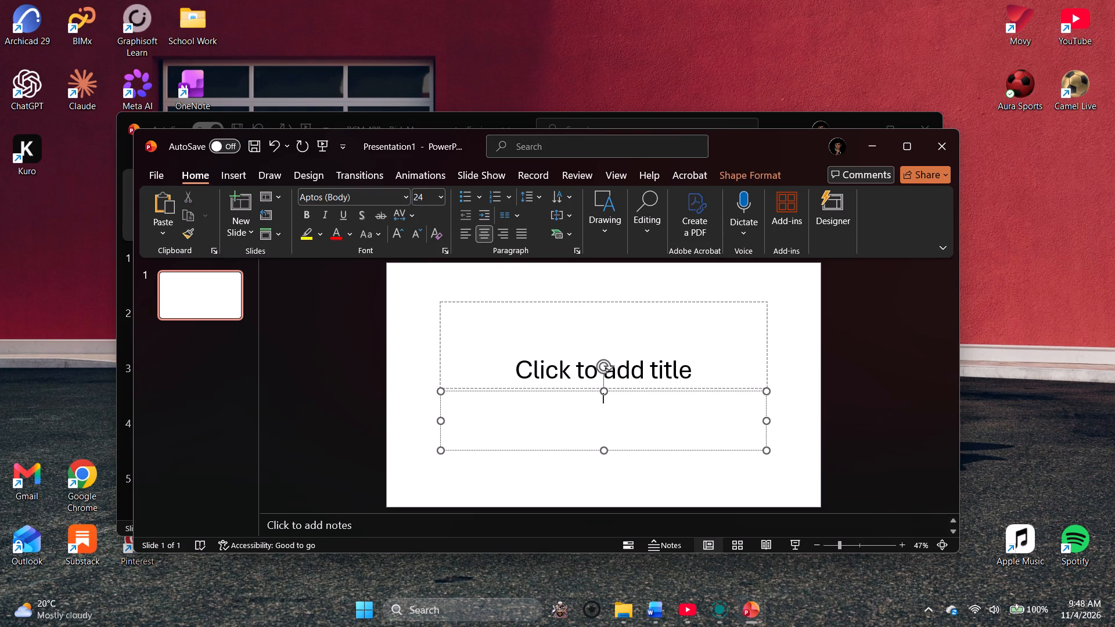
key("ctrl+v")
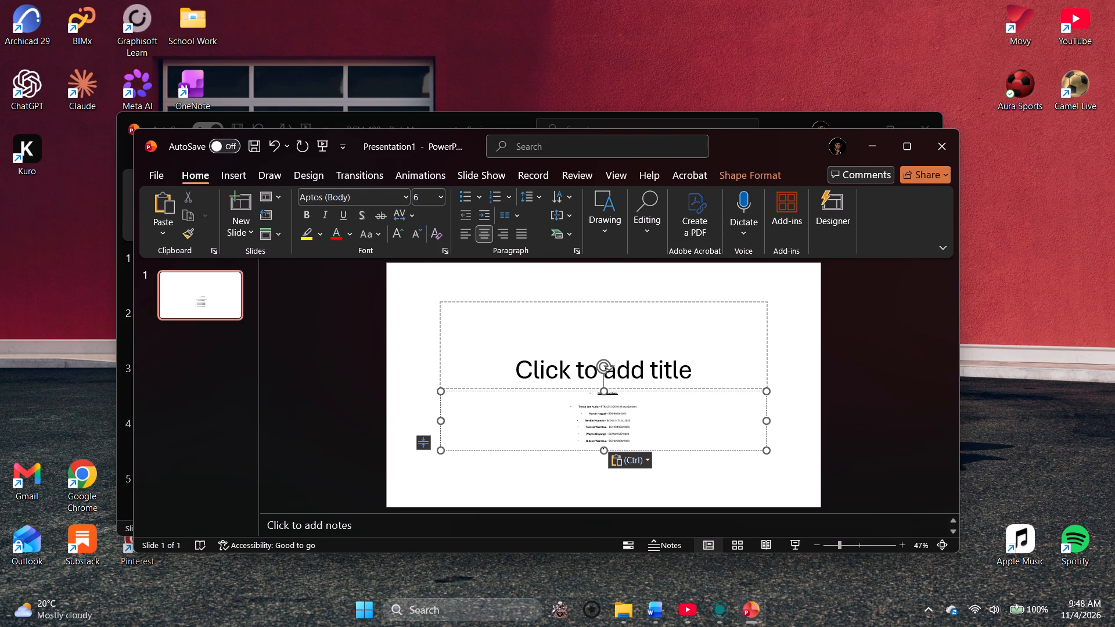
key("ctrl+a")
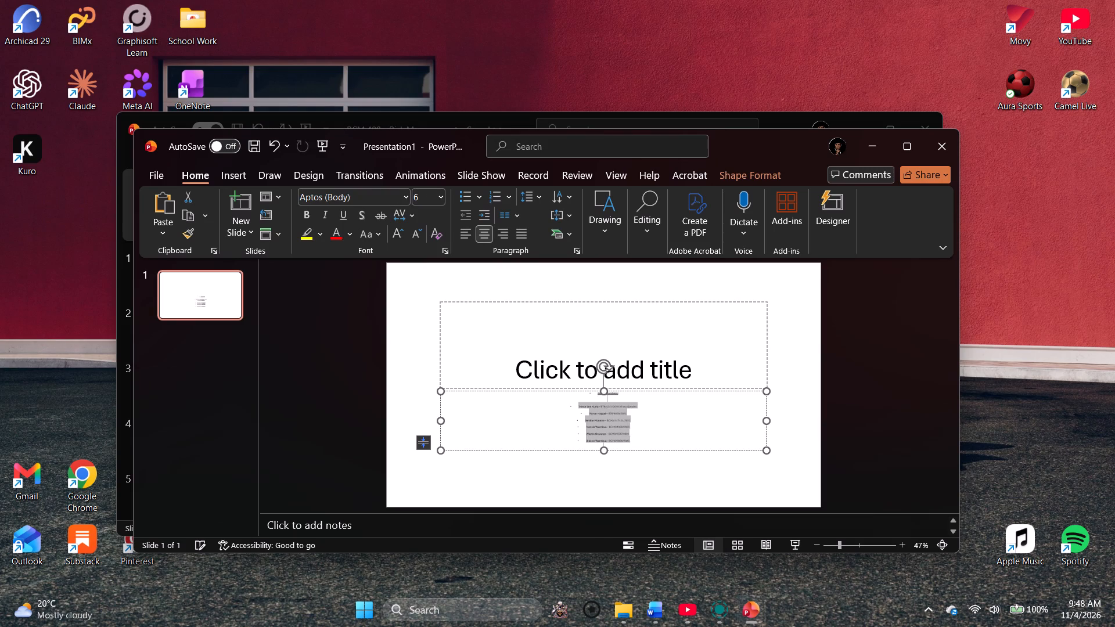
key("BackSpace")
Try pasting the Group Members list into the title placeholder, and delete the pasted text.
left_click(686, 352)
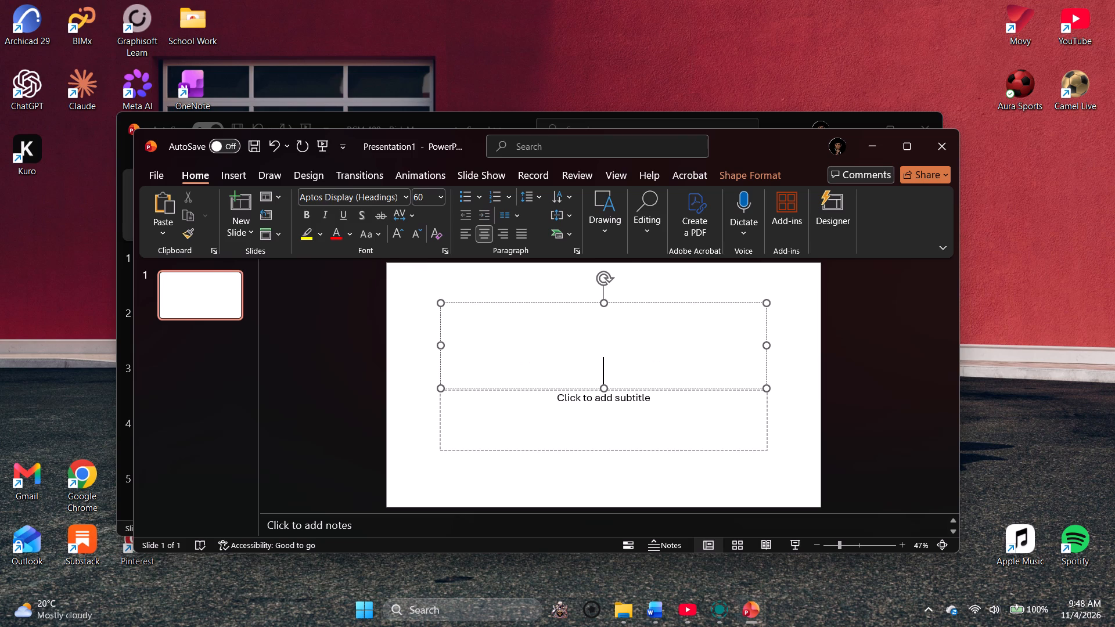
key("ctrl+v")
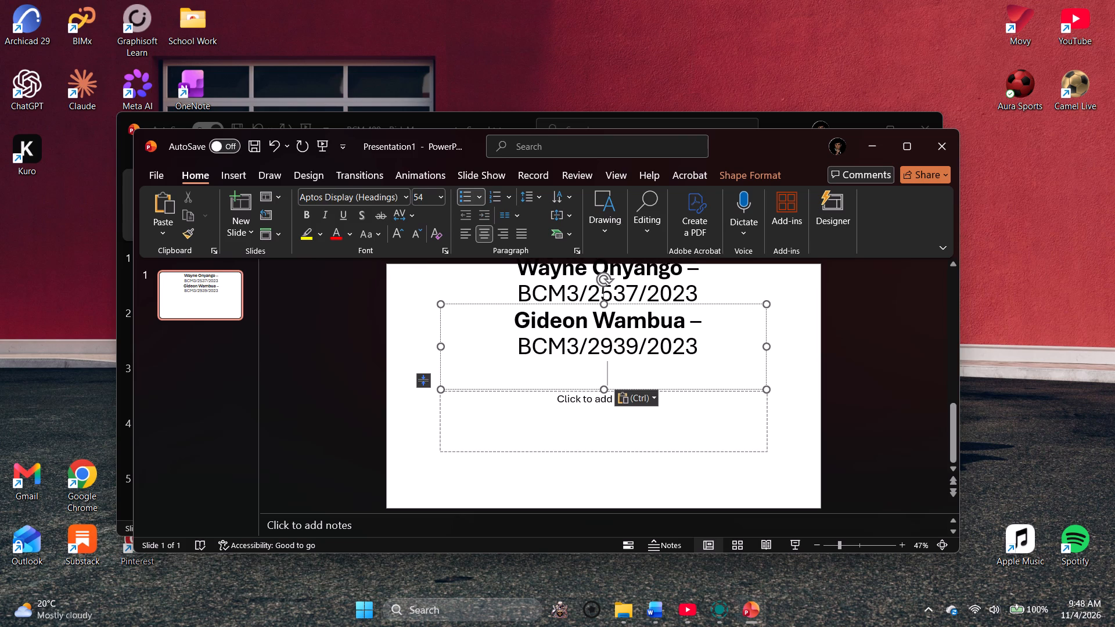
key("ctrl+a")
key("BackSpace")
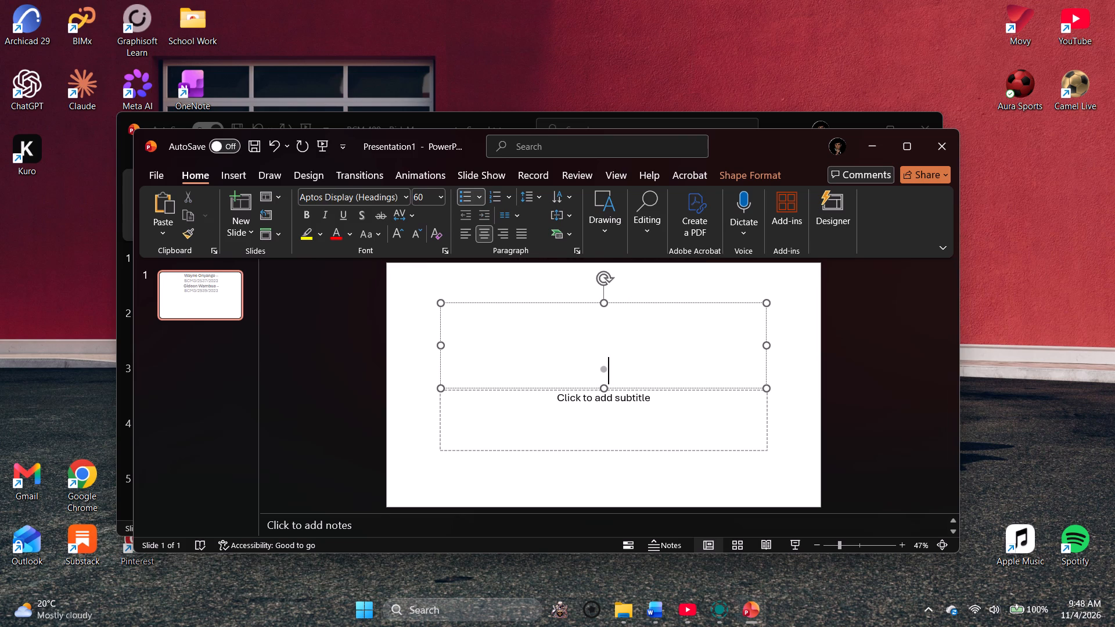
Paste the Group Members list into the subtitle placeholder of the title slide.
left_click(688, 433)
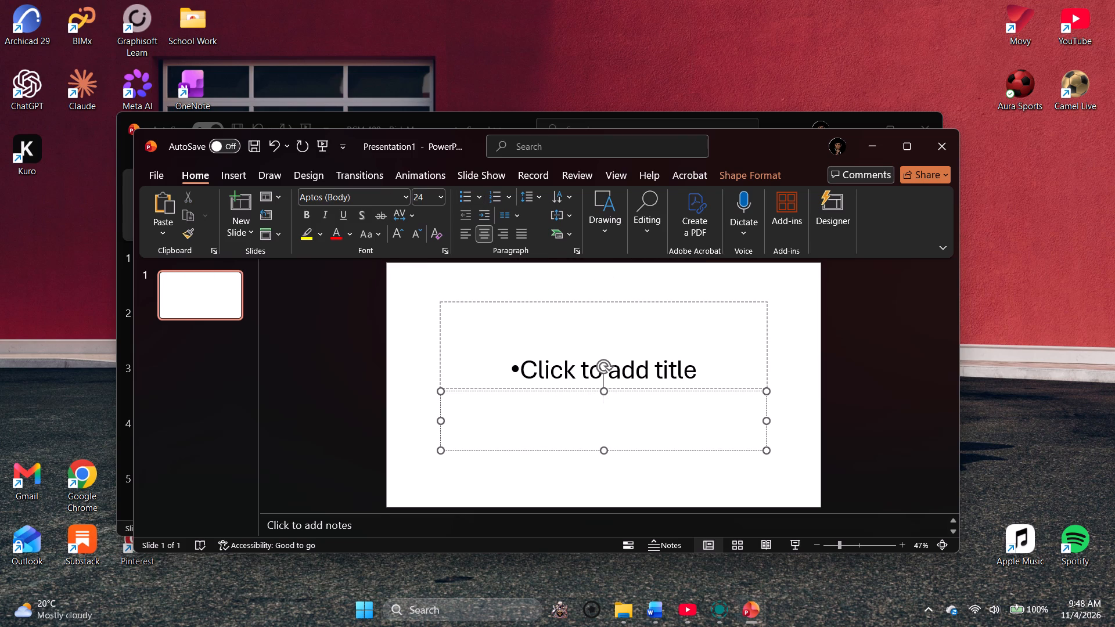
key("ctrl+v")
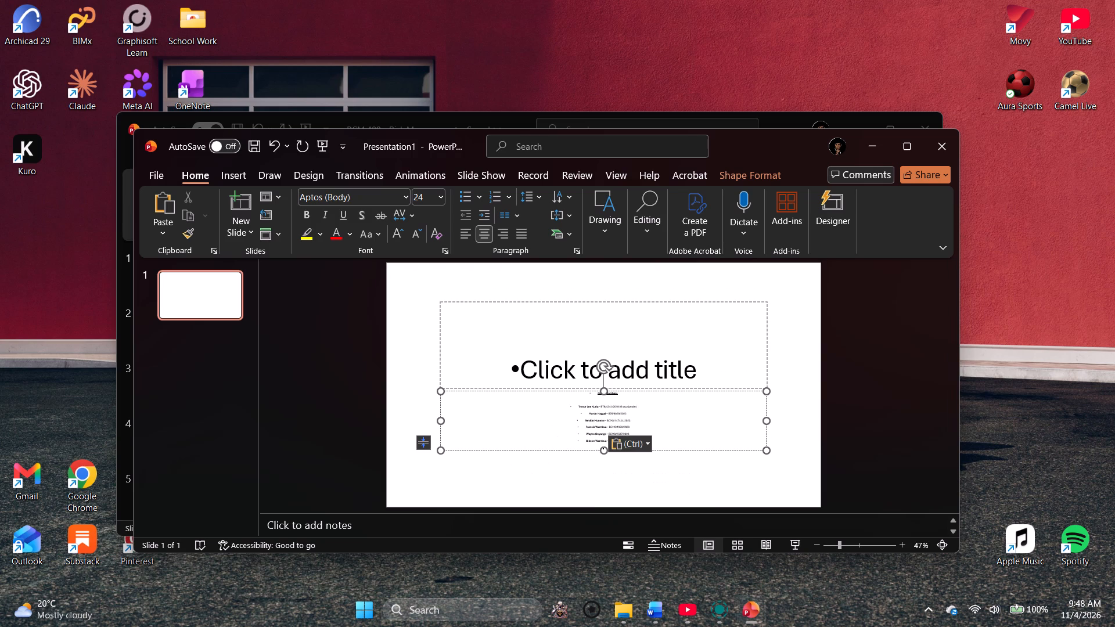
Enter the slide title "RISK MANAGEMENT – BCM 409" in the title placeholder.
left_click(656, 373)
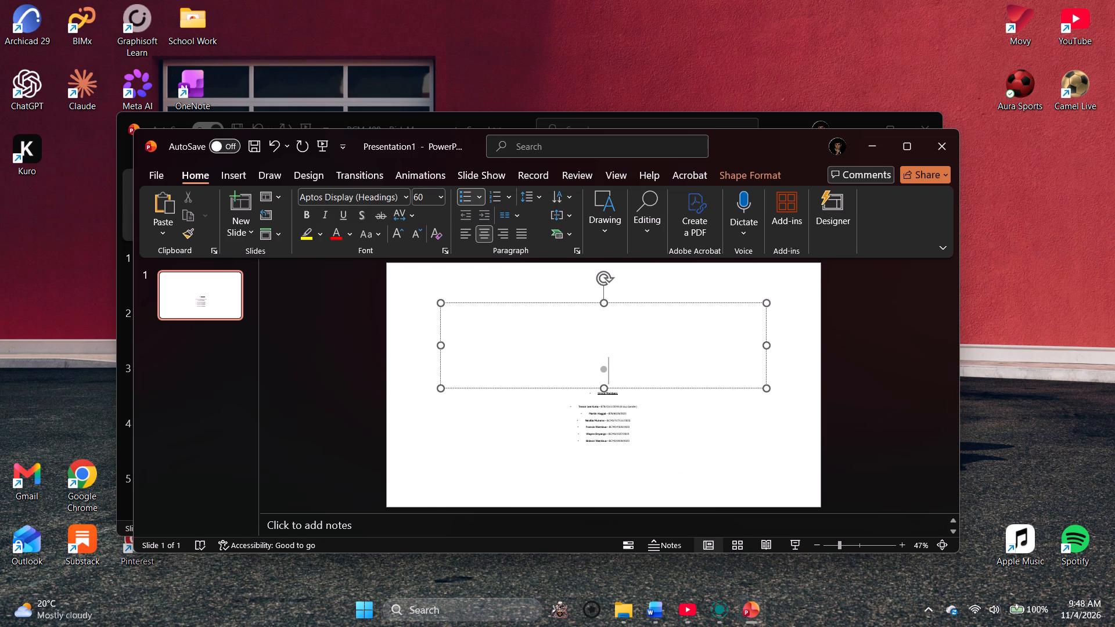
type("ris")
key("BackSpace")
key("BackSpace")
key("BackSpace")
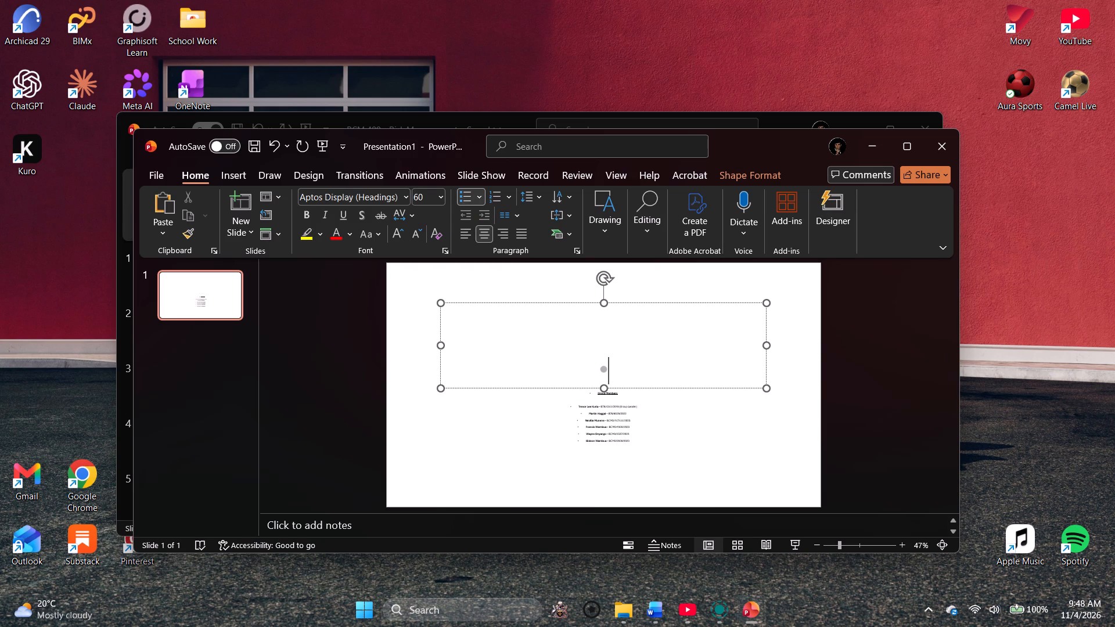
key("space")
type("RISK MANAGEMENT")
key("space")
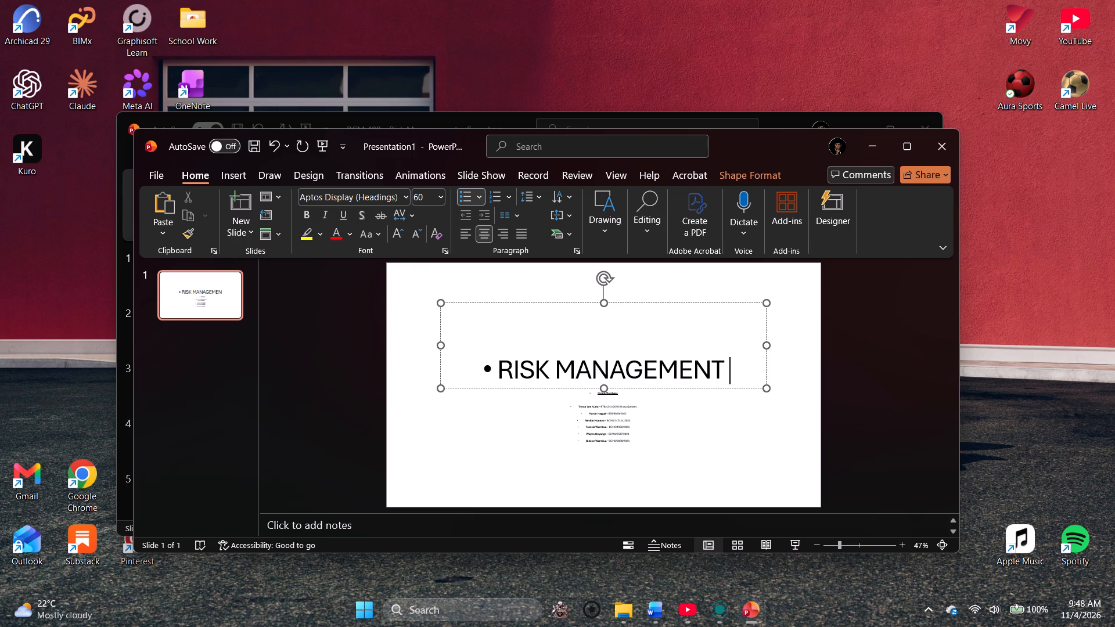
type("- BCM 4-0")
key("BackSpace")
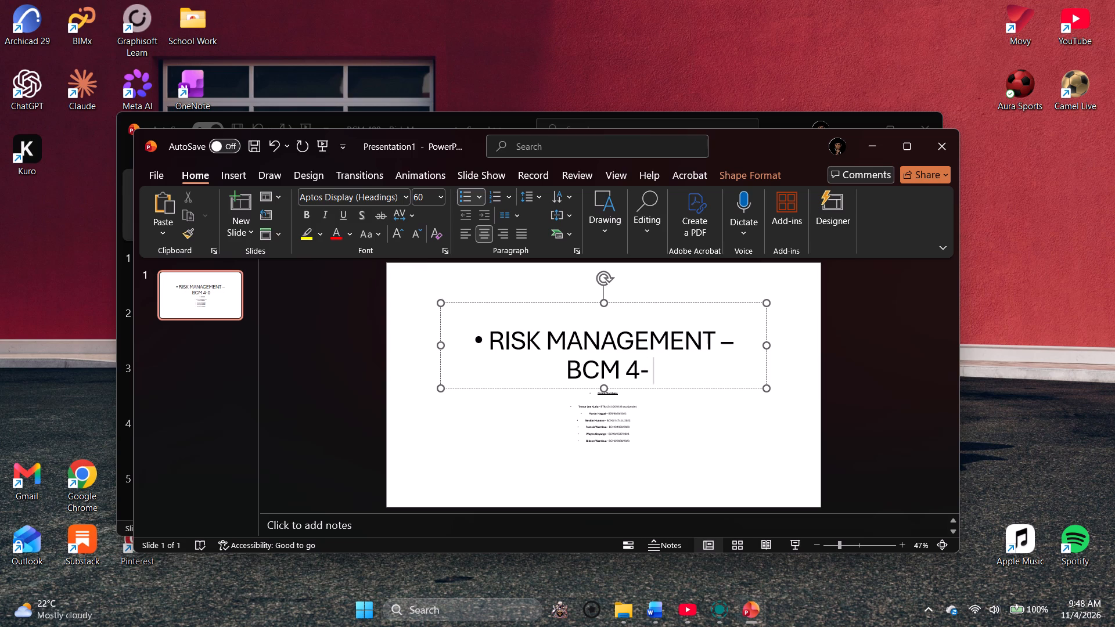
key("BackSpace")
type("09")
key("space")
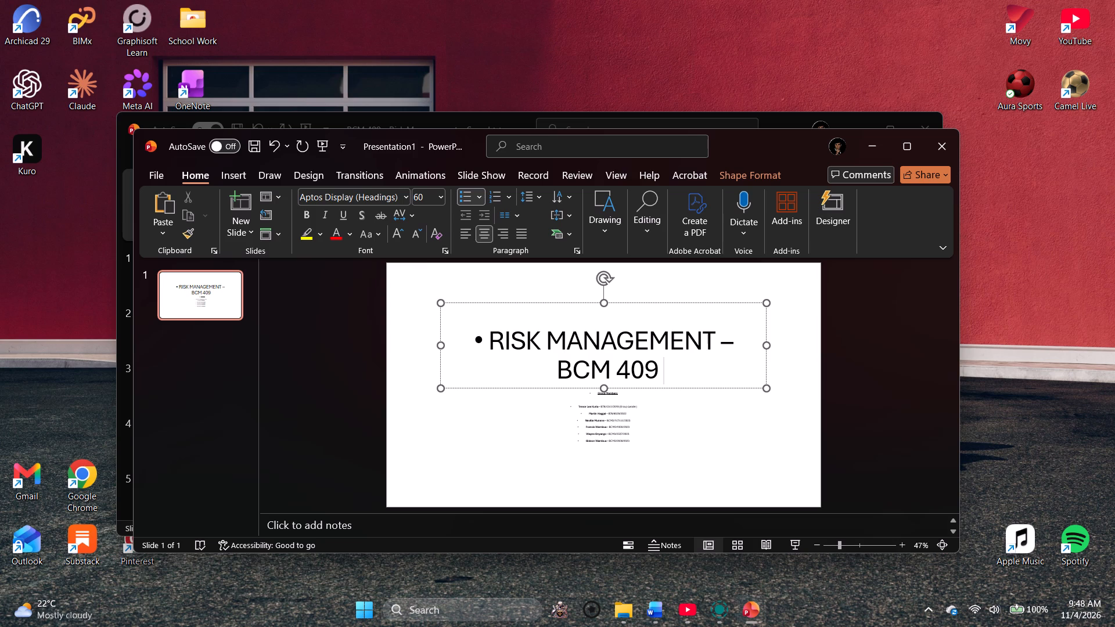